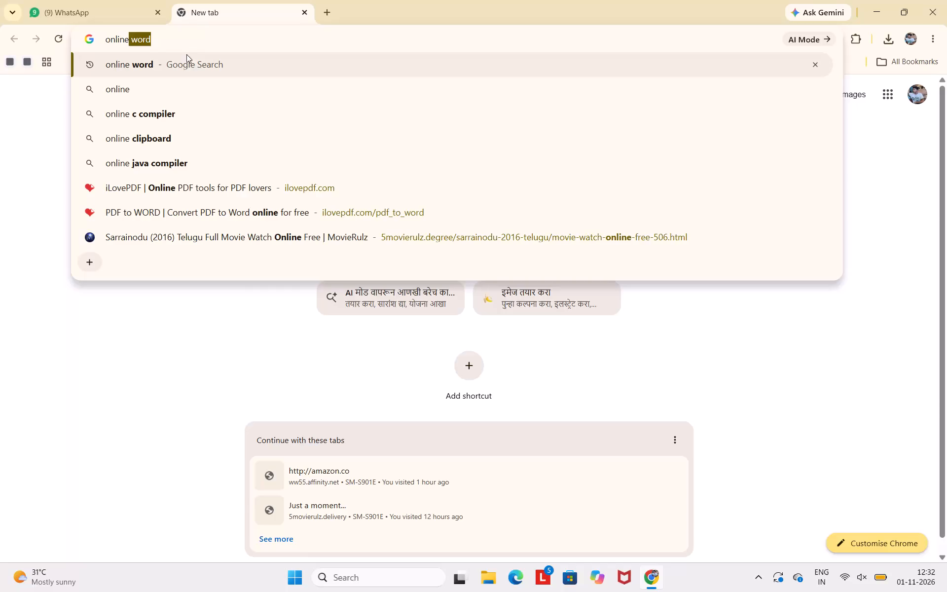
Search Google for online word and open the Microsoft Word for the Web result for creating and editing documents free.
click(186, 57)
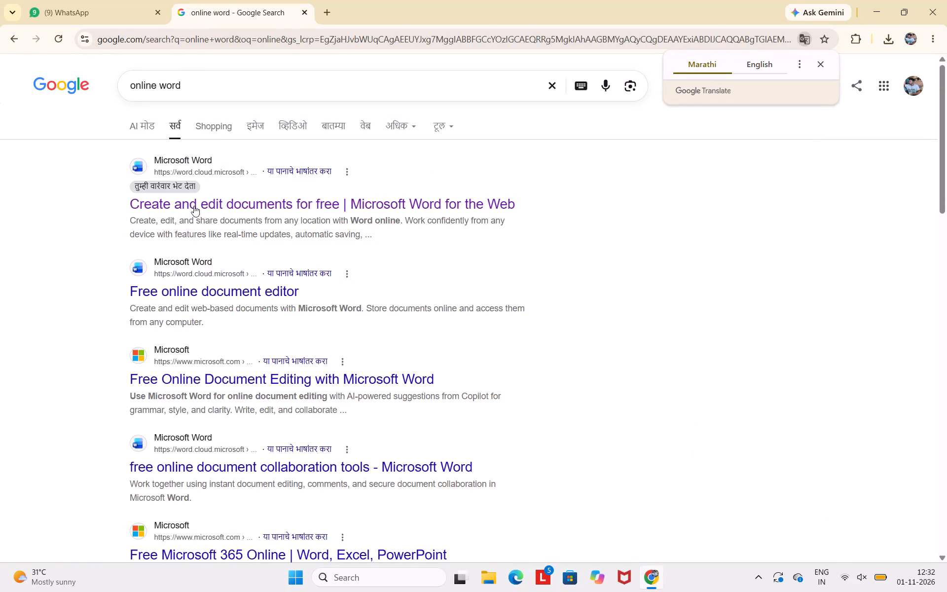
click(221, 200)
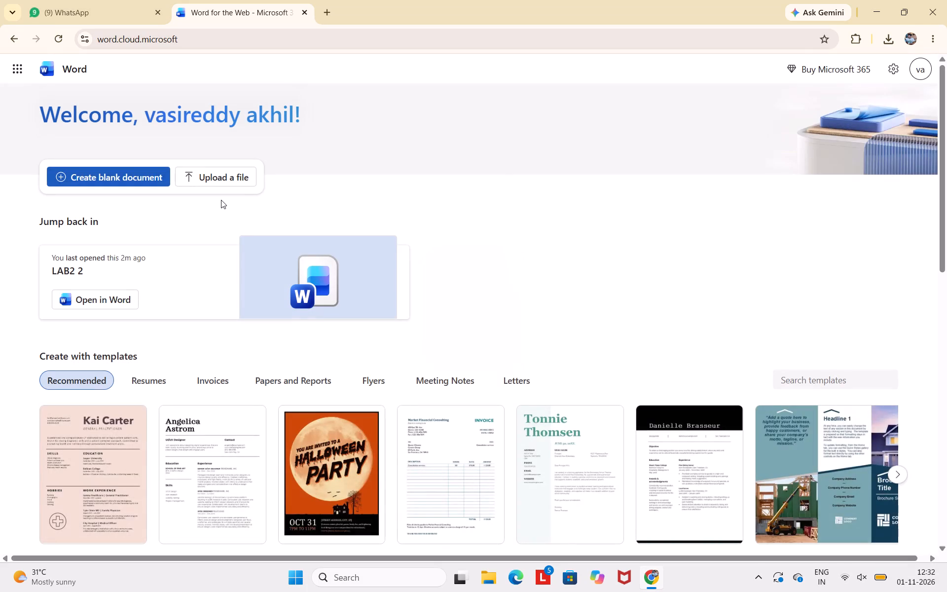
Upload the LAB2 document from the Downloads folder to Word for the Web.
click(219, 167)
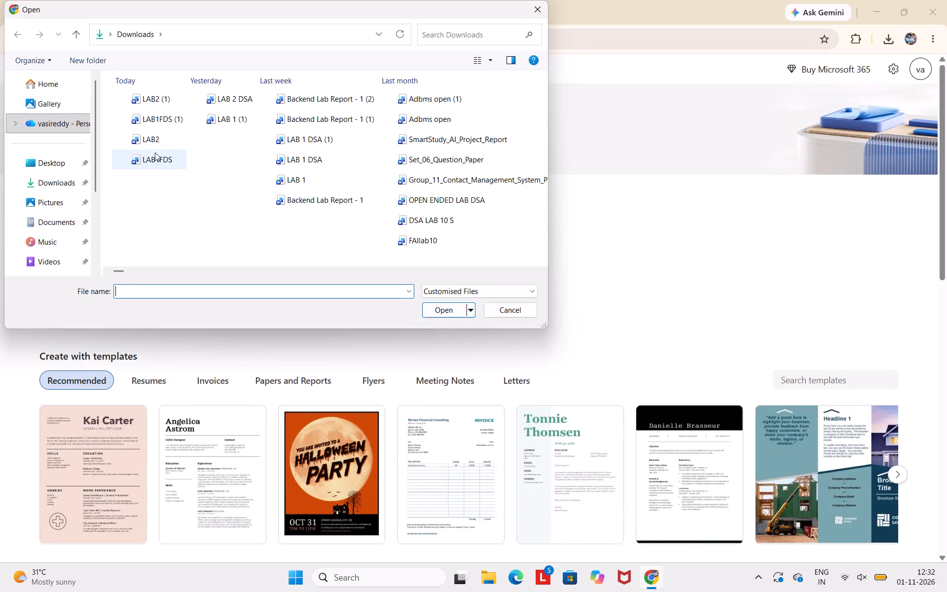
click(162, 145)
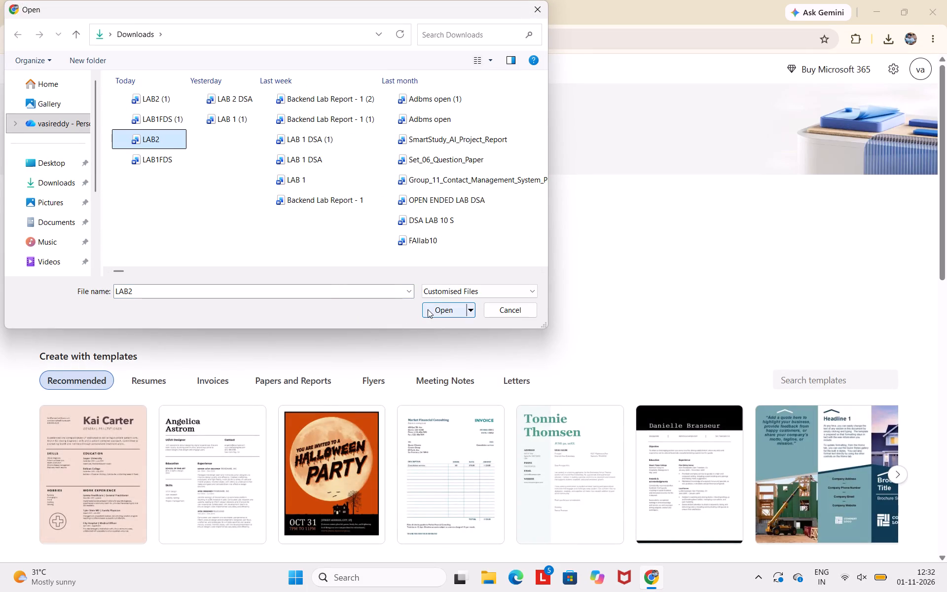
click(428, 309)
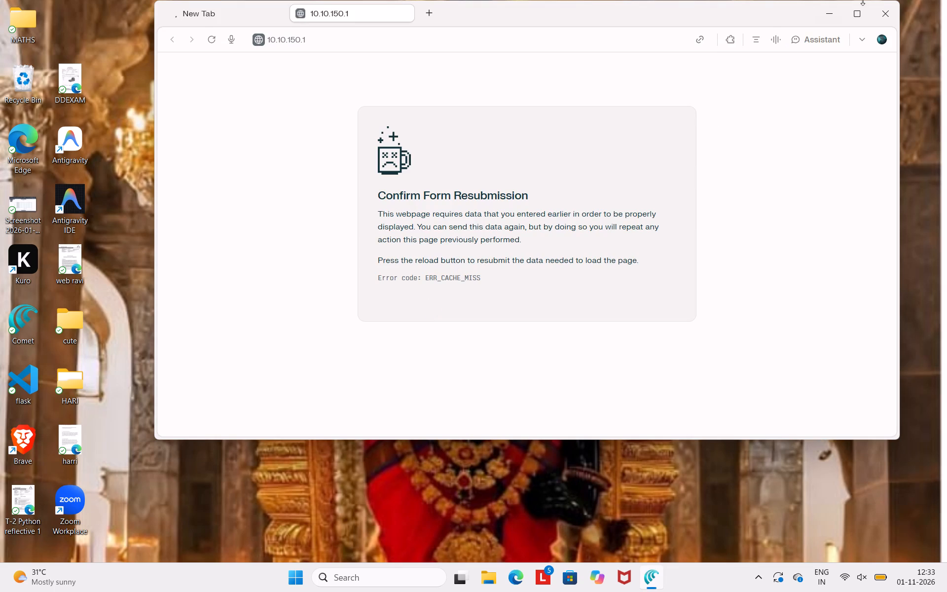
Close the Comet browser window showing the form resubmission page.
click(881, 7)
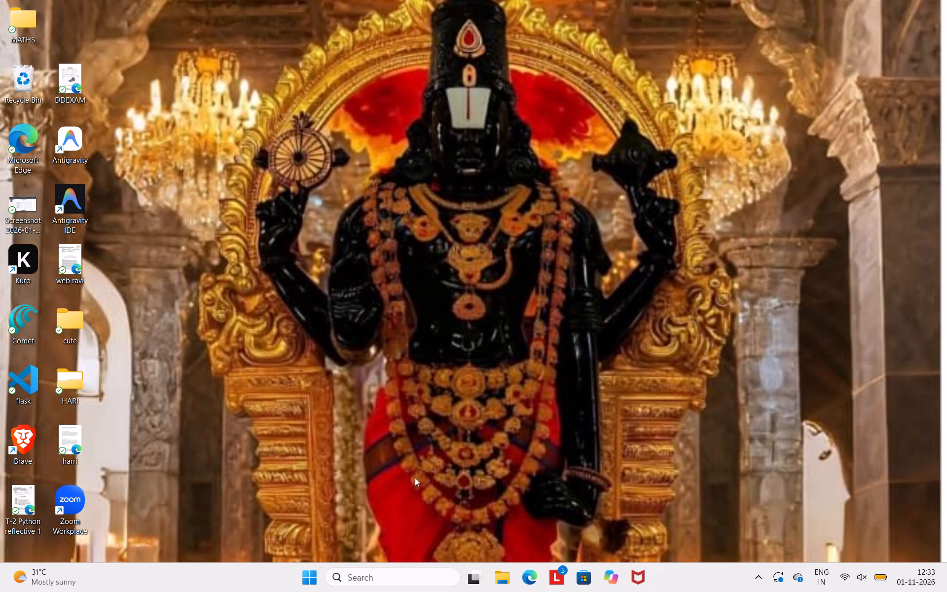
Launch the recently added Kuro app from Windows.
click(317, 577)
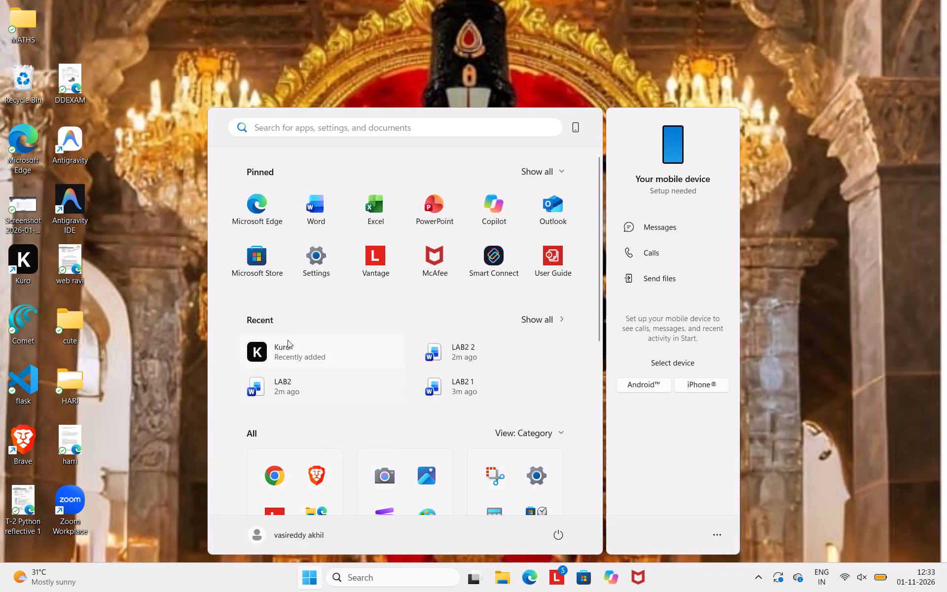
click(290, 345)
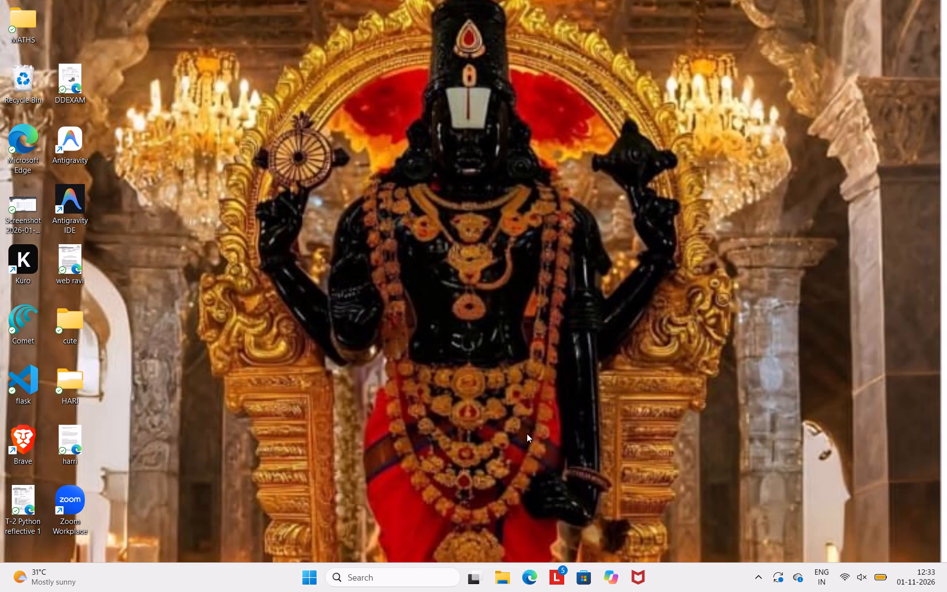
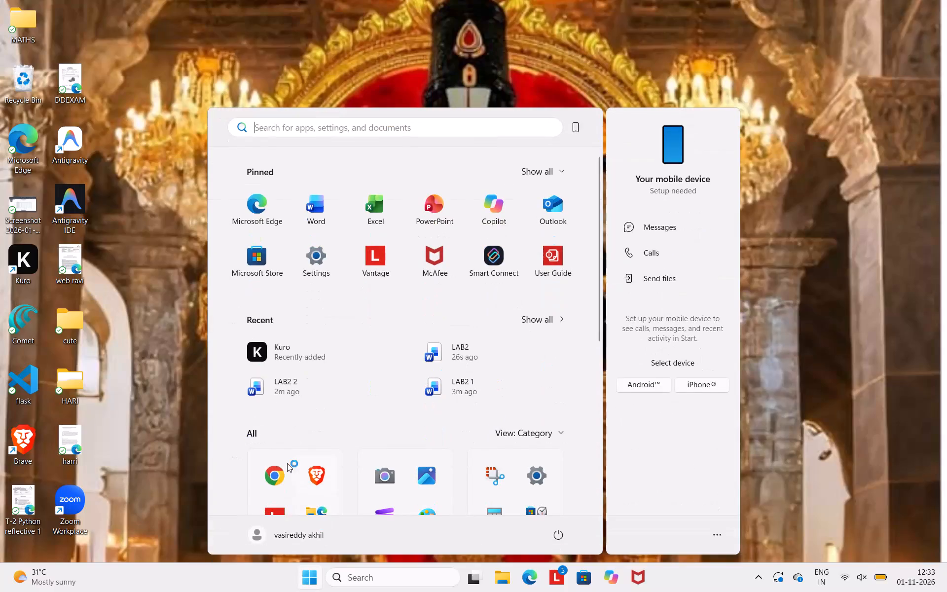
Launch the recently added Kuro app.
click(285, 363)
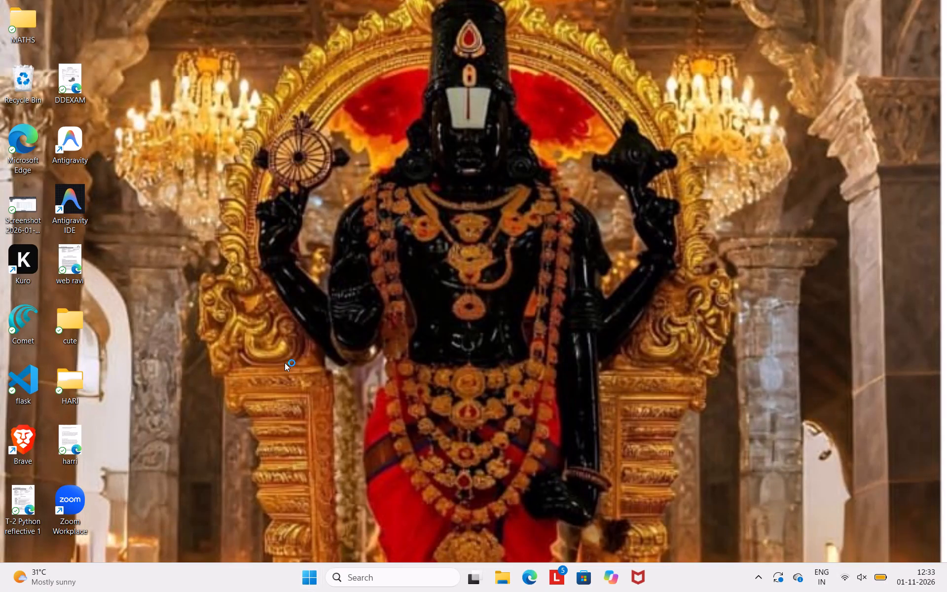
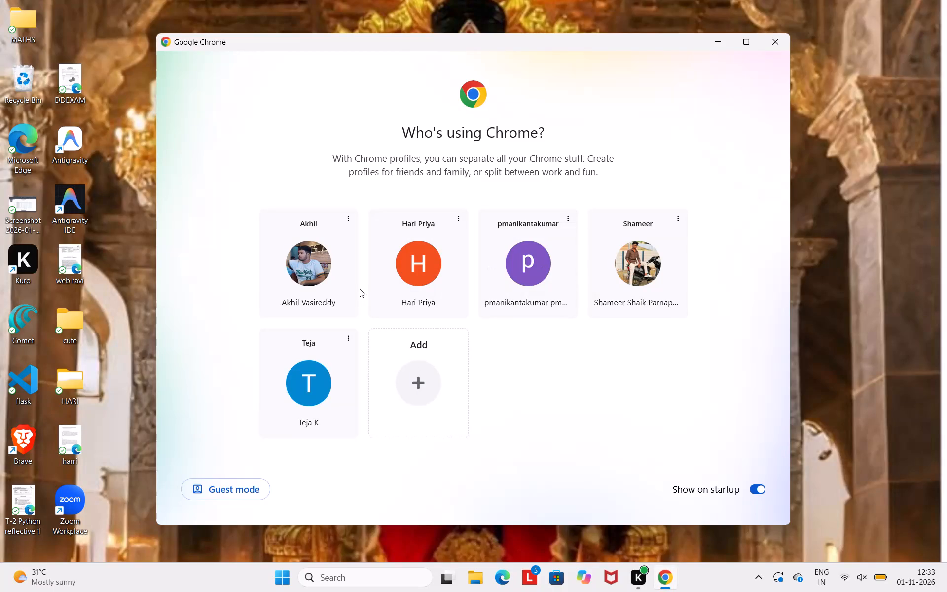
Open Chrome with the Akhil profile.
click(360, 289)
click(329, 286)
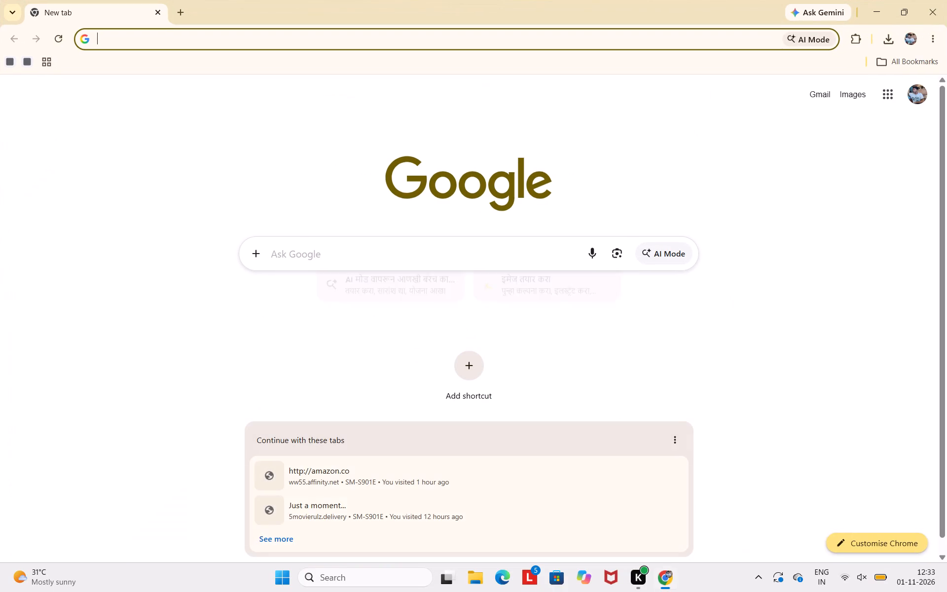
Search Google for "online word" and open the Microsoft Word for the Web result.
click(353, 251)
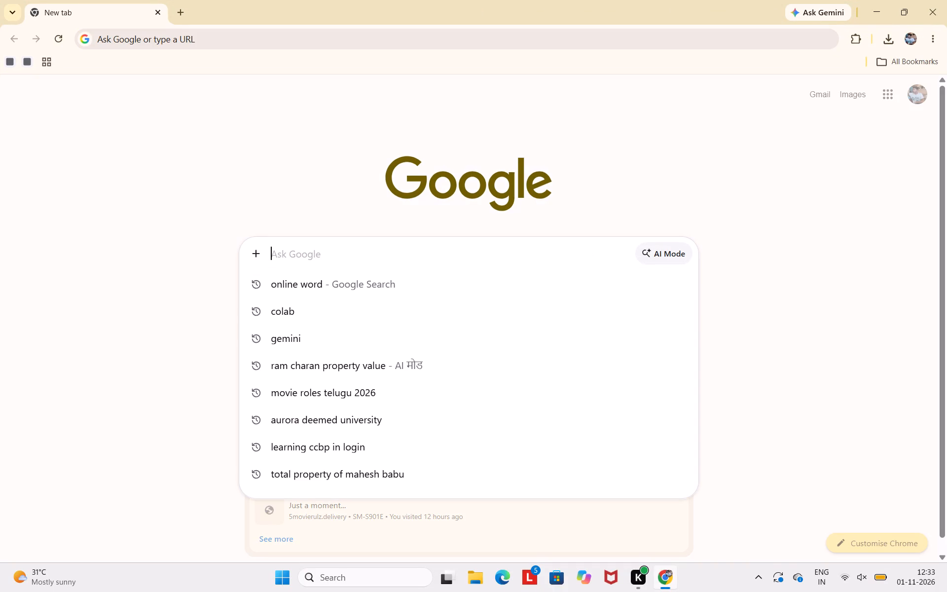
click(368, 285)
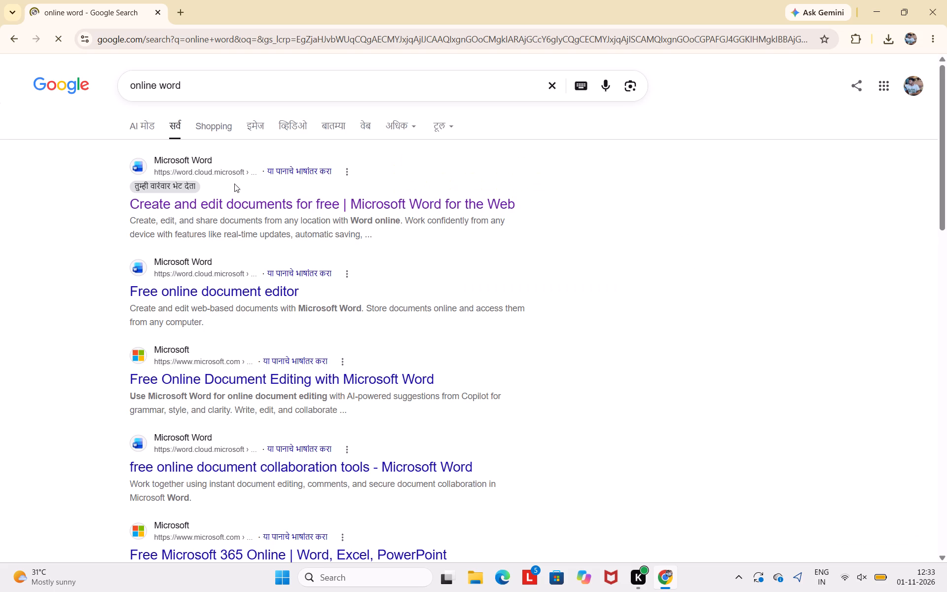
double_click(174, 207)
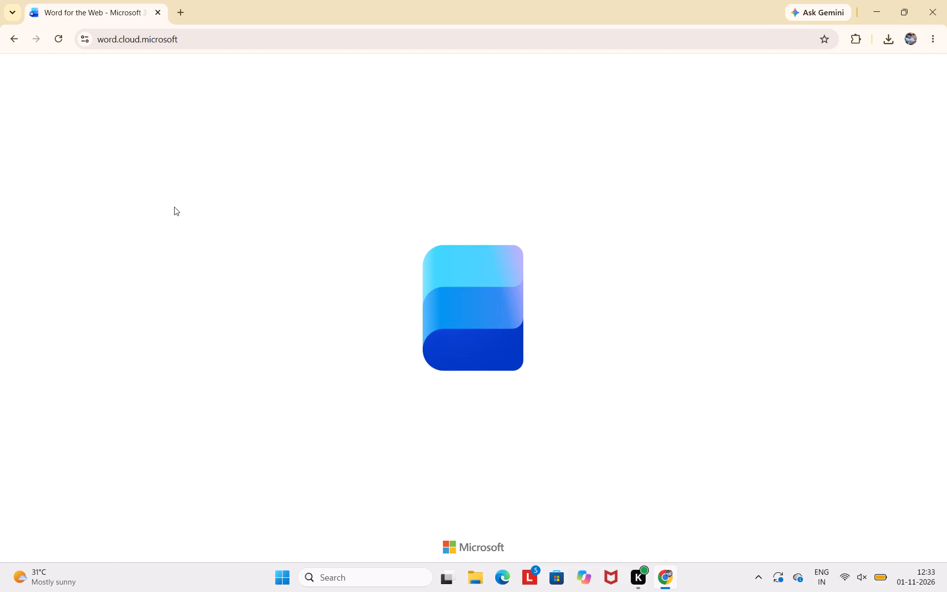
Upload the LAB2 document from the Downloads folder and open it in Word for the Web.
click(225, 183)
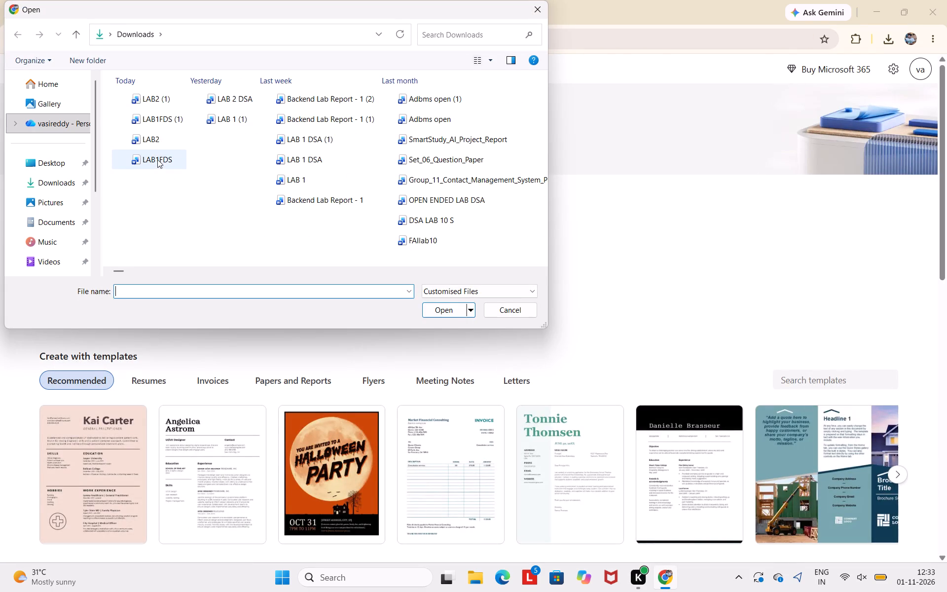
double_click(172, 140)
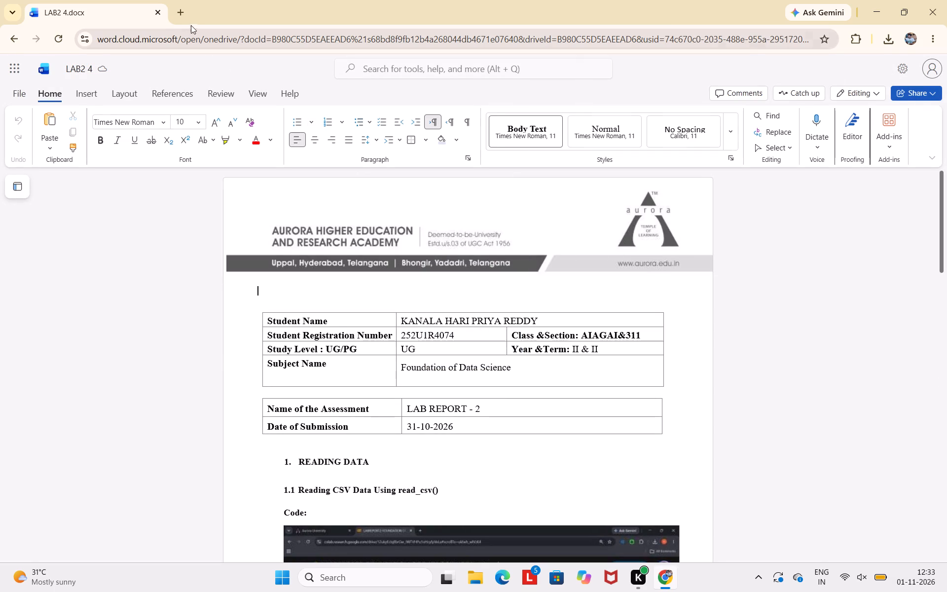
Look up WhatsApp Web in a new browser tab by entering "wh".
click(181, 11)
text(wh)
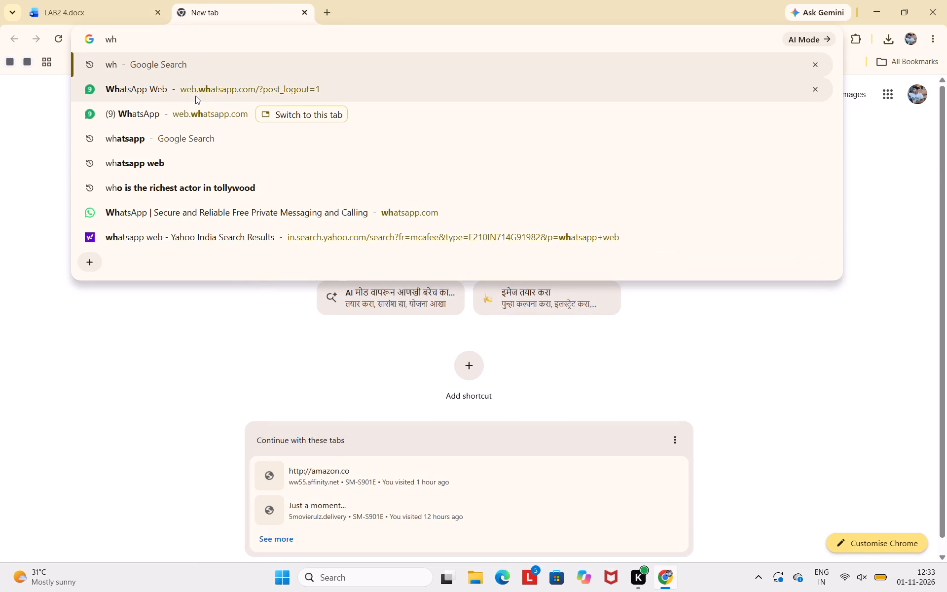
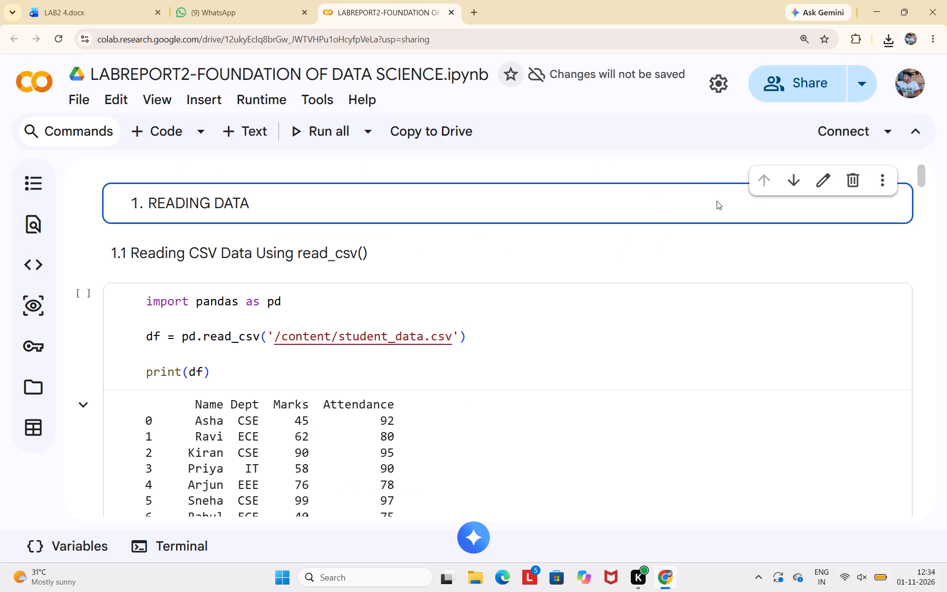
Start a screen snip over the read_csv() code and output in the LABREPORT2 Colab notebook.
key(shift+super+s)
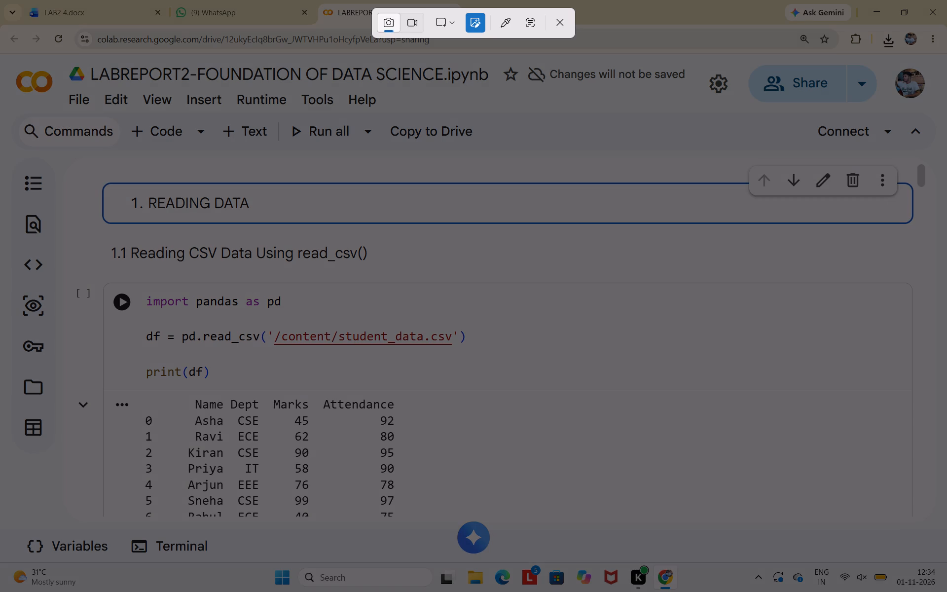
Capture a screenshot of the Colab notebook page showing the 1.1 read_csv() code cell, from the address bar down to the Variables bar.
drag(4, 27, 936, 498)
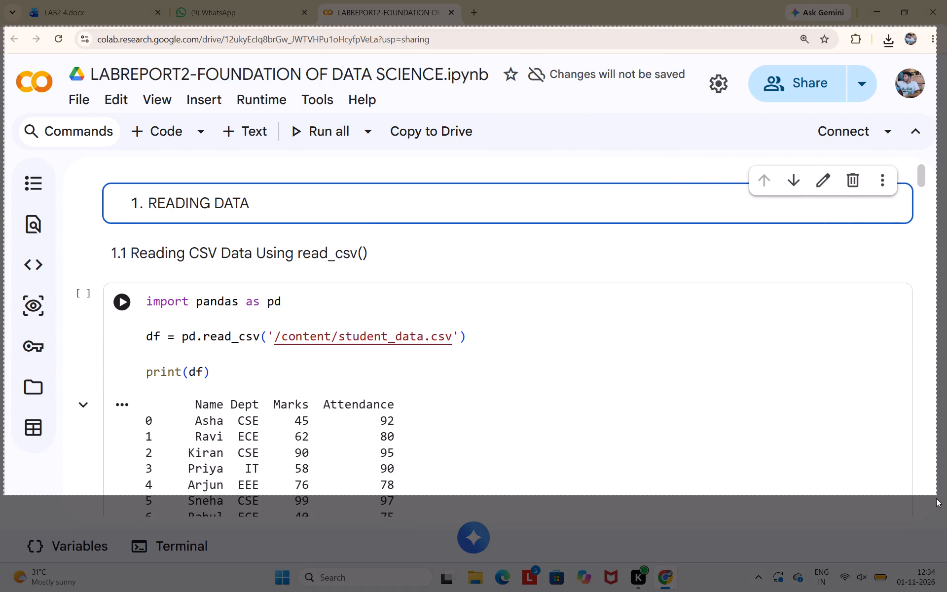
drag(936, 498, 943, 562)
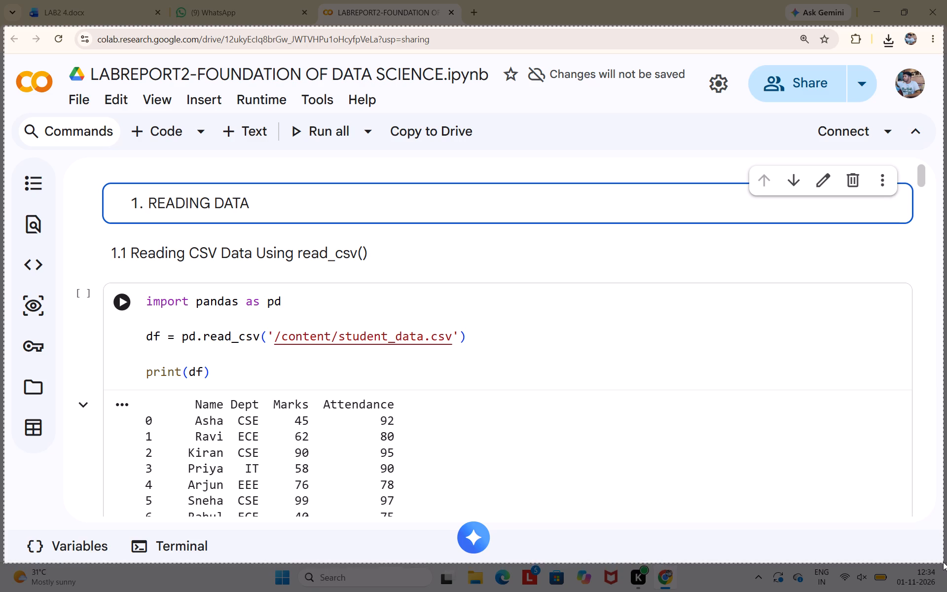
drag(943, 562, 943, 560)
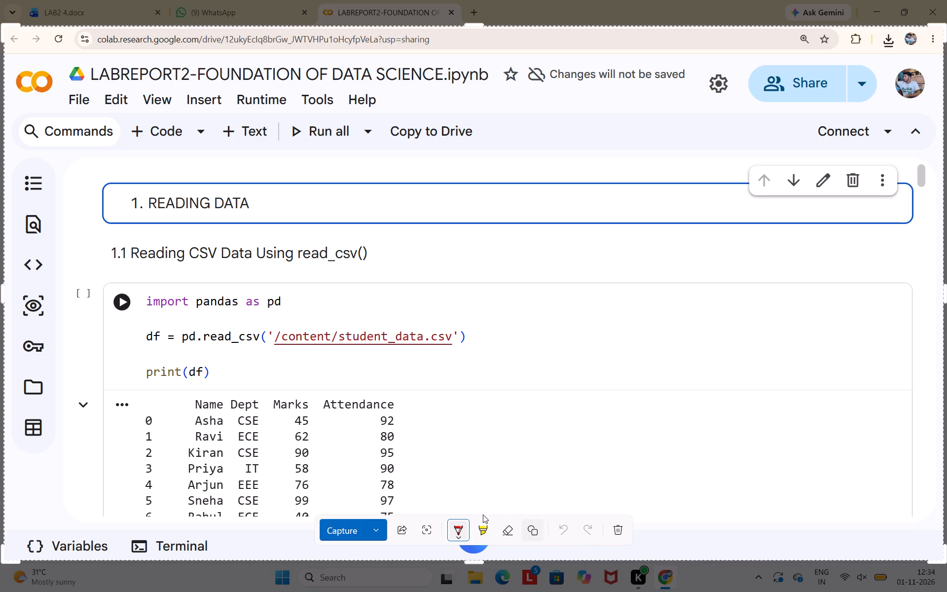
click(339, 525)
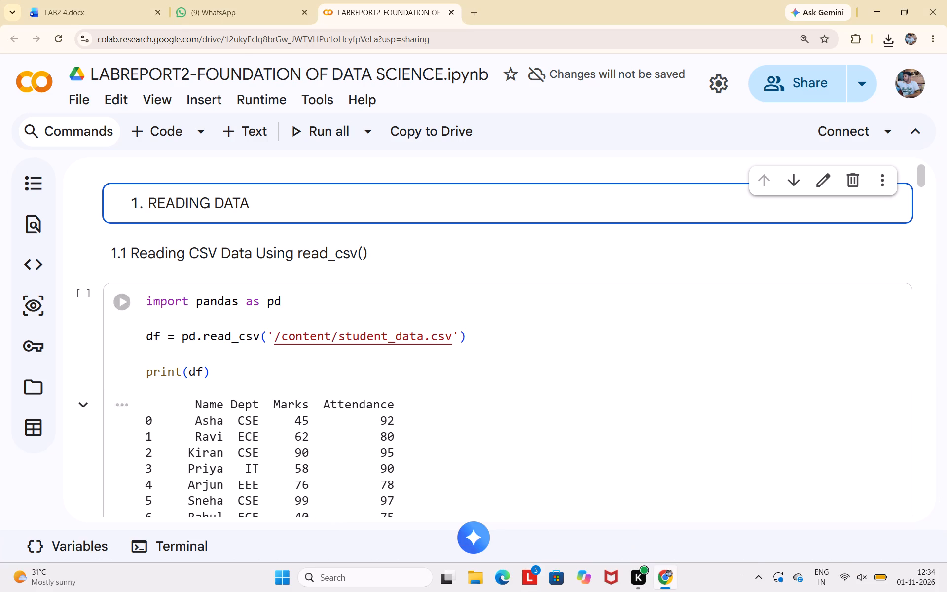
Switch to the LAB2 4 document and delete the old dark-themed code screenshot under 1.1 Reading CSV Data Using read_csv().
click(138, 0)
scroll(499, 437, down, 3)
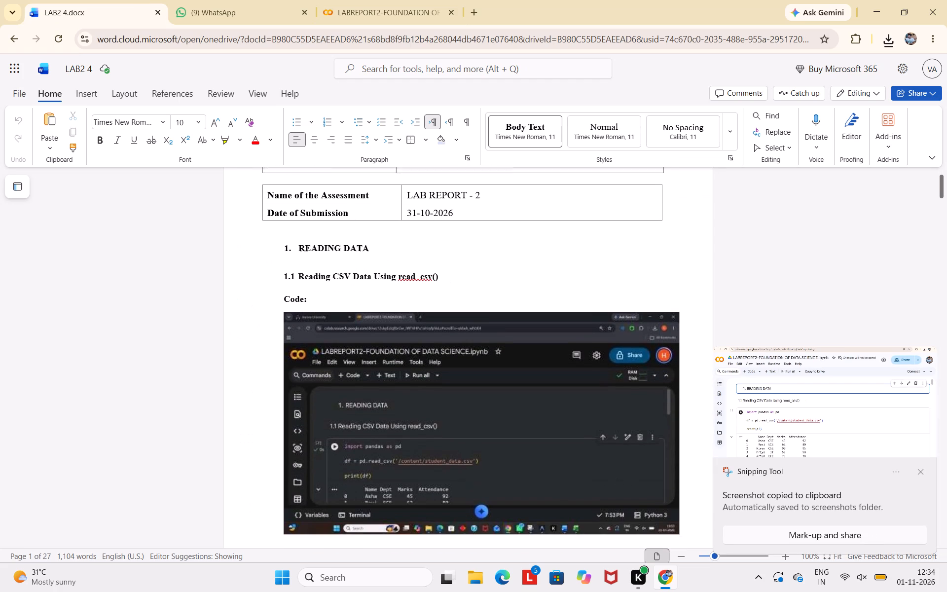
scroll(499, 437, down, 1)
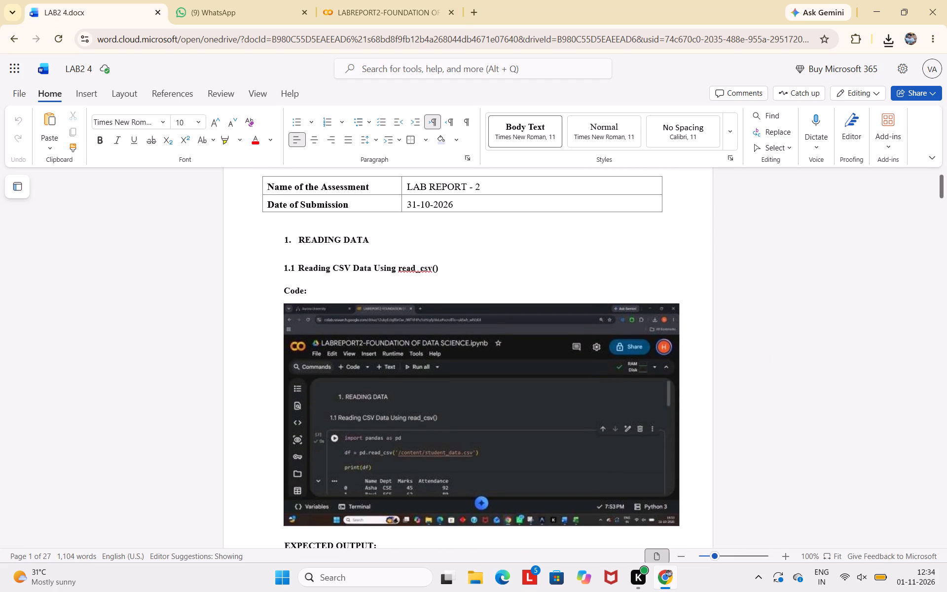
double_click(499, 437)
key(BackSpace)
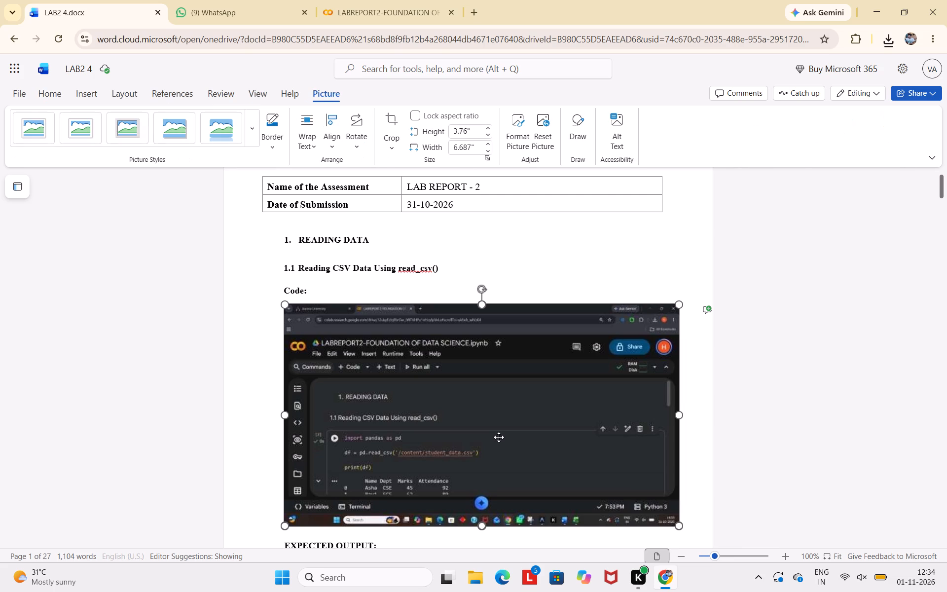
click(492, 436)
key(BackSpace)
key(Delete)
Delete the selected dark-themed notebook screenshot under the Code heading of 1.1 Reading CSV Data Using read_csv().
key(BackSpace)
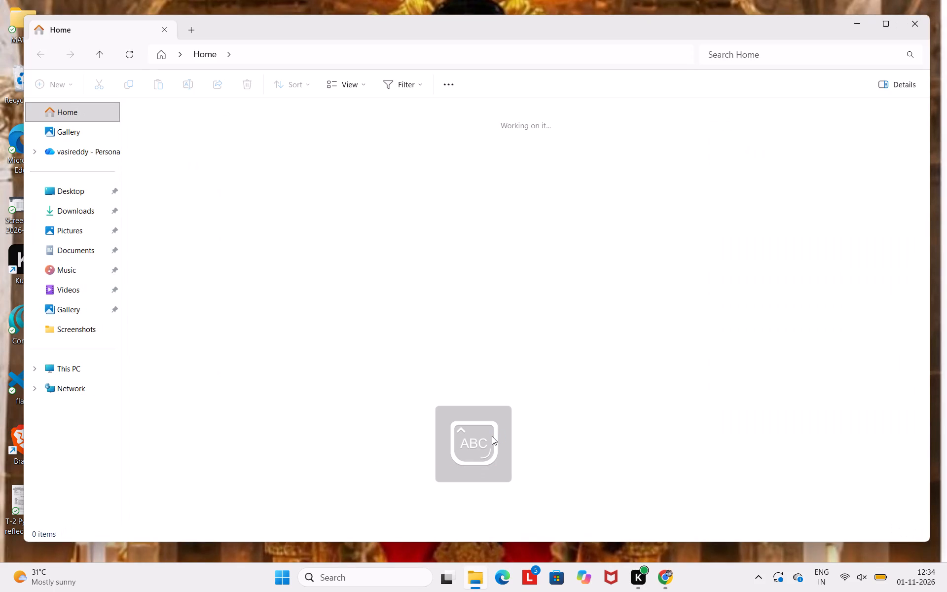
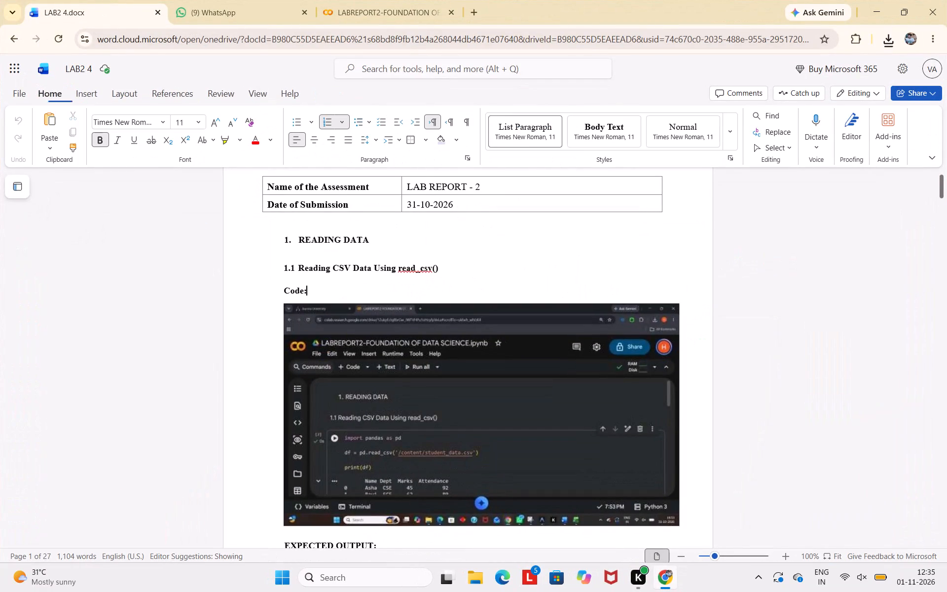
Delete the old dark-themed code screenshot below the Code label in section 1.1 Reading CSV Data Using read_csv().
double_click(342, 335)
key(BackSpace)
key(BackSpace)
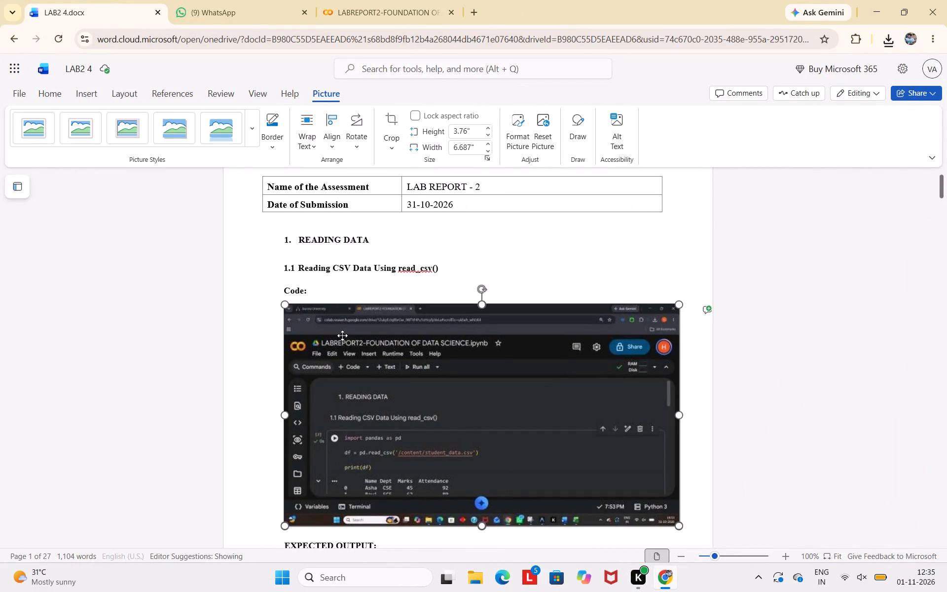
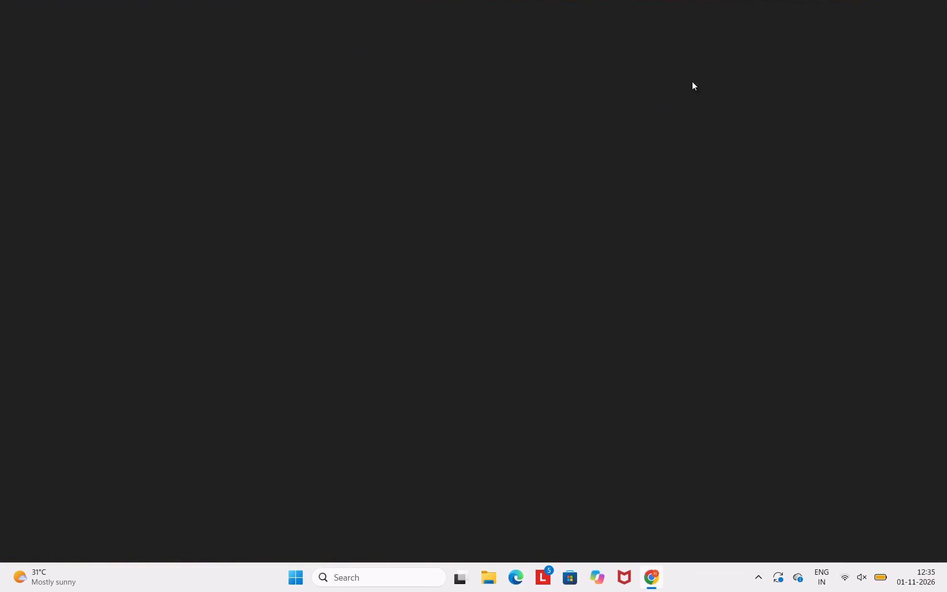
Search Google for "online word" from the new Chrome tab.
scroll(692, 81, down, 1)
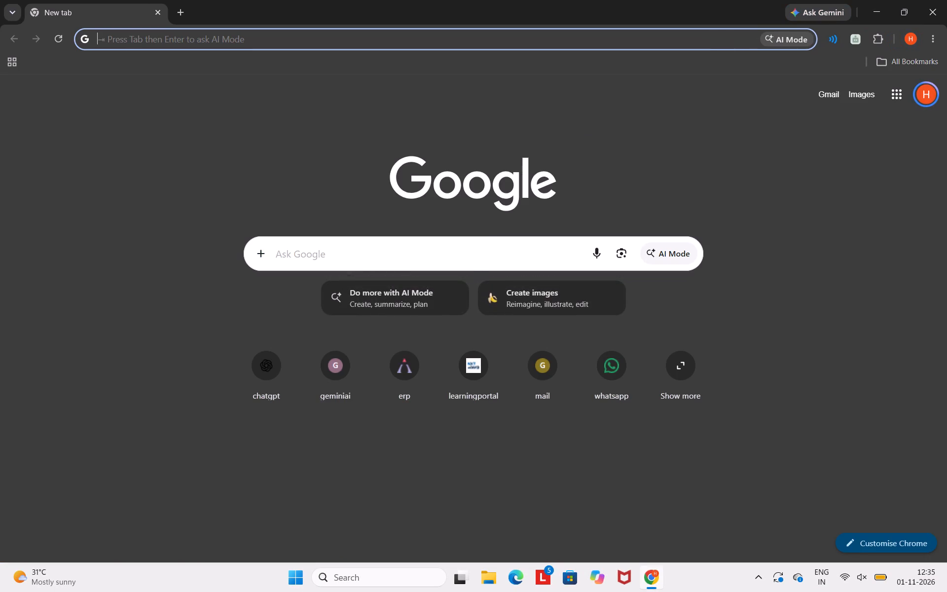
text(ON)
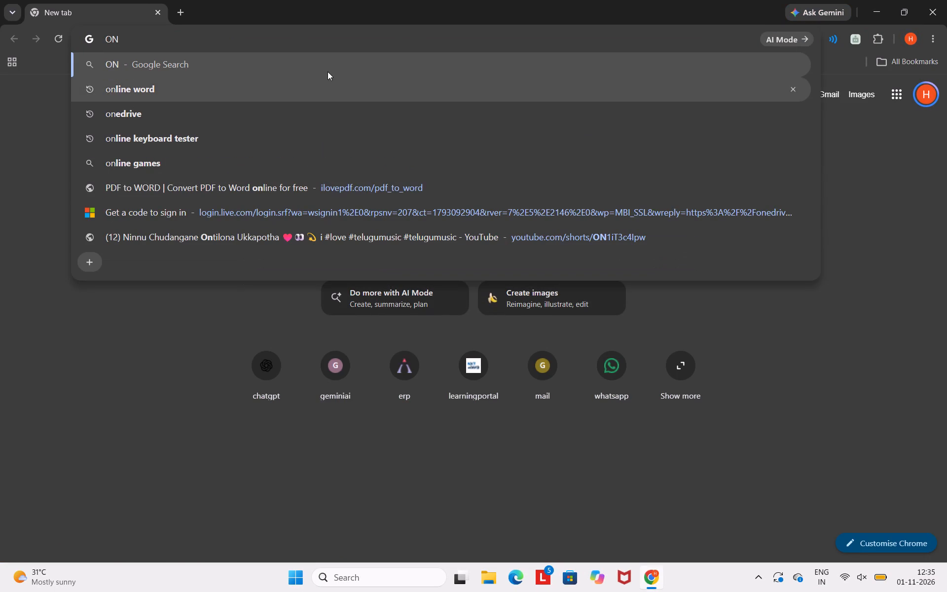
double_click(331, 93)
click(331, 93)
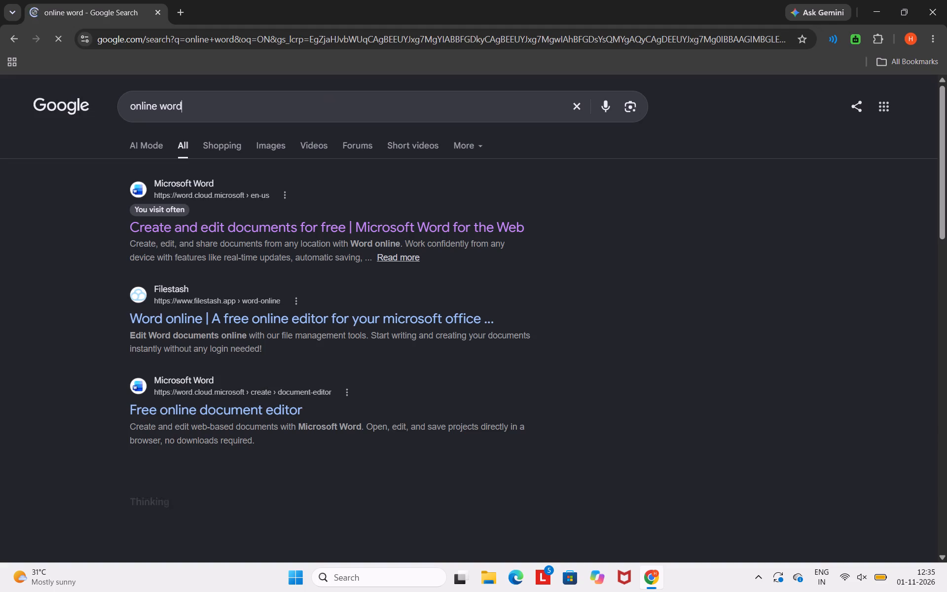
Open Microsoft Word for the Web from the online word search results.
double_click(567, 319)
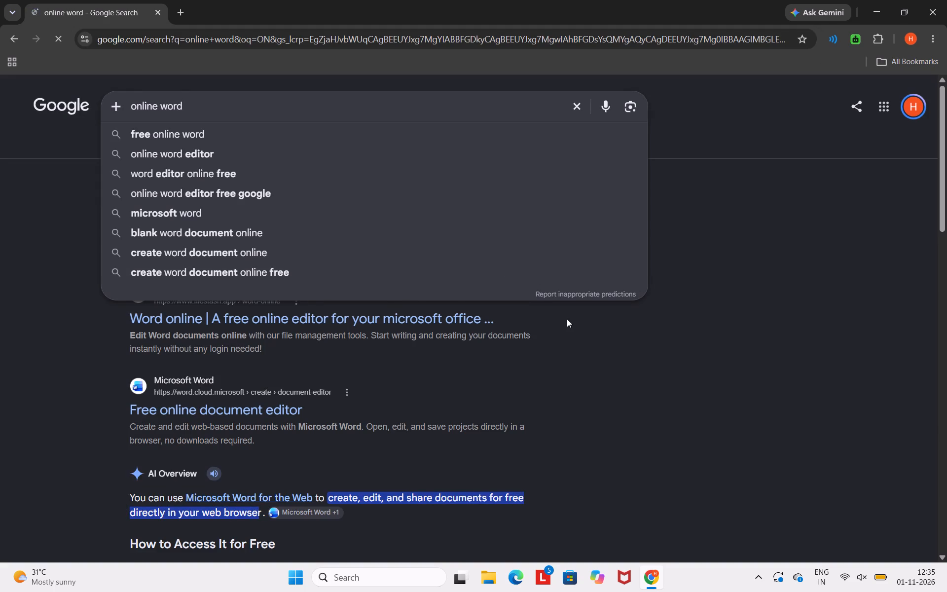
double_click(461, 230)
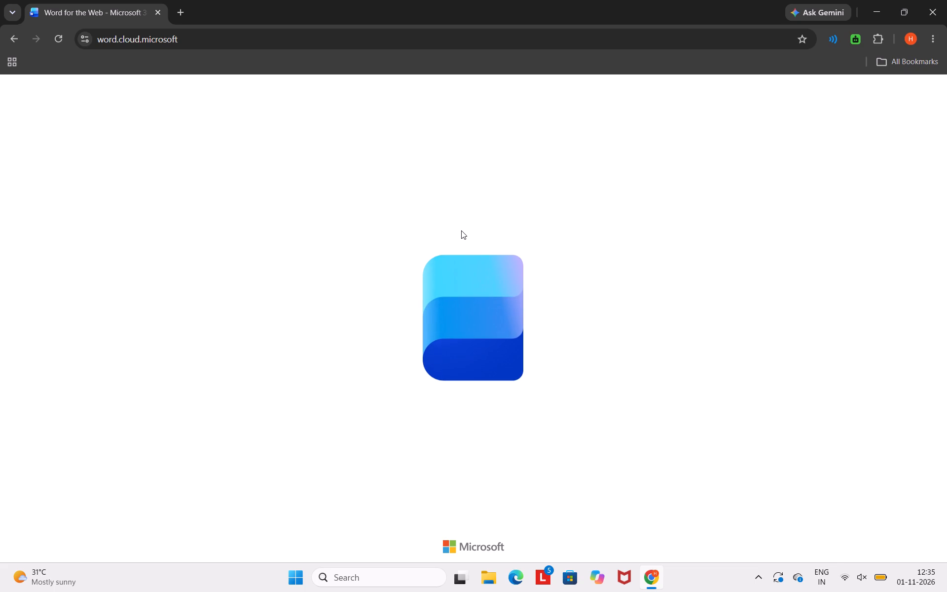
Upload the LAB2 document from the Downloads folder and open it in Word for the Web.
click(203, 199)
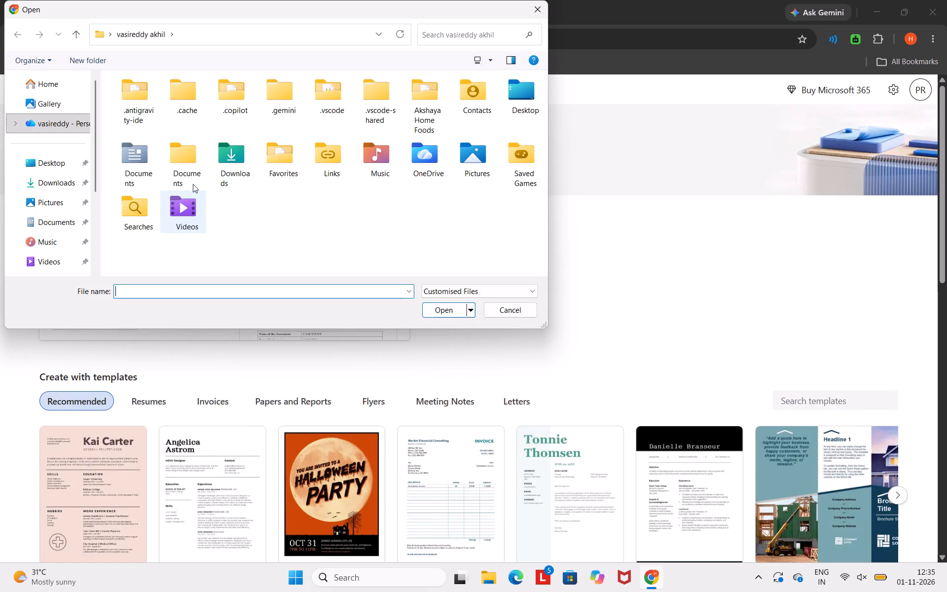
click(321, 111)
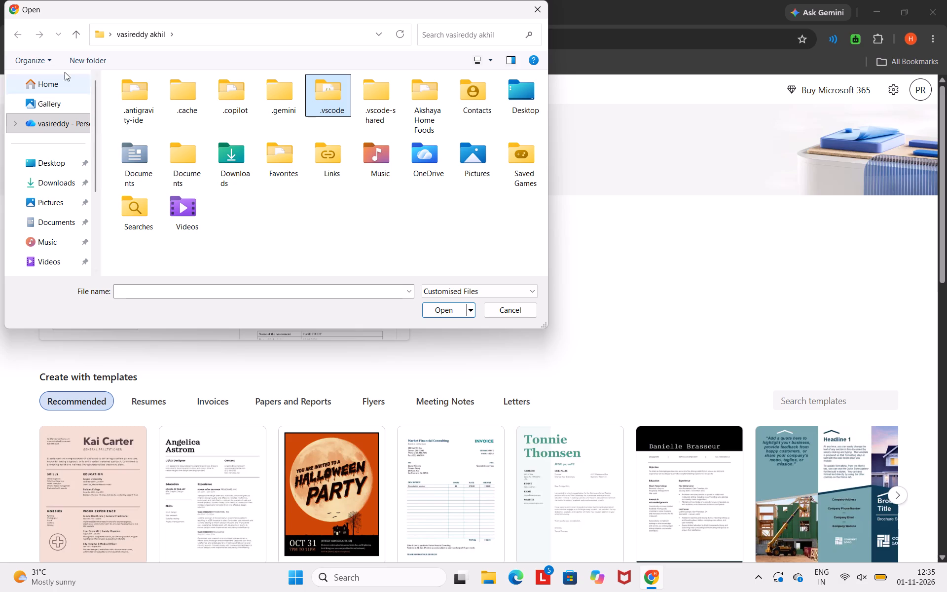
click(63, 181)
double_click(156, 158)
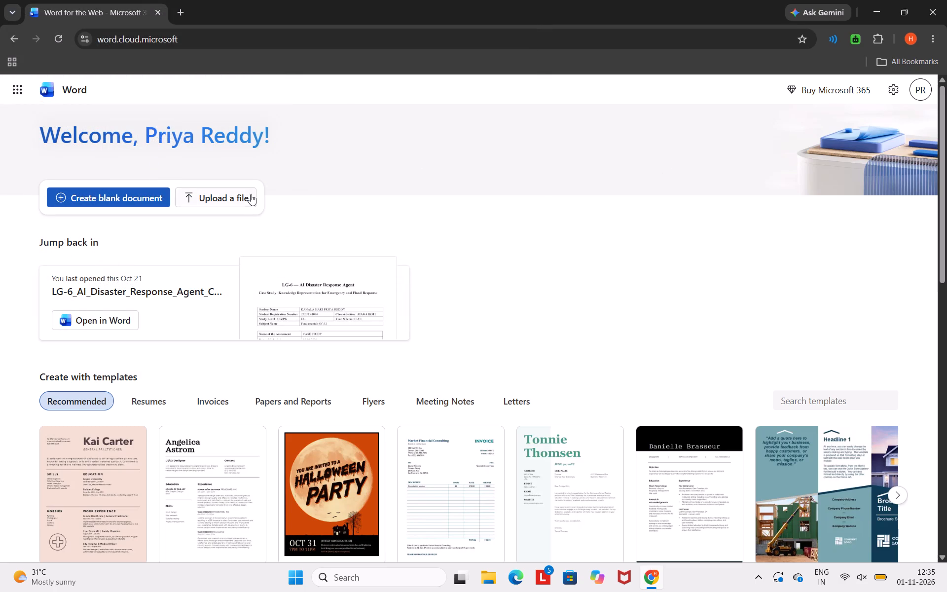
click(239, 193)
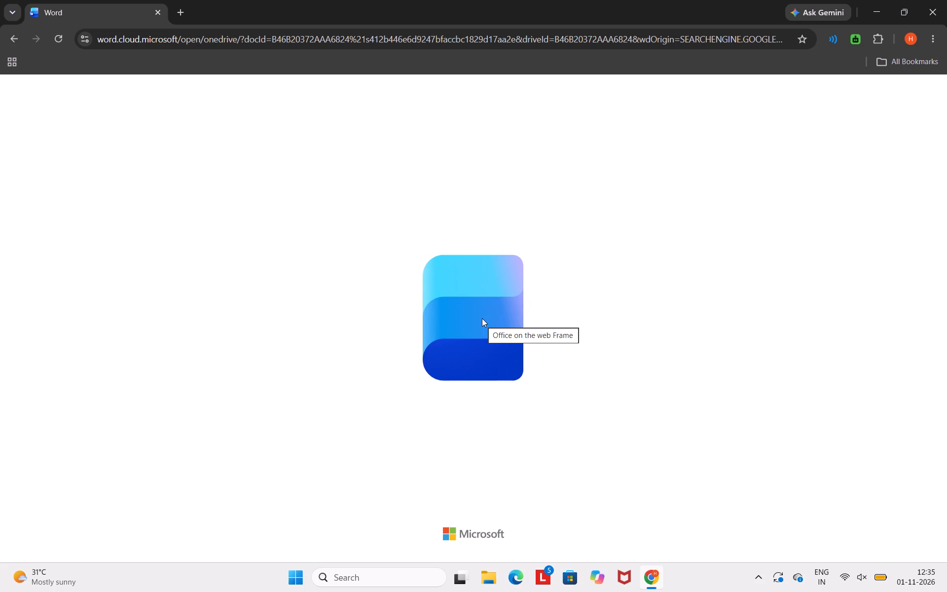
Replace the old dark-themed code screenshot under 1.1 Reading CSV Data Using read_csv() with the copied light-themed Colab notebook capture.
scroll(484, 431, down, 5)
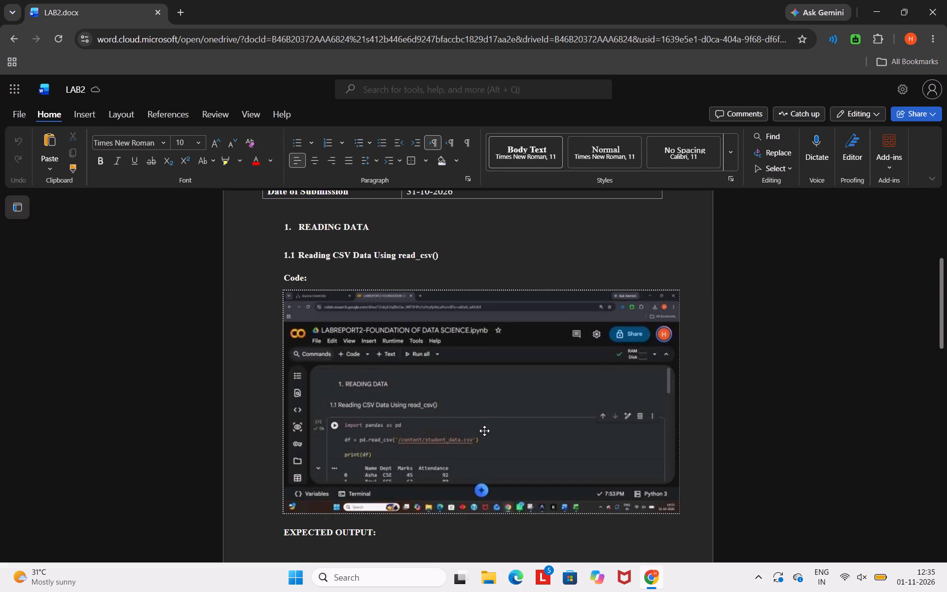
double_click(461, 403)
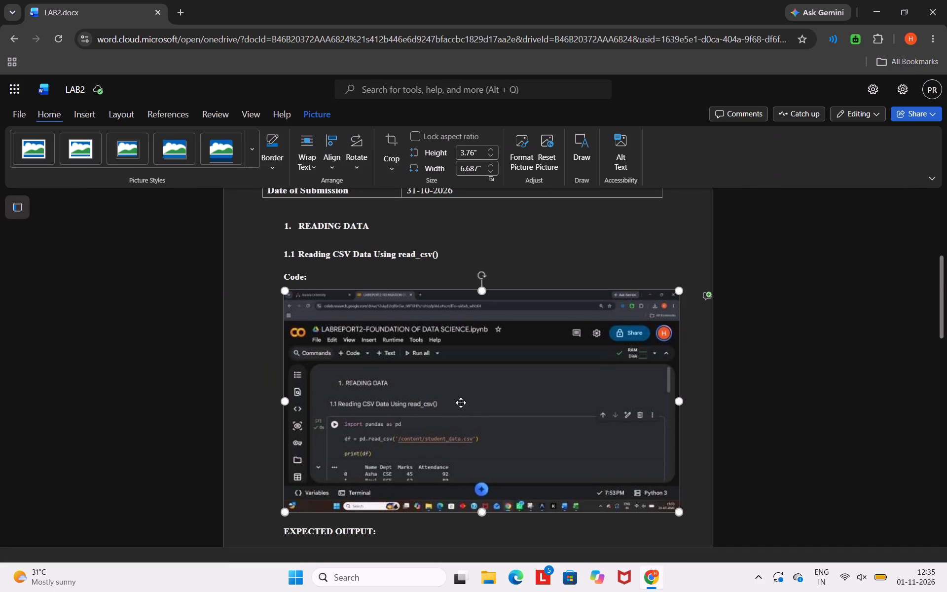
key(BackSpace)
key(ctrl+v)
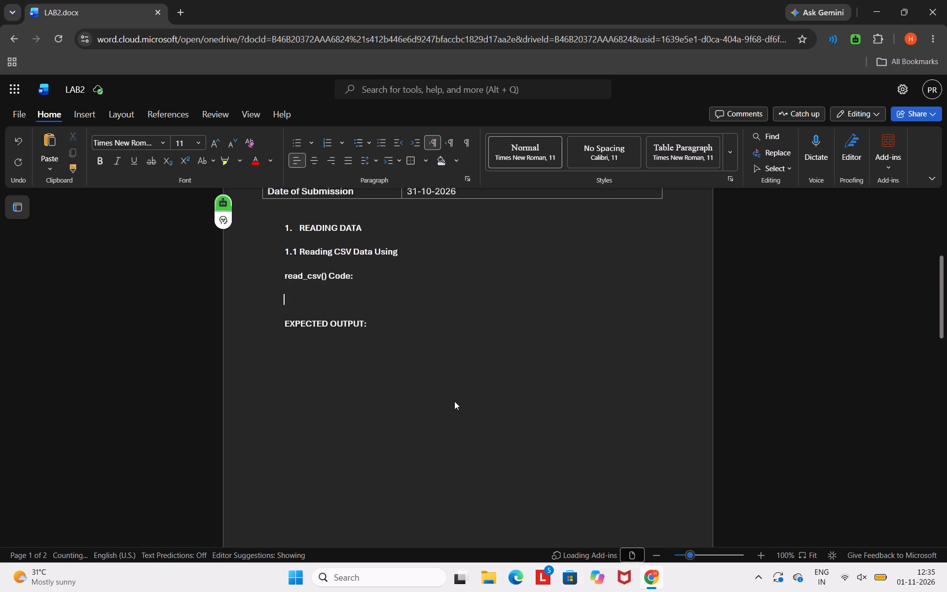
scroll(454, 401, up, 4)
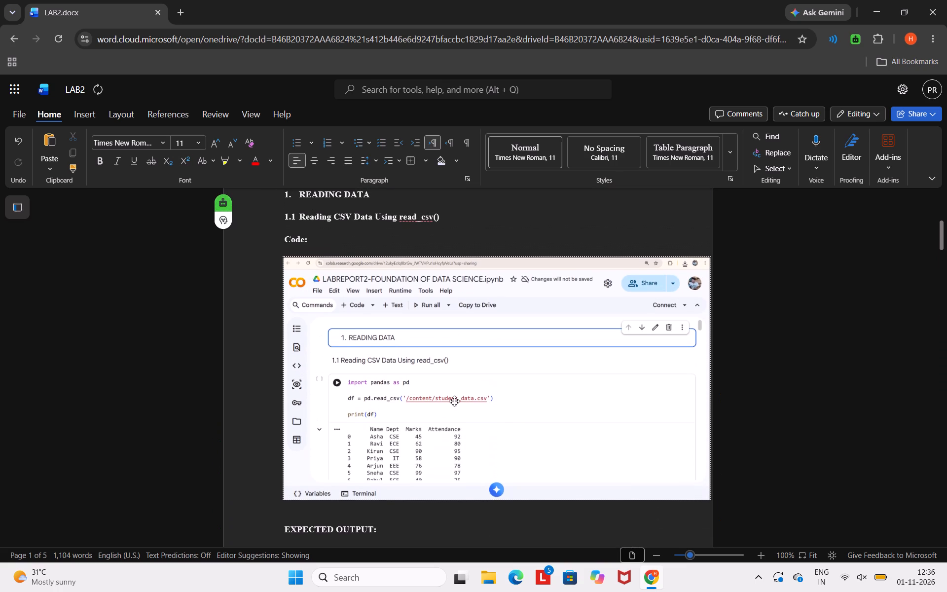
scroll(430, 368, left, 1)
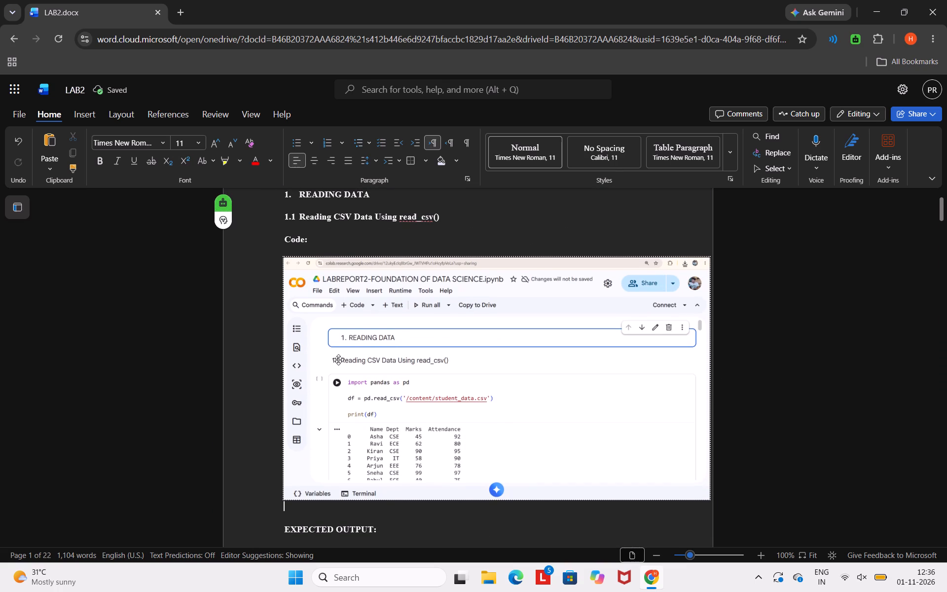
Find the old dark-themed output screenshot for EXPECTED OUTPUT of section 1.1, above the Explanation heading on page 2.
scroll(338, 360, down, 1)
scroll(338, 360, right, 2)
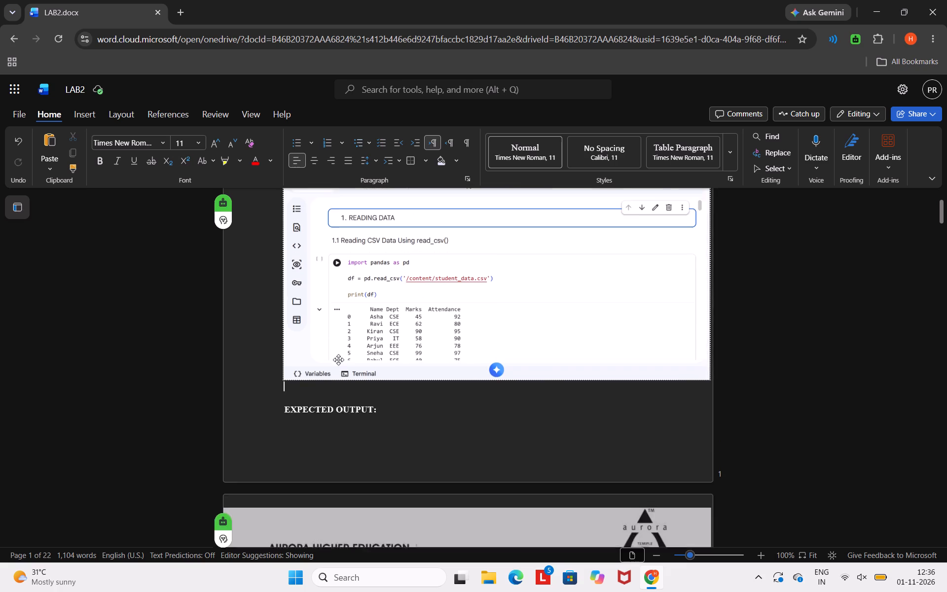
scroll(338, 360, right, 5)
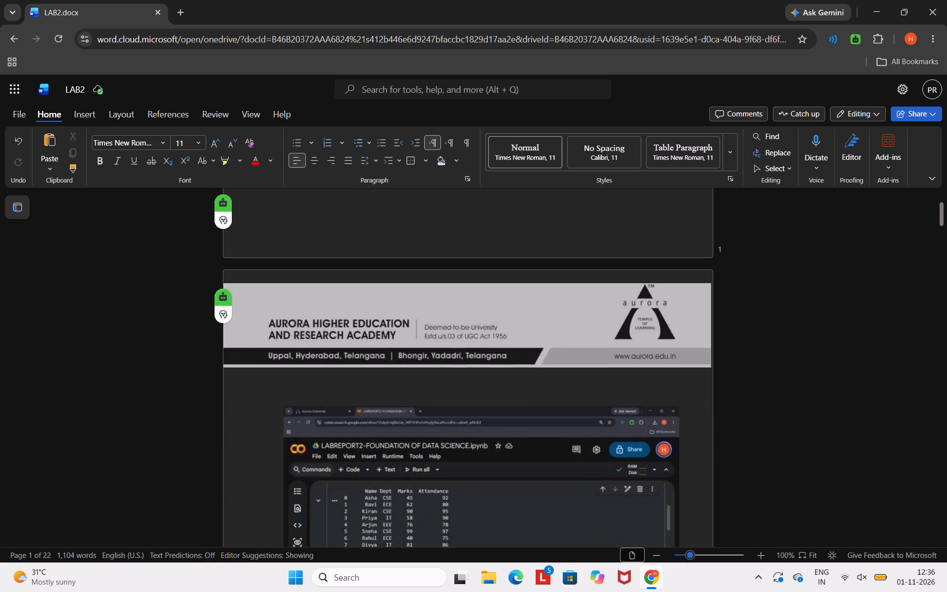
scroll(338, 360, right, 1)
scroll(338, 360, down, 2)
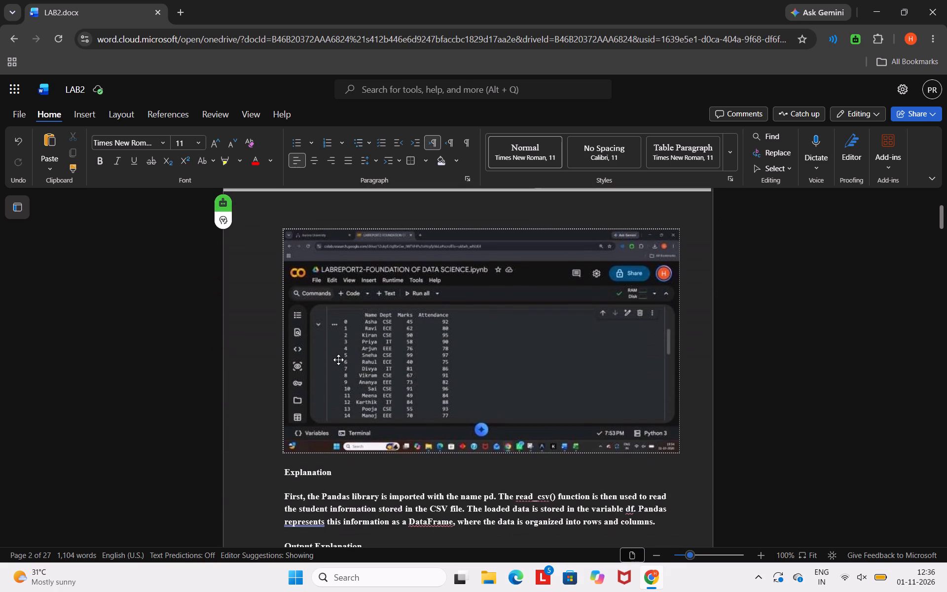
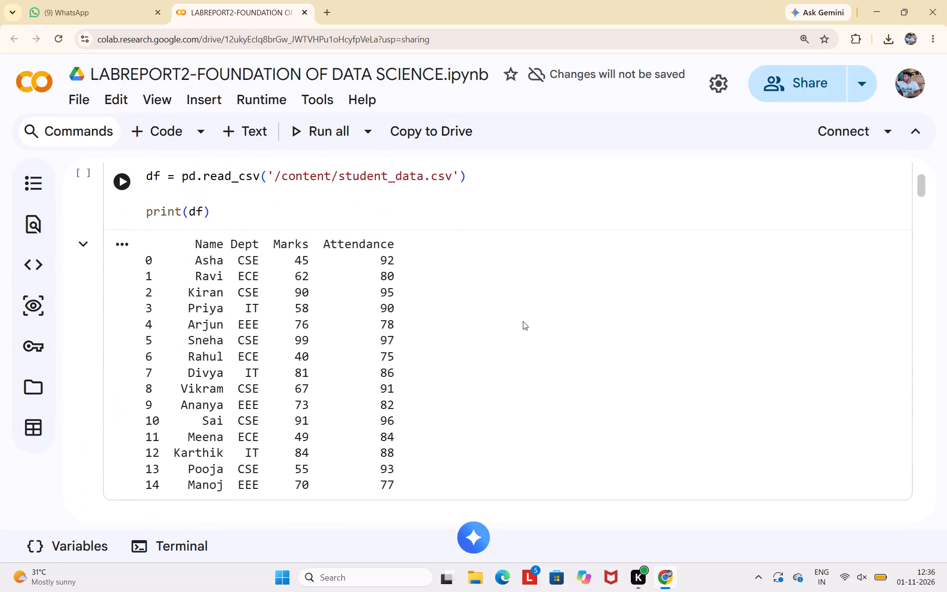
Capture the Colab notebook page showing print(df) and its complete student table output, from the notebook header down to the bottom bar.
scroll(523, 321, up, 1)
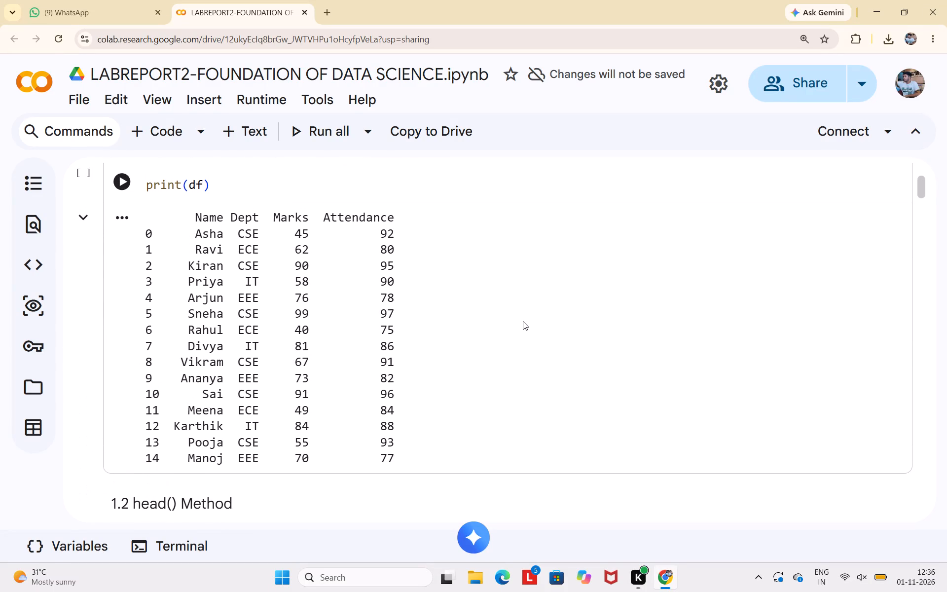
scroll(523, 321, up, 1)
key(shift+super+s)
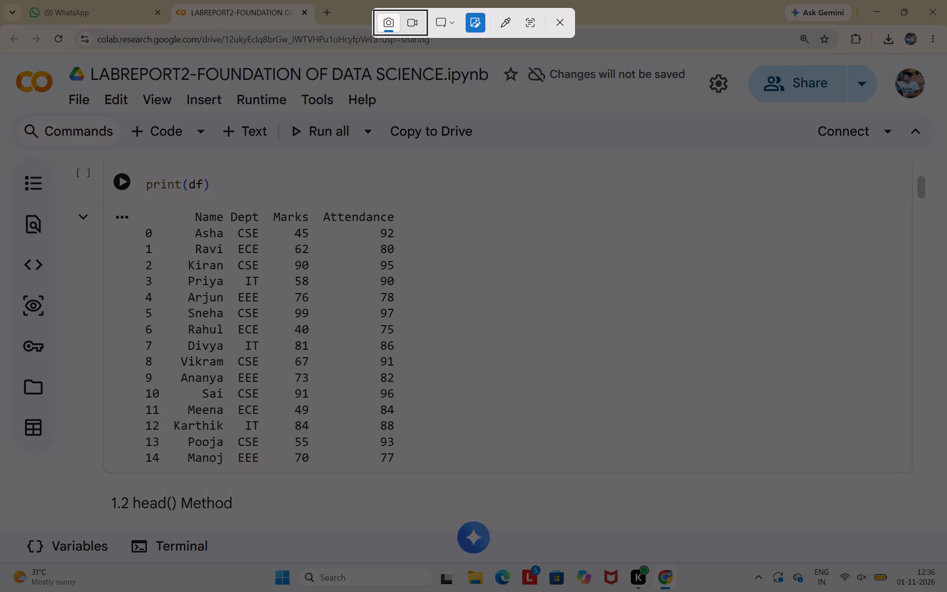
drag(7, 56, 495, 301)
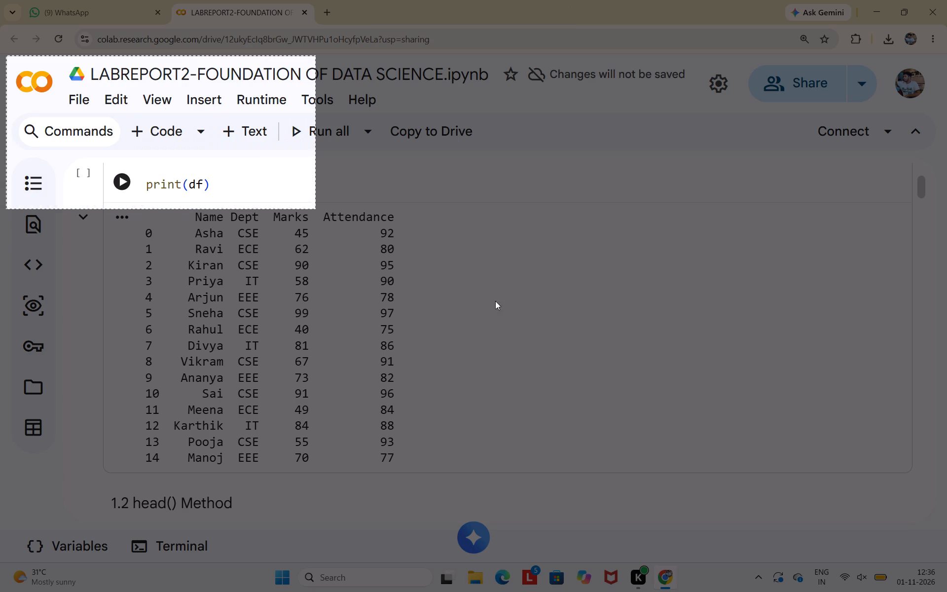
drag(495, 301, 946, 544)
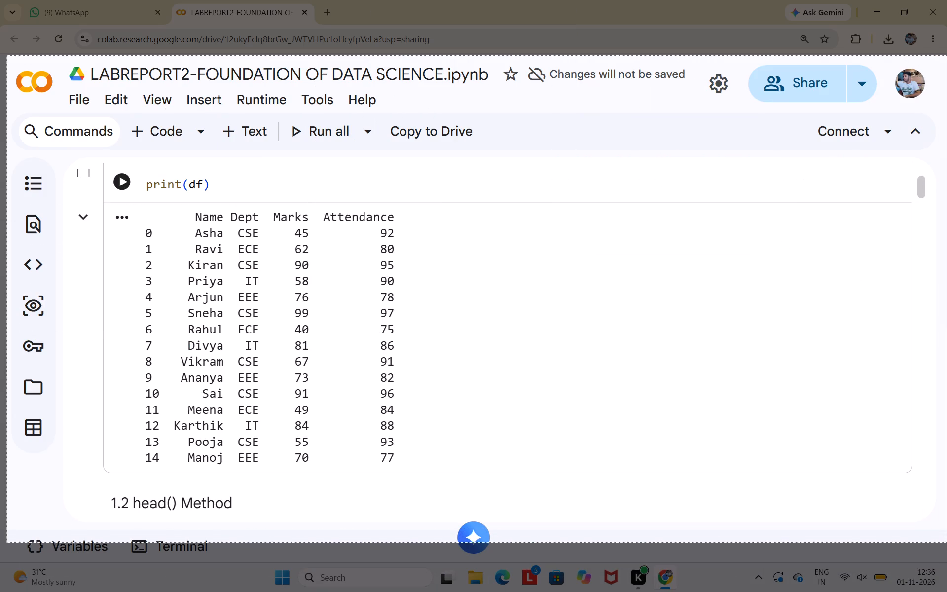
drag(946, 544, 946, 553)
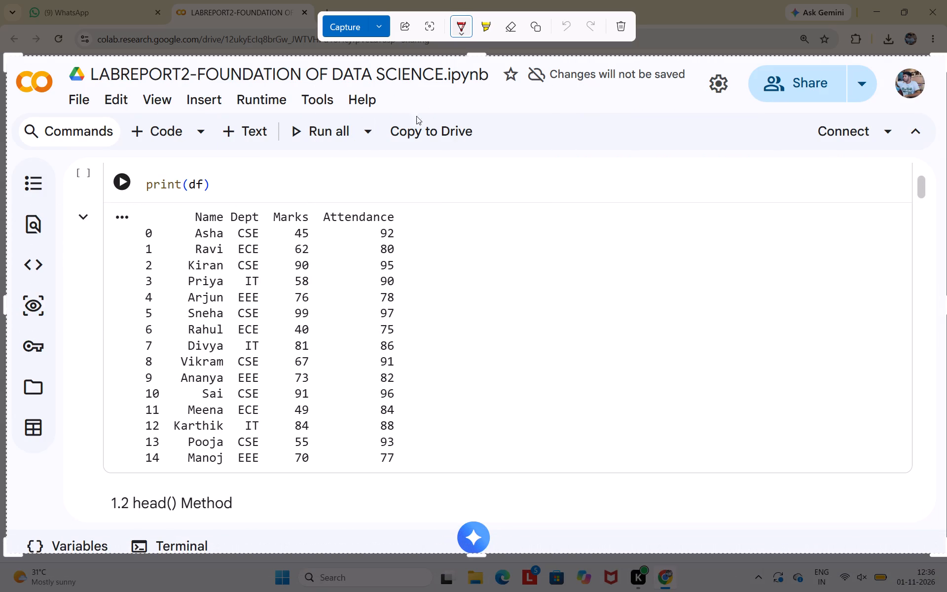
click(338, 20)
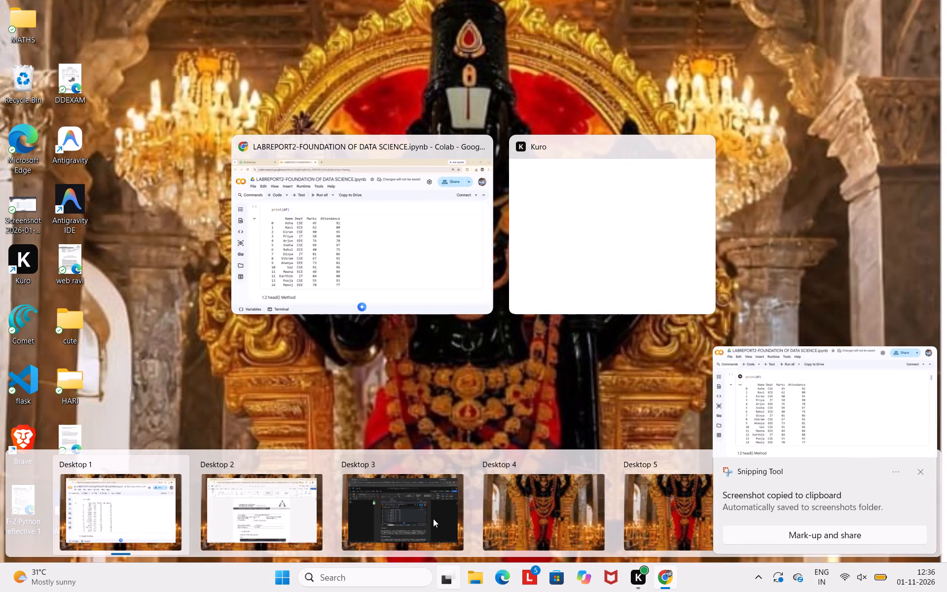
In the LAB2 document, replace the old dark-themed output screenshot above the Explanation heading on page 2 with the new capture.
click(431, 516)
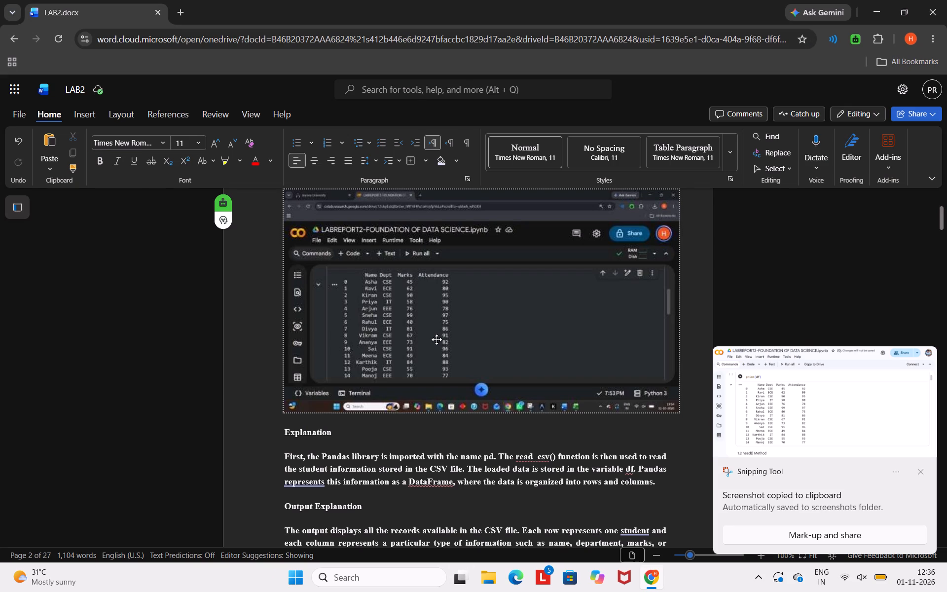
double_click(437, 339)
key(BackSpace)
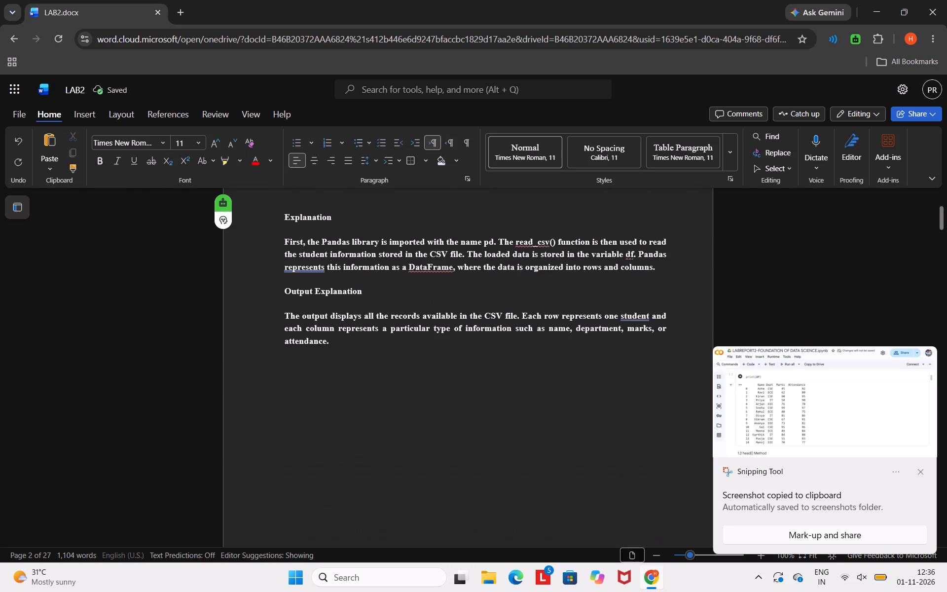
key(ctrl+v)
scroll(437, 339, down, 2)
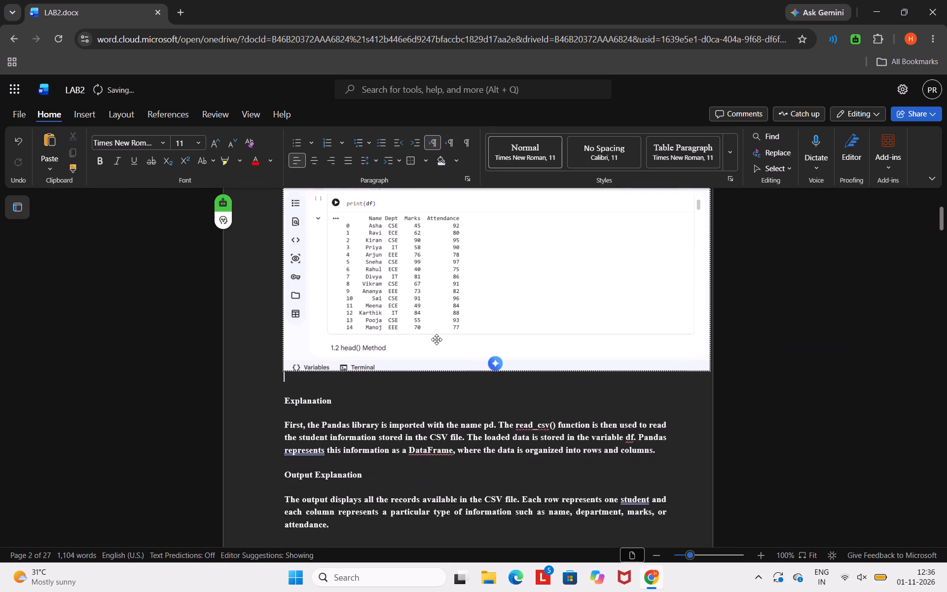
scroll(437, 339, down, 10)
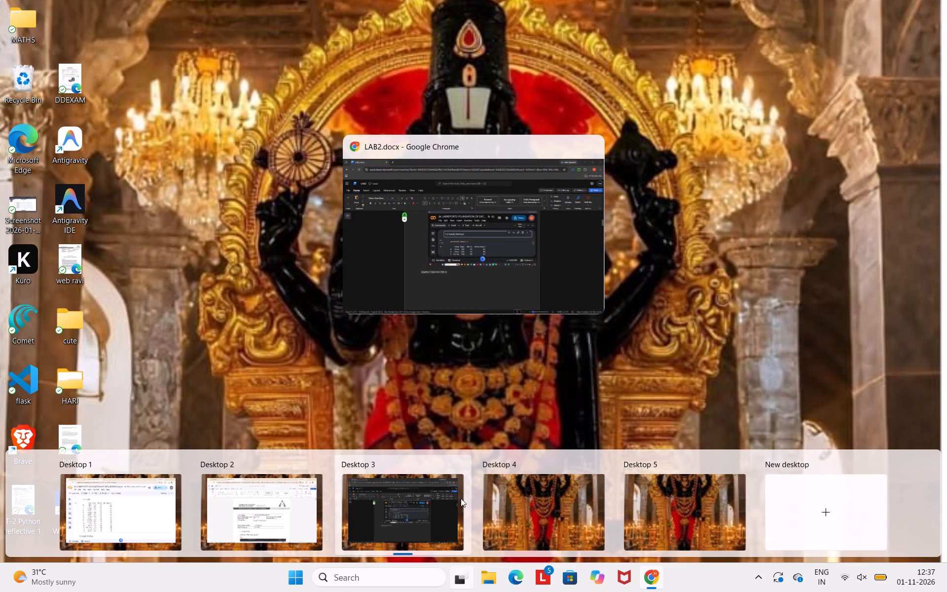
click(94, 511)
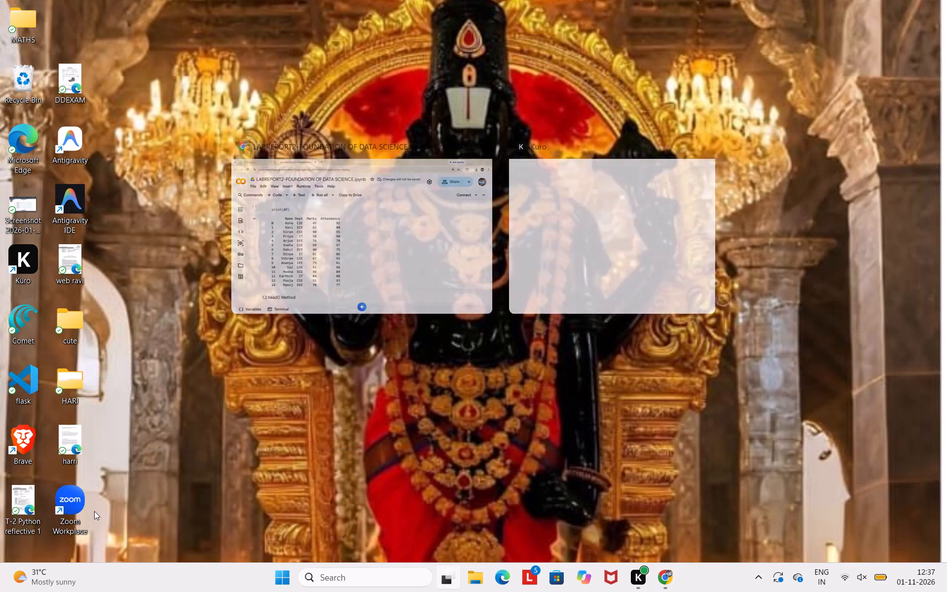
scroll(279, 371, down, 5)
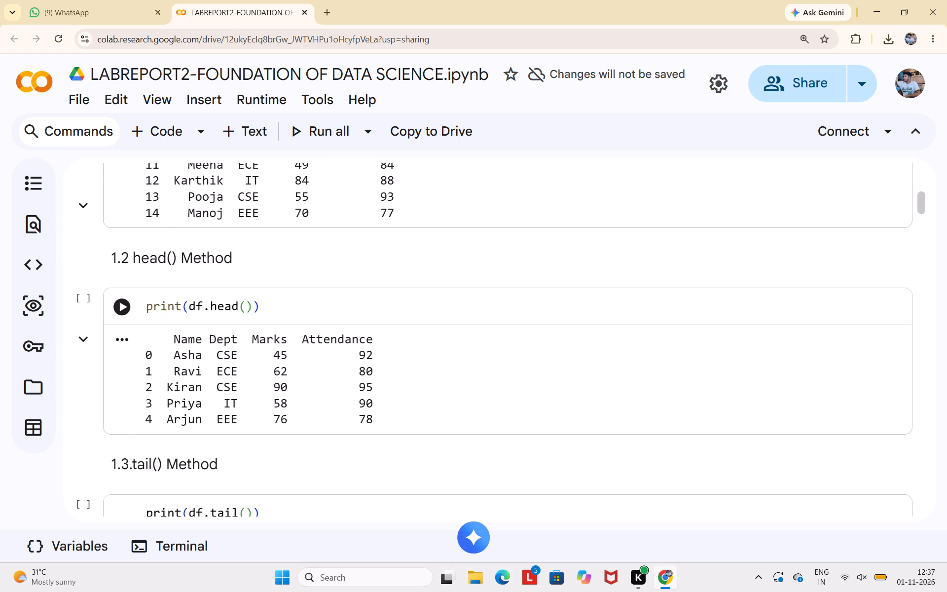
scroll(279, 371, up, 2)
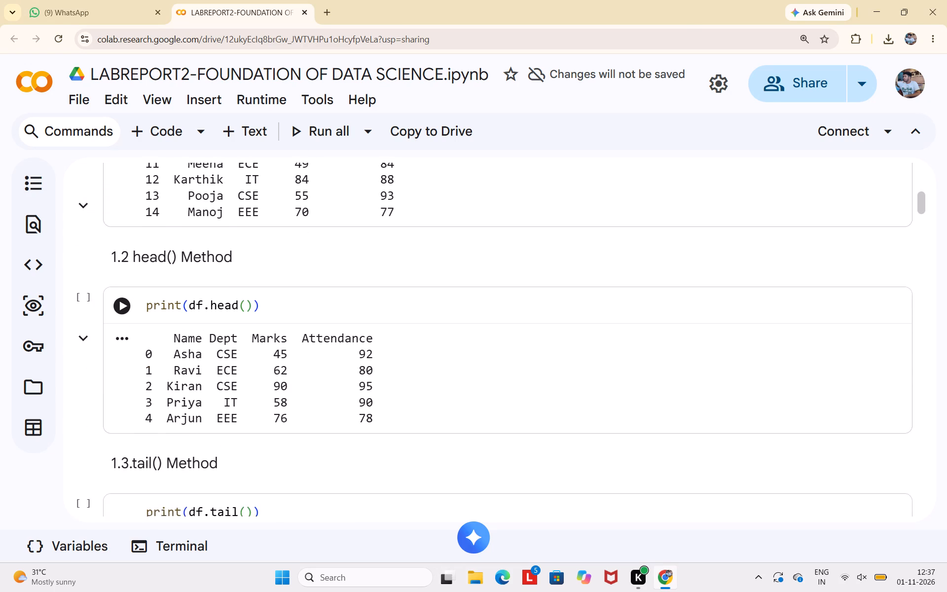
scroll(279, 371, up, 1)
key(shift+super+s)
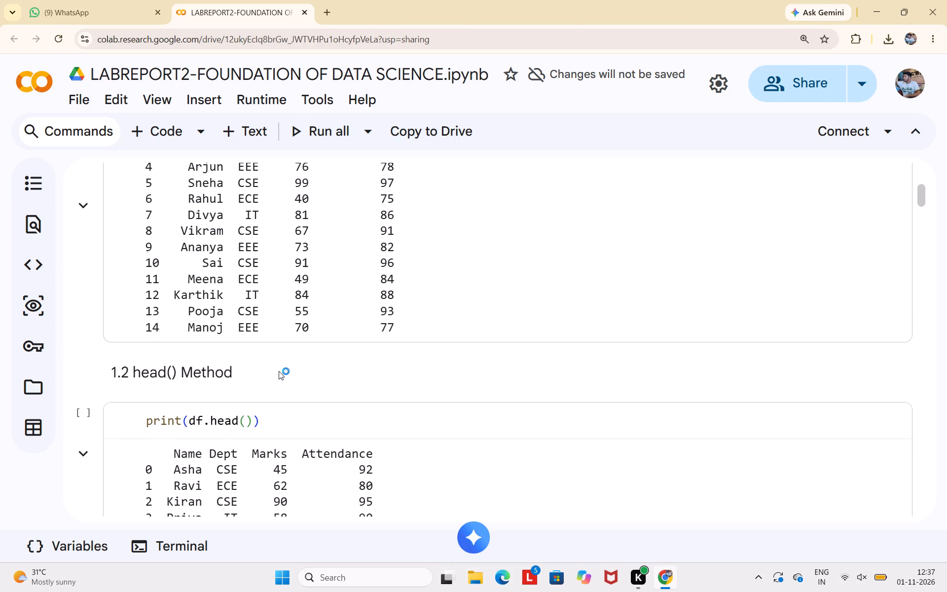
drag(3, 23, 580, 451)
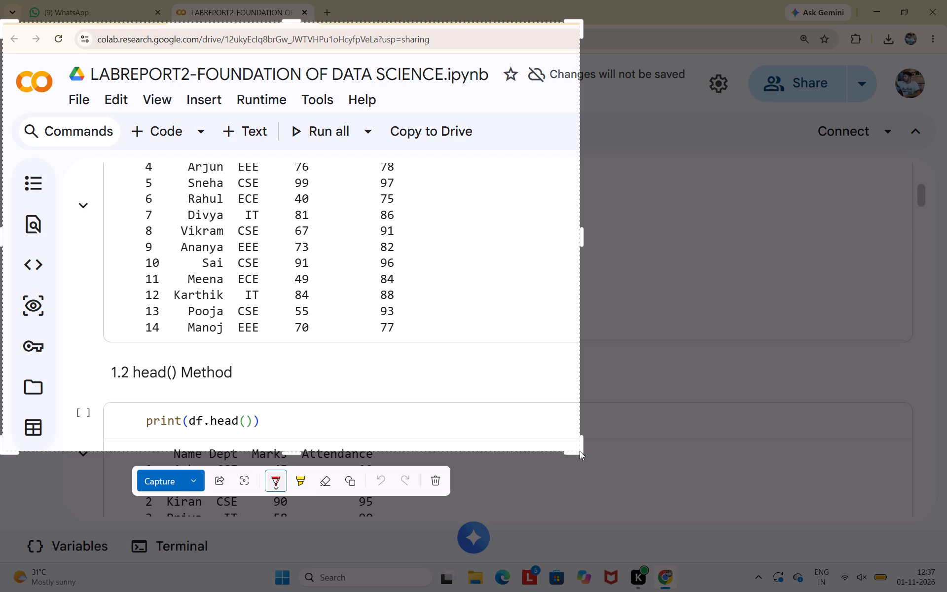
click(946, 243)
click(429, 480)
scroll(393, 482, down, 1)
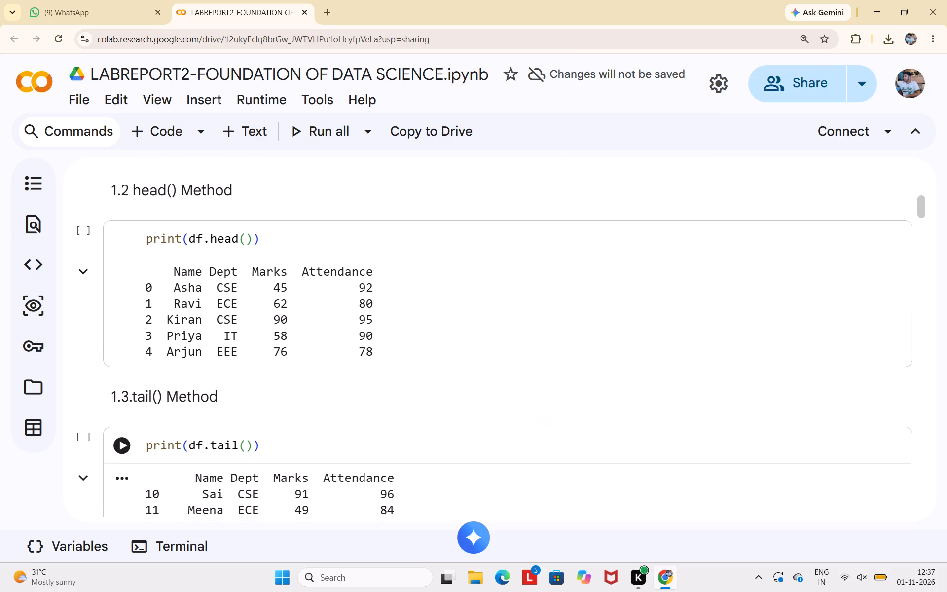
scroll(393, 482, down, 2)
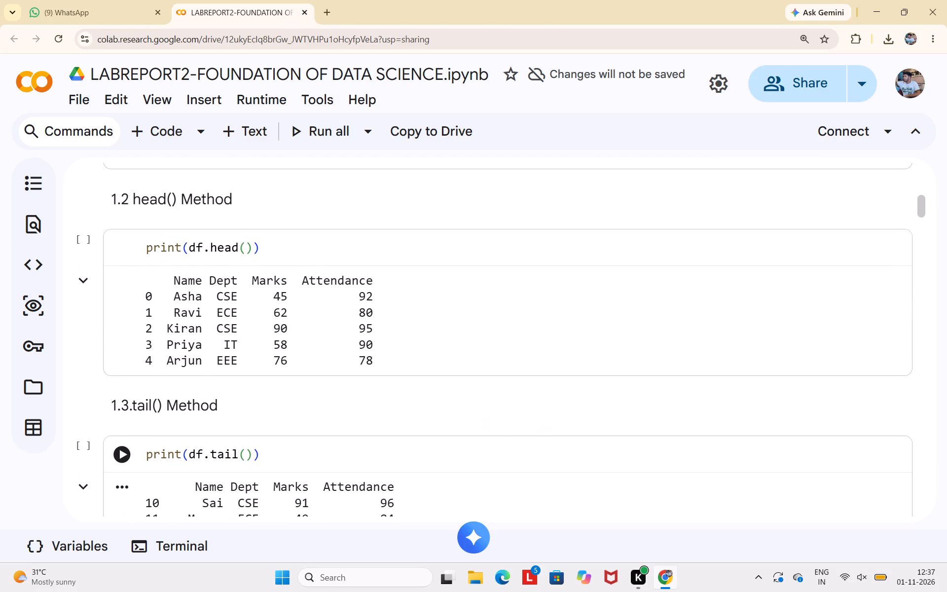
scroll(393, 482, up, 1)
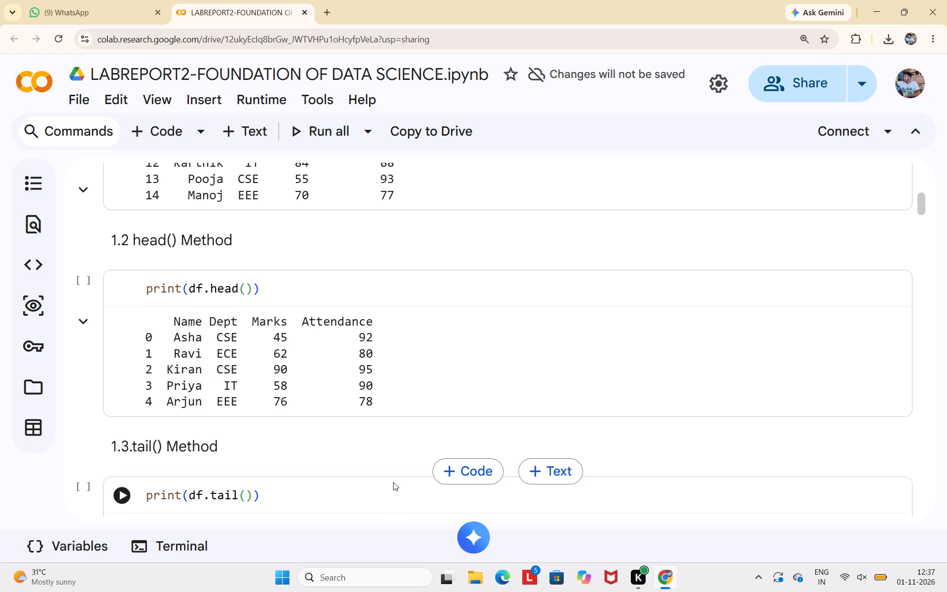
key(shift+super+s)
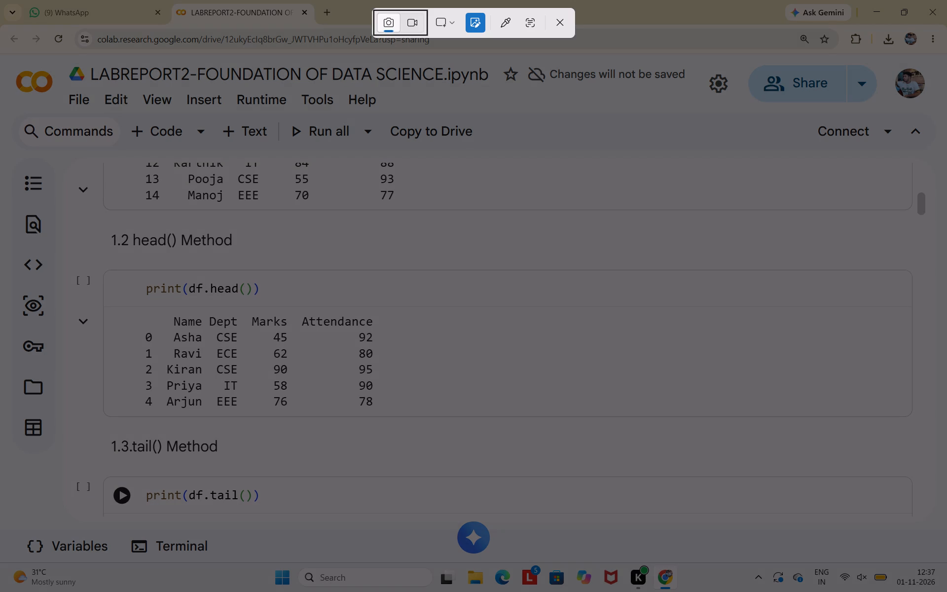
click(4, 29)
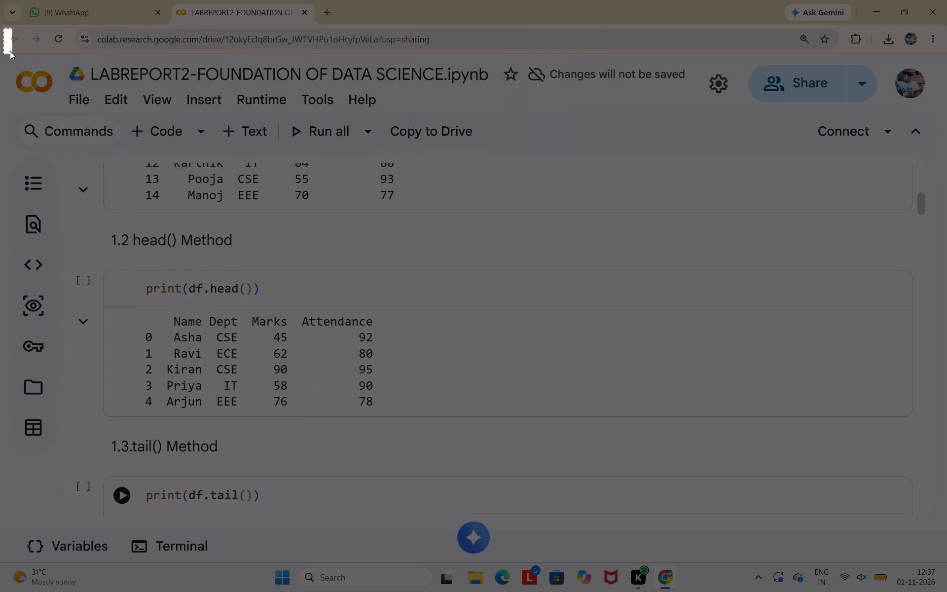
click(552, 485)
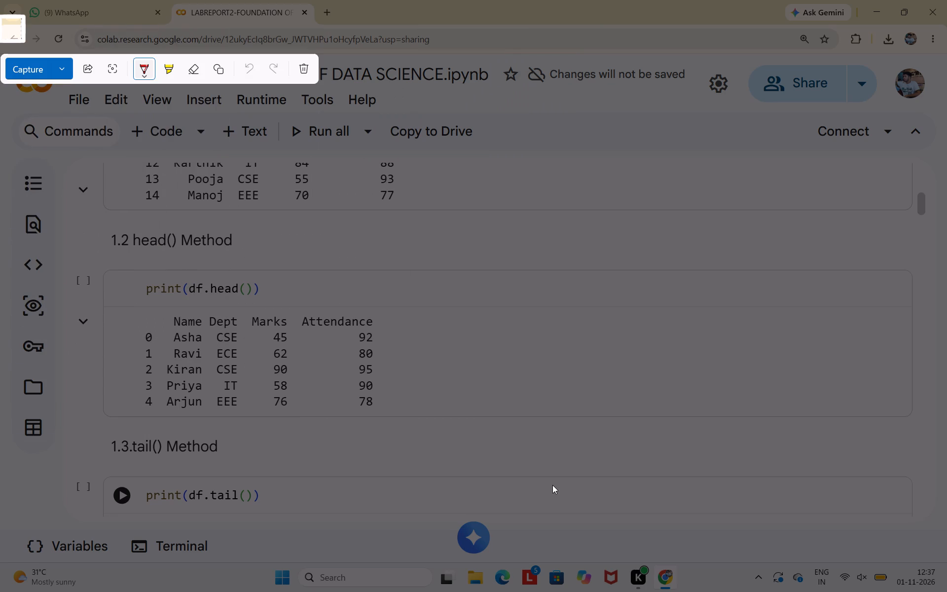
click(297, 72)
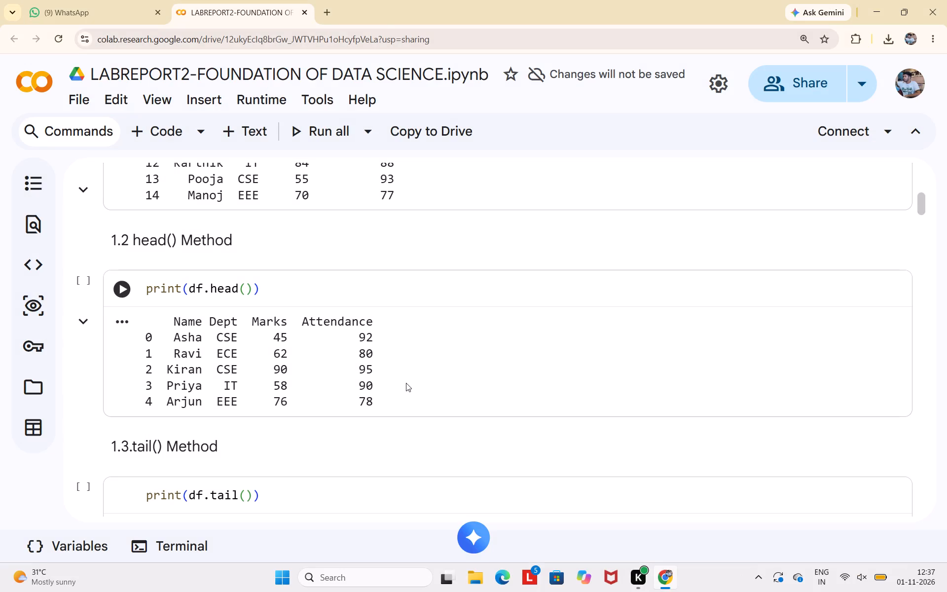
Capture the Colab notebook page at 200% browser zoom with the 1.2 head() Method heading and the print(df.head()) code cell in view.
click(423, 542)
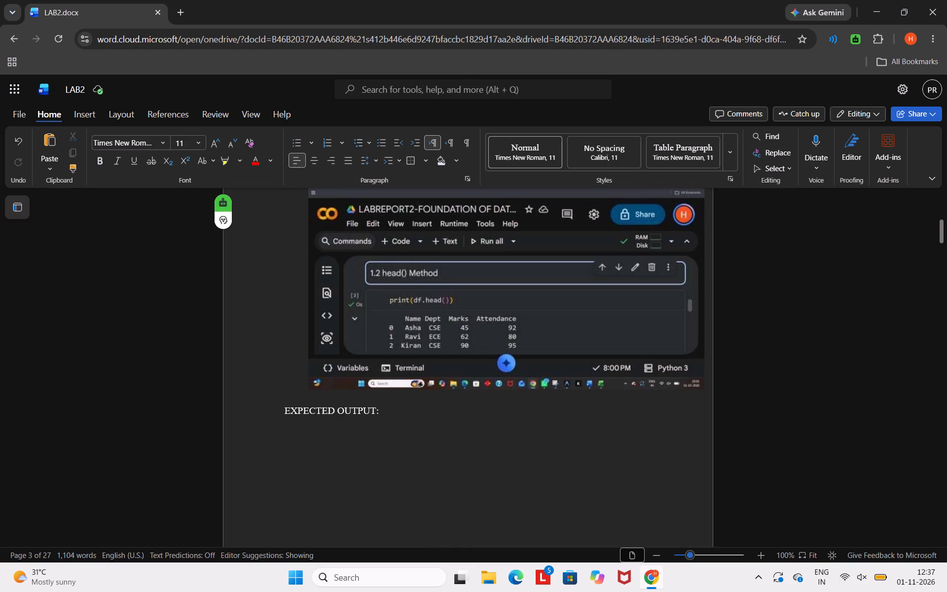
scroll(449, 411, up, 1)
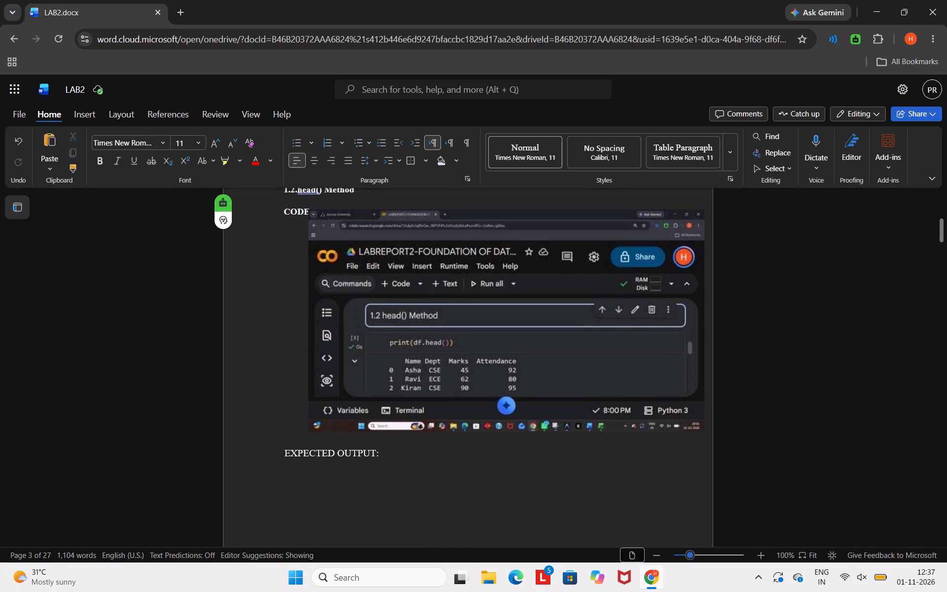
click(147, 502)
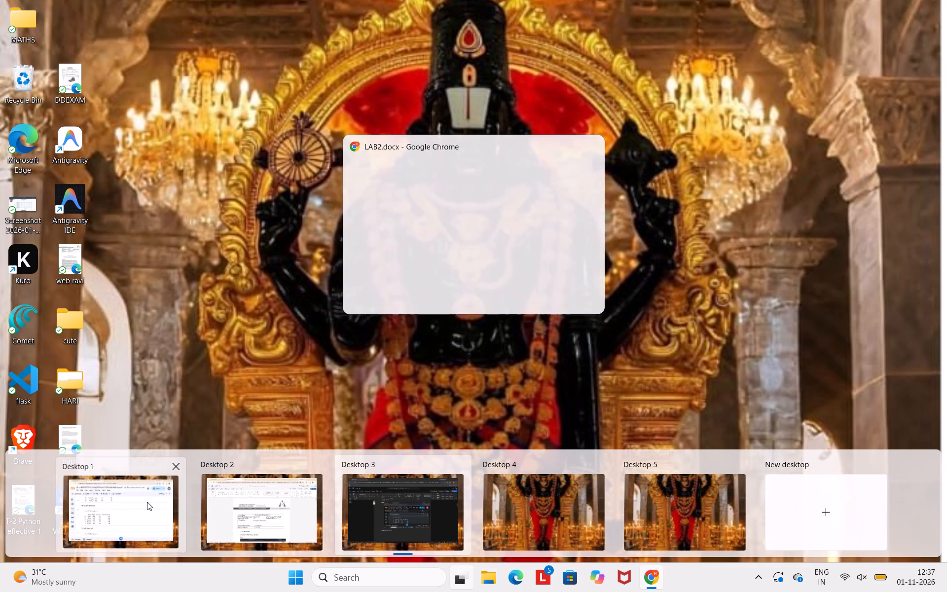
scroll(289, 314, up, 1)
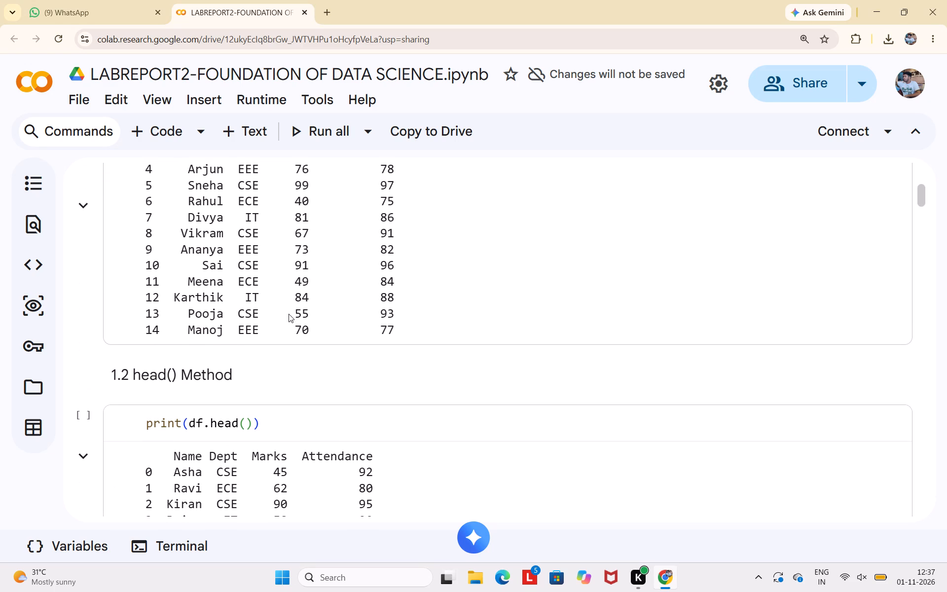
scroll(289, 314, up, 1)
click(941, 37)
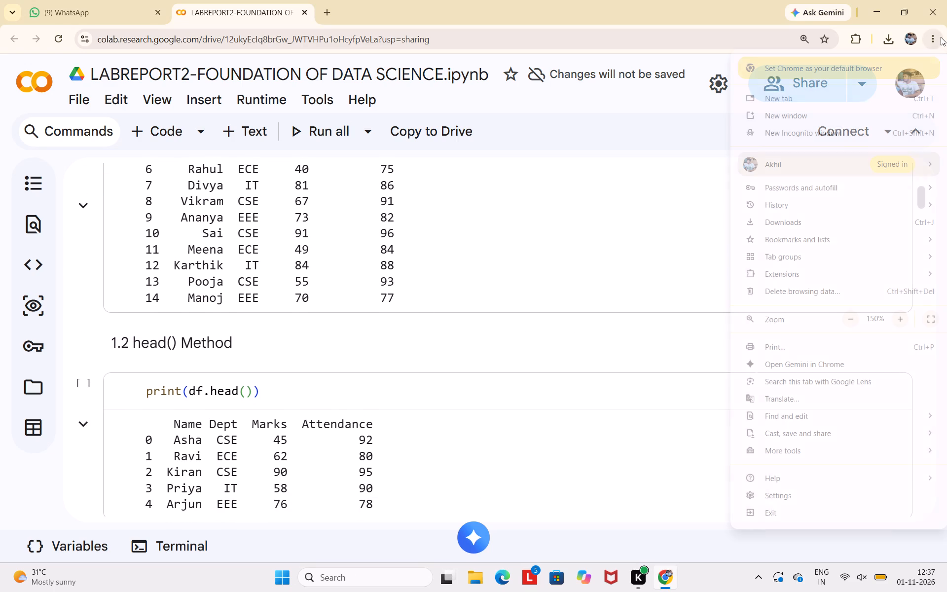
drag(890, 323, 901, 320)
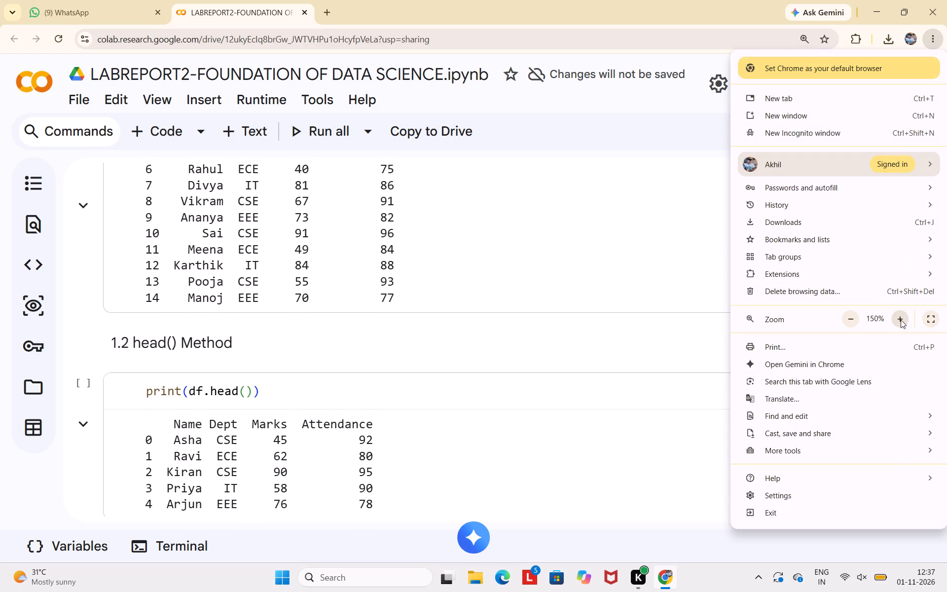
click(901, 320)
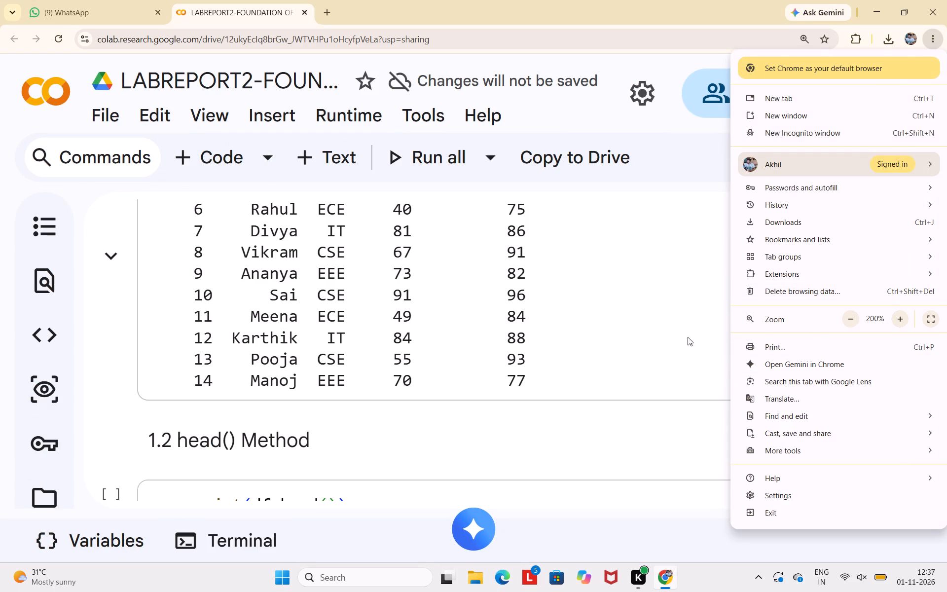
click(680, 333)
scroll(680, 333, down, 2)
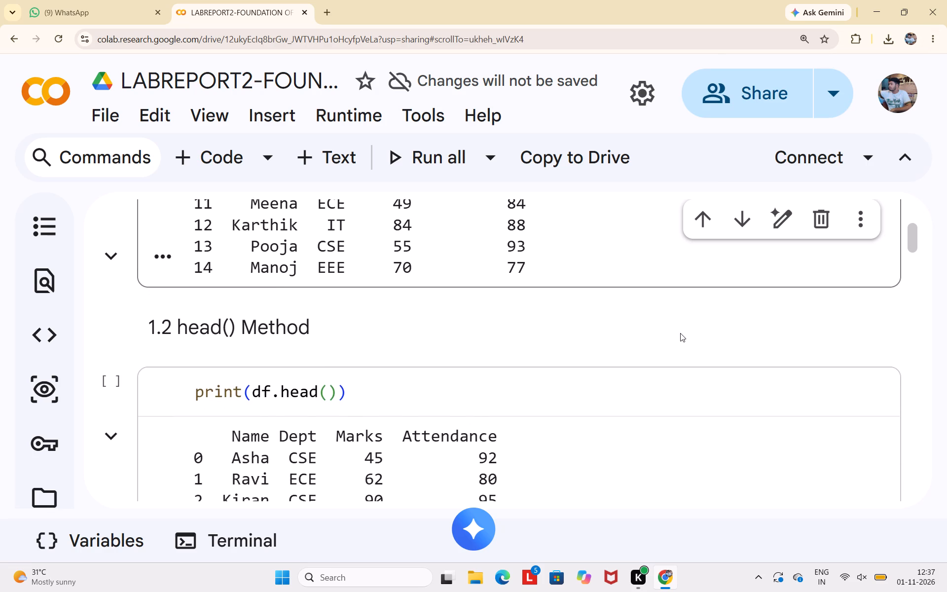
scroll(680, 333, down, 2)
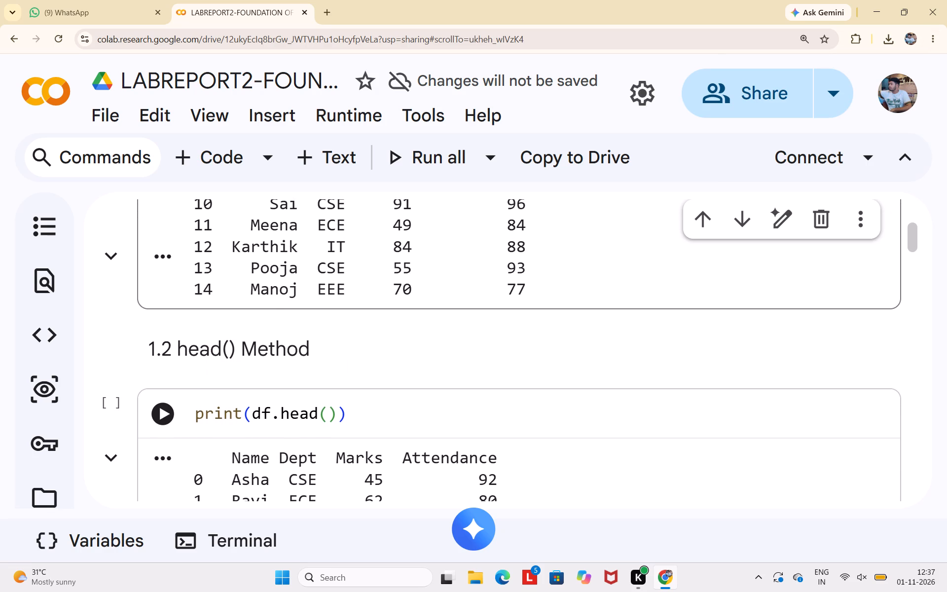
key(shift+super+s)
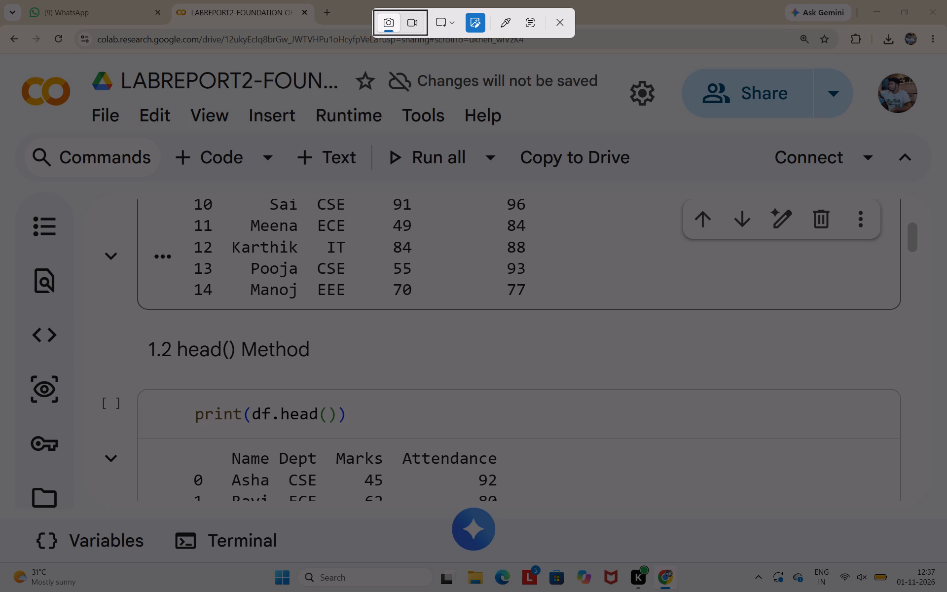
drag(0, 25, 828, 454)
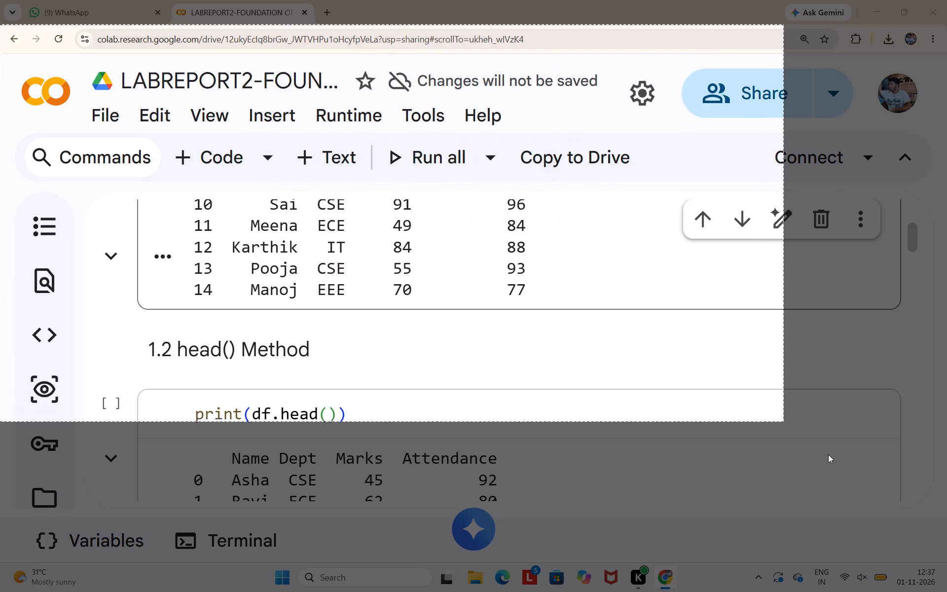
drag(828, 454, 944, 553)
click(333, 518)
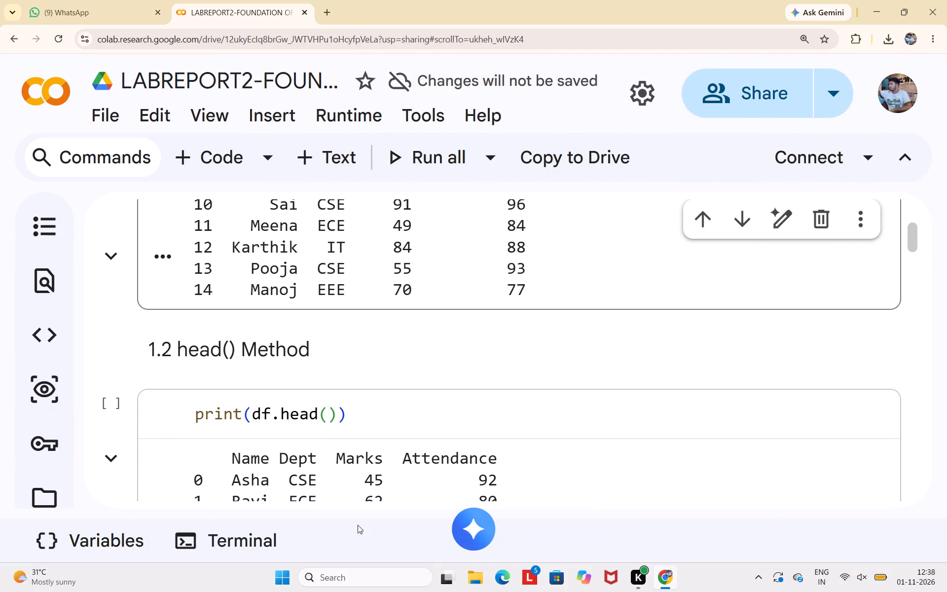
In the LAB2 document, delete the old dark-themed code screenshot under CODE in the 1.2.head() Method section on page 3.
click(412, 552)
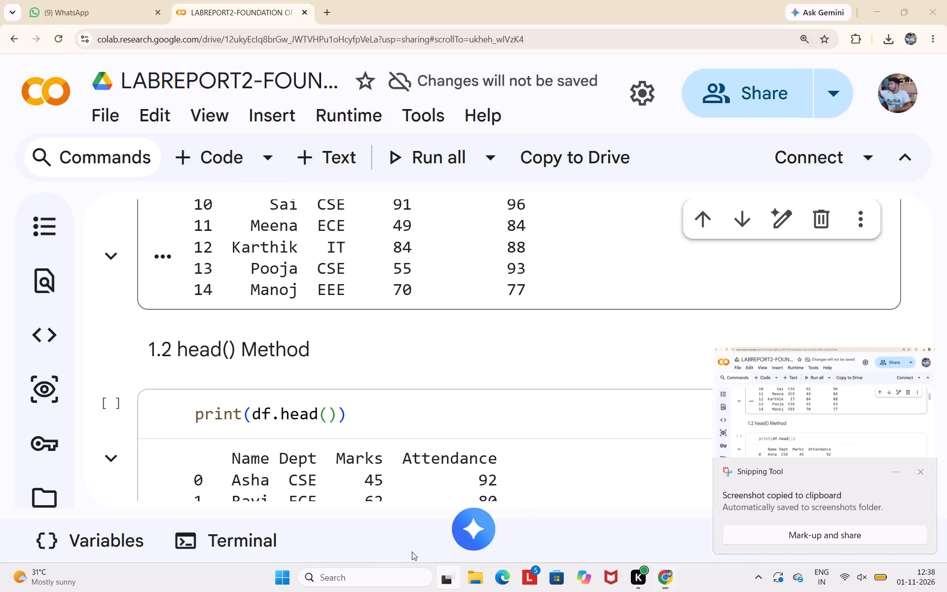
double_click(471, 319)
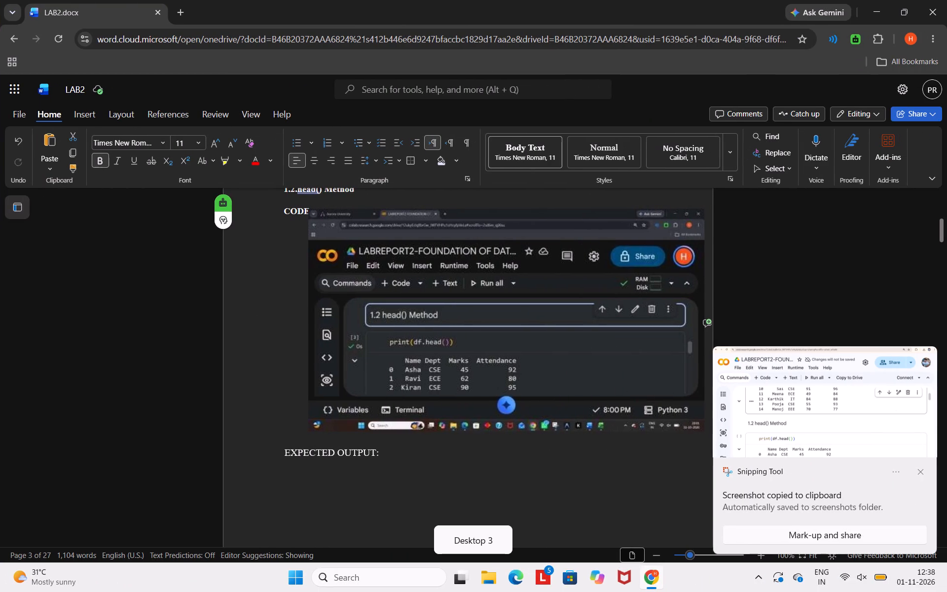
click(492, 449)
click(490, 366)
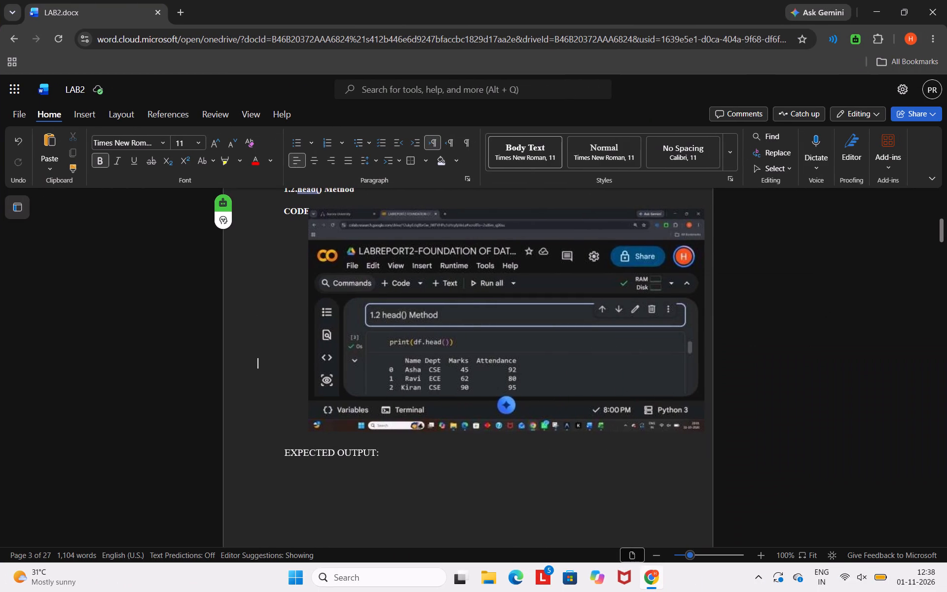
scroll(349, 296, up, 2)
double_click(339, 333)
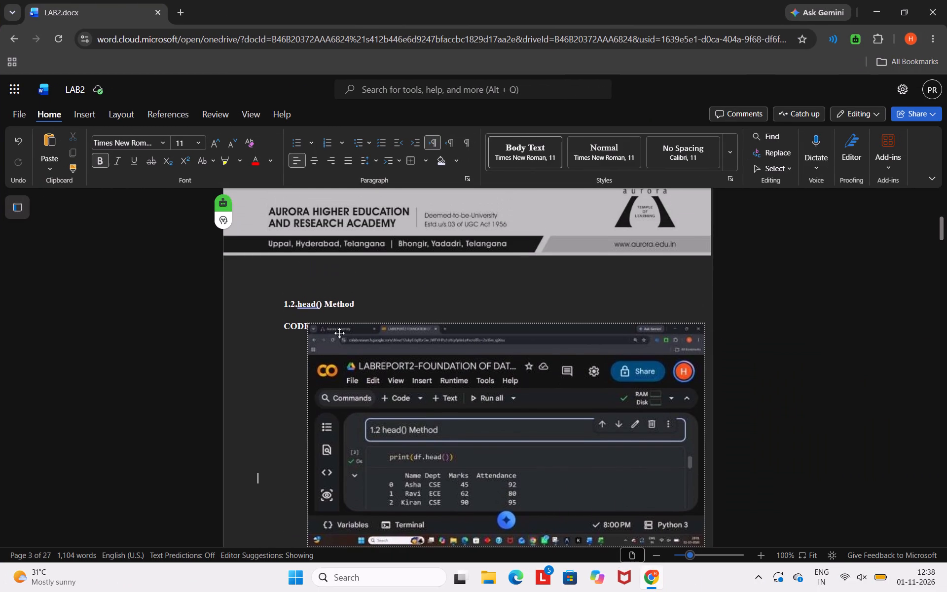
key(BackSpace)
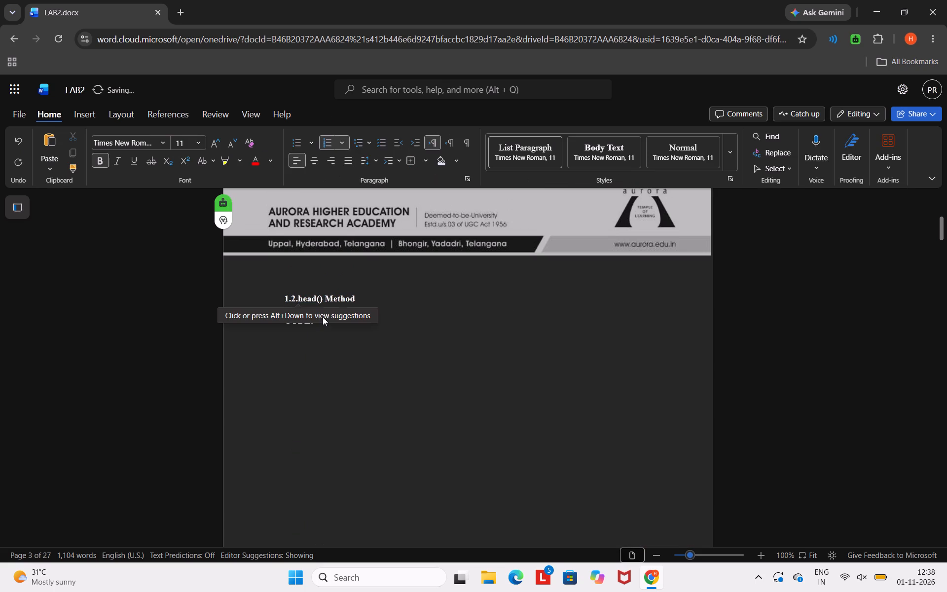
Paste the new notebook capture on an unnumbered, non-bold line directly below the CODE: label of section 1.2.
click(321, 323)
click(321, 323)
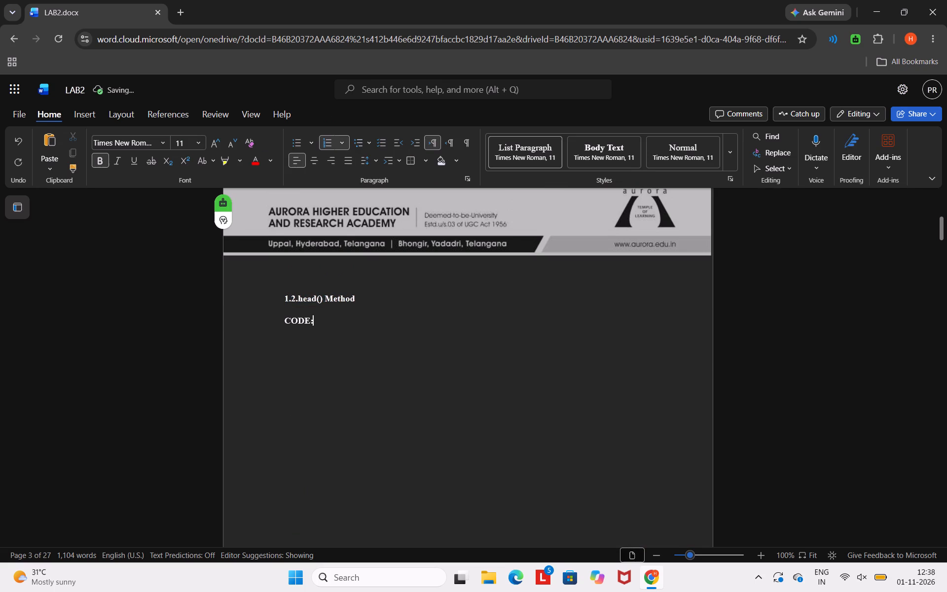
key(Return)
click(22, 136)
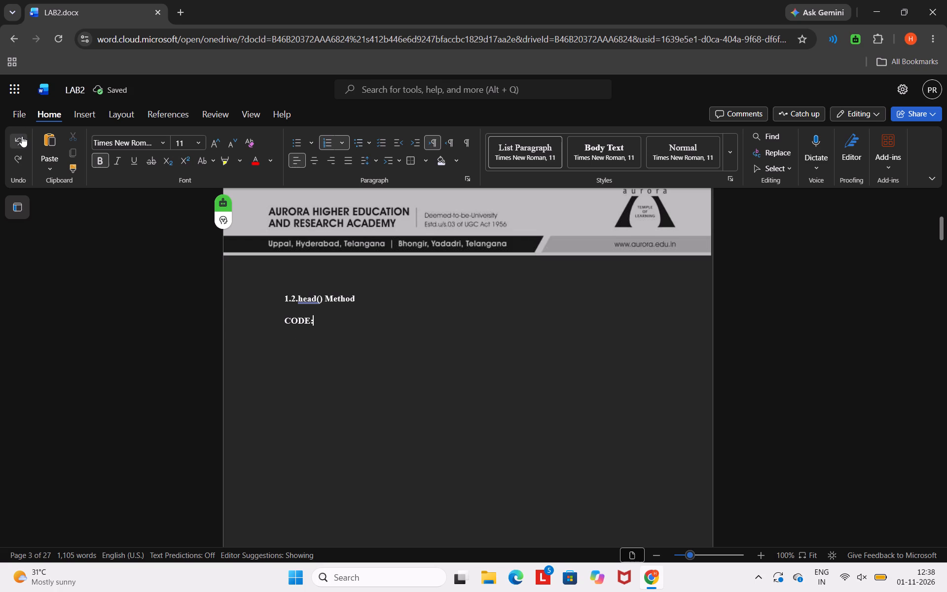
key(space)
key(space)
key(space)
key(Return)
key(BackSpace)
key(BackSpace)
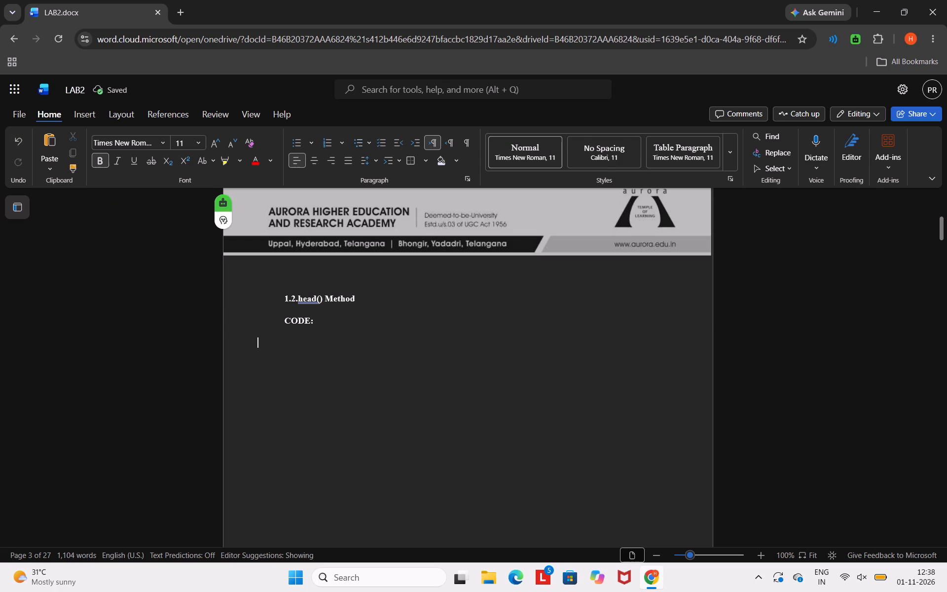
key(ctrl+b)
key(ctrl+v)
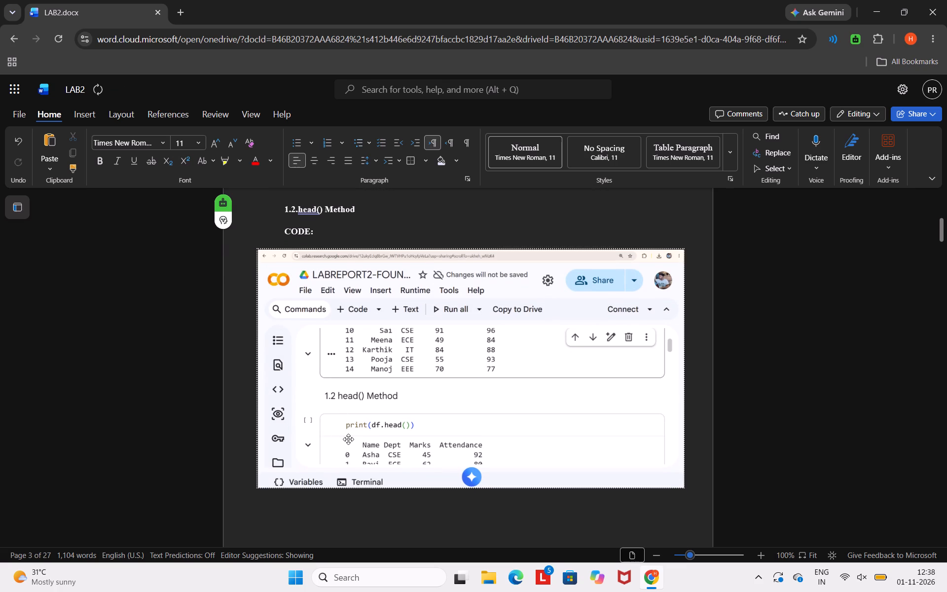
Delete the EXPECTED OUTPUT: label at the top of page 4, just below the letterhead.
scroll(348, 439, down, 7)
scroll(348, 439, right, 4)
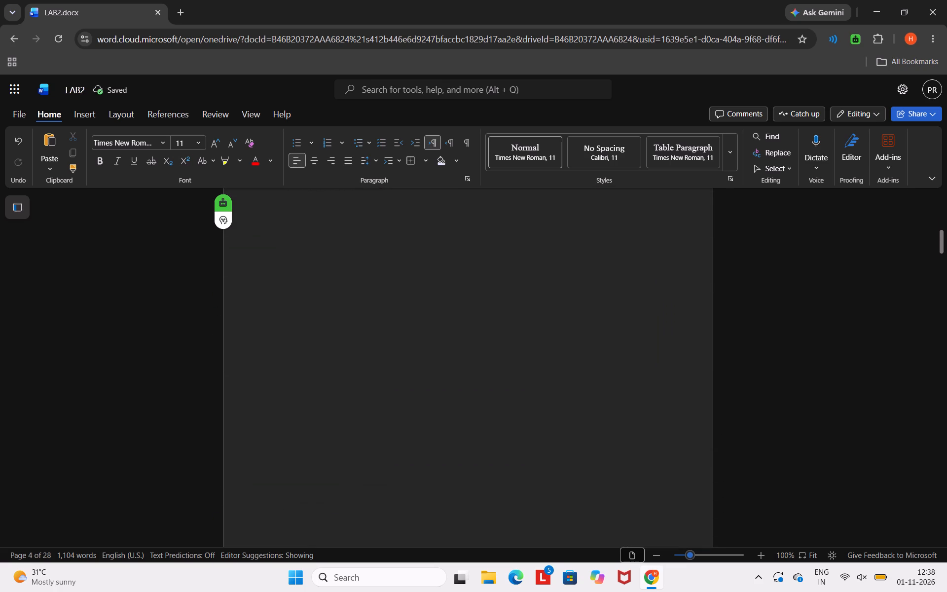
scroll(348, 439, right, 10)
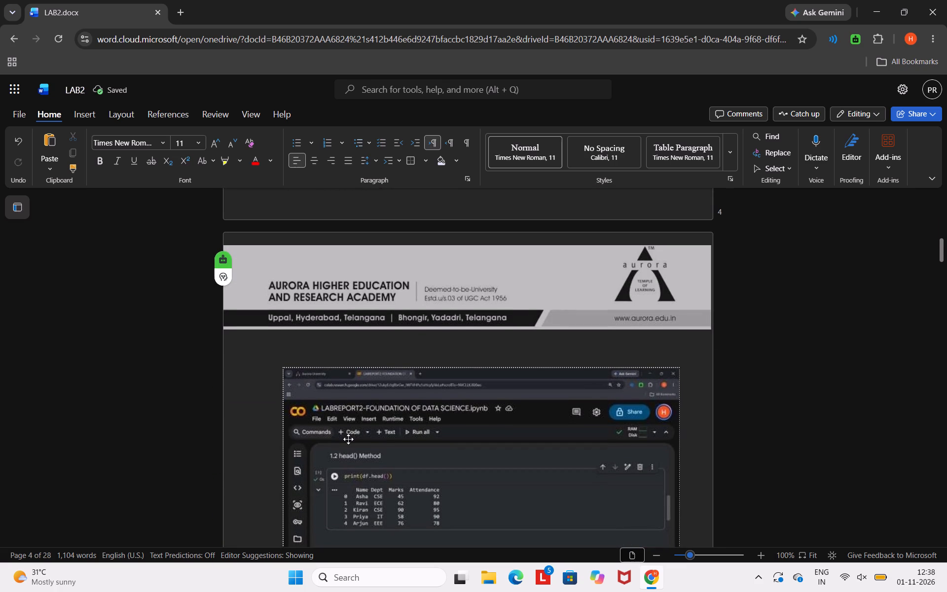
scroll(348, 439, up, 7)
scroll(348, 439, down, 9)
scroll(348, 439, right, 2)
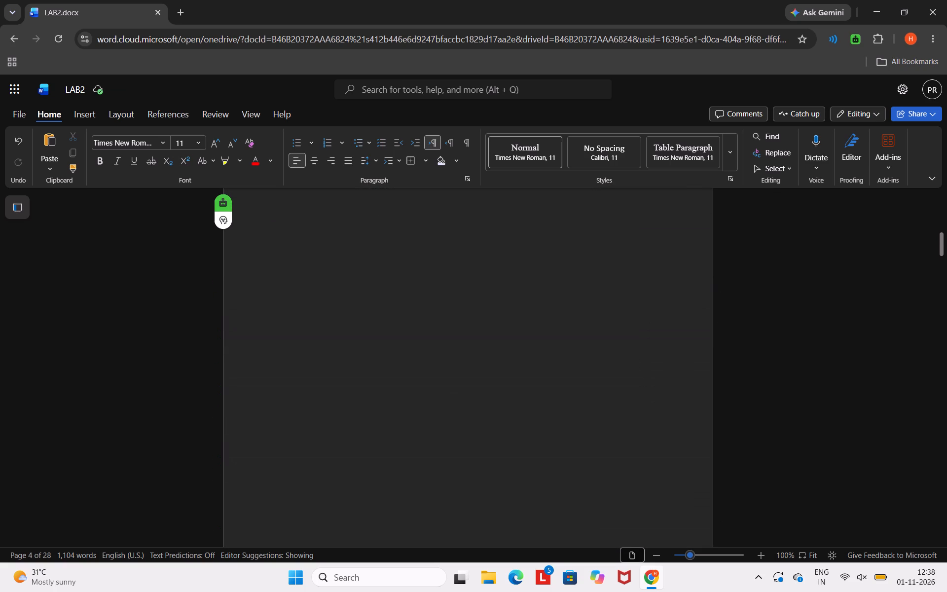
scroll(348, 439, up, 8)
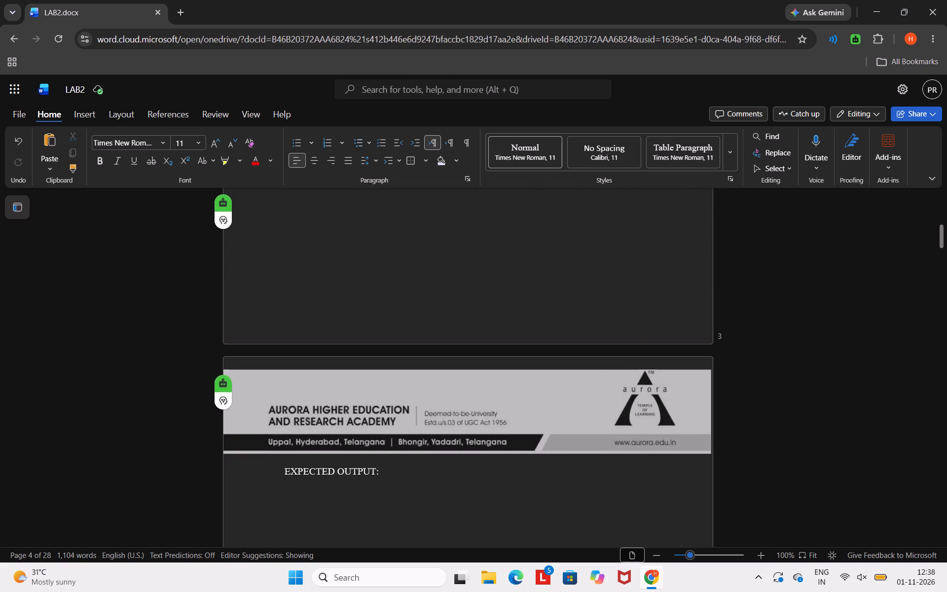
scroll(354, 522, up, 1)
scroll(354, 522, down, 2)
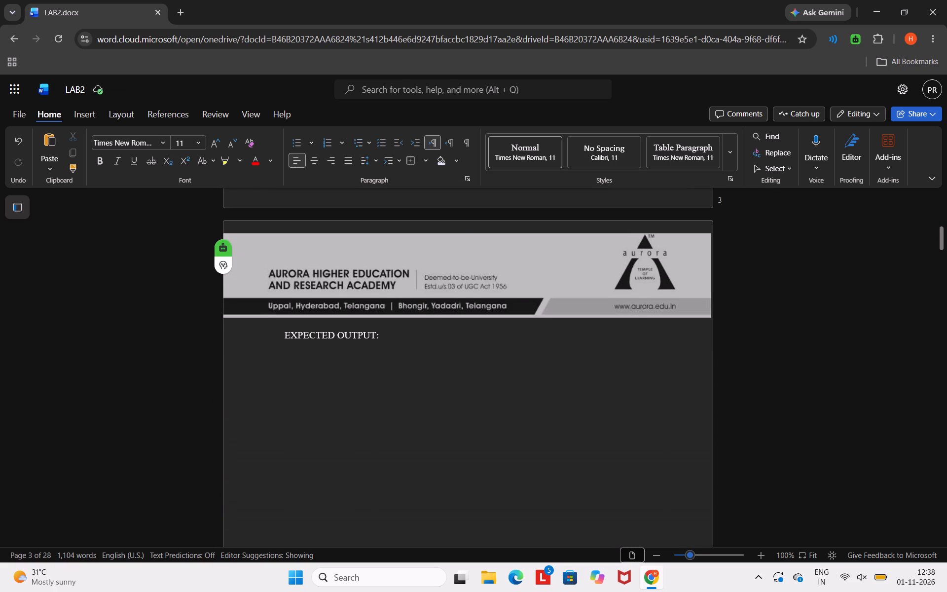
click(403, 338)
key(BackSpace)
key(BackSpace)
key(BackSpace)
key(BackSpace)
key(BackSpace)
key(BackSpace)
key(BackSpace)
key(BackSpace)
key(BackSpace)
key(BackSpace)
key(BackSpace)
key(BackSpace)
key(BackSpace)
key(BackSpace)
key(BackSpace)
key(BackSpace)
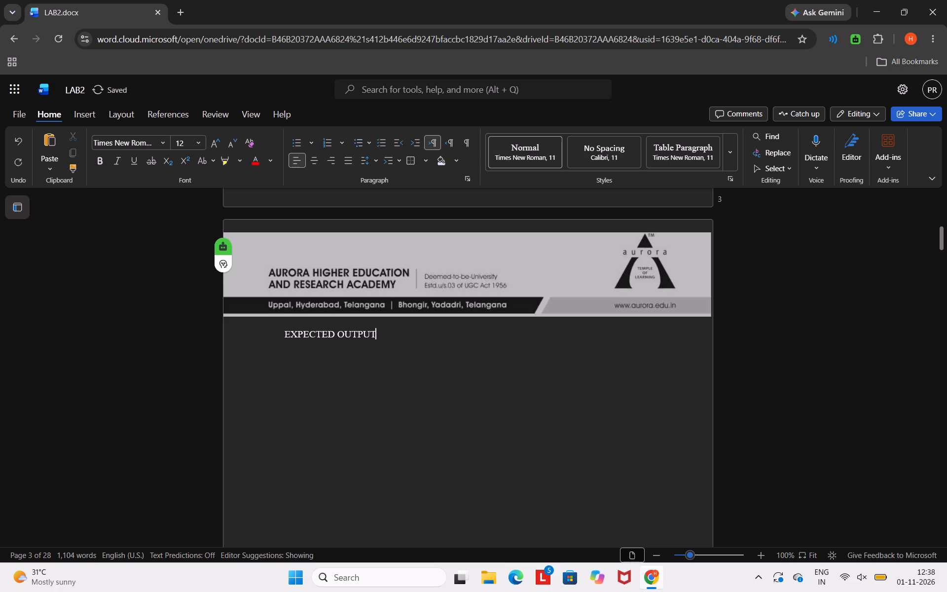
key(BackSpace)
Add a bold "EXPECTED OUTPUT:" label below the new print(df.head()) code screenshot on page 3.
scroll(403, 338, up, 6)
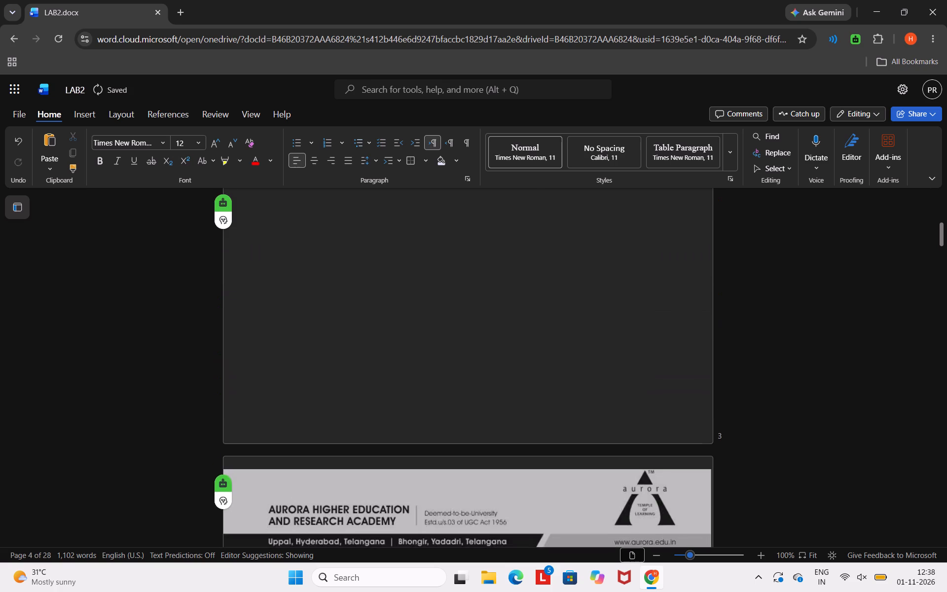
scroll(403, 338, up, 1)
click(331, 370)
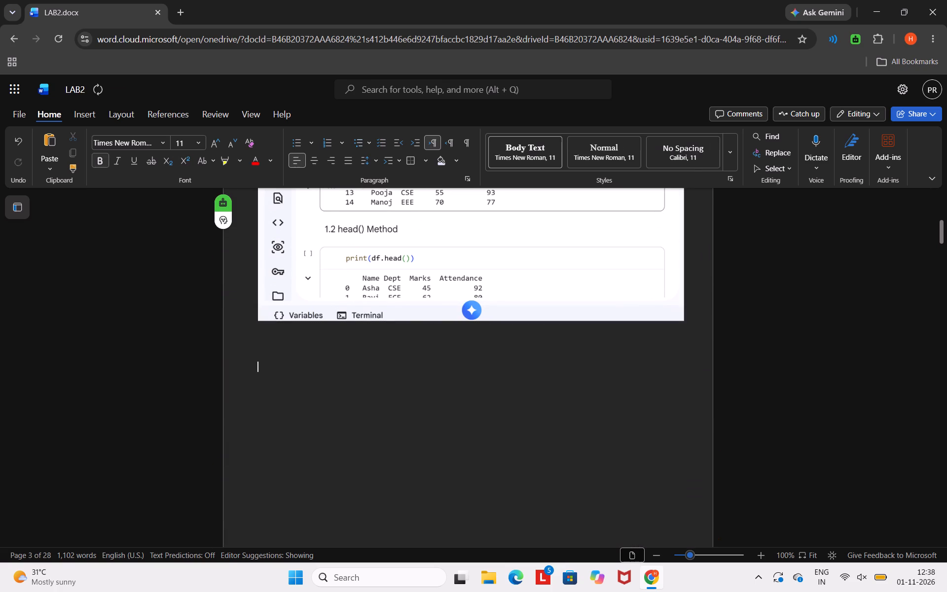
text(EXPECTED OUTPUT)
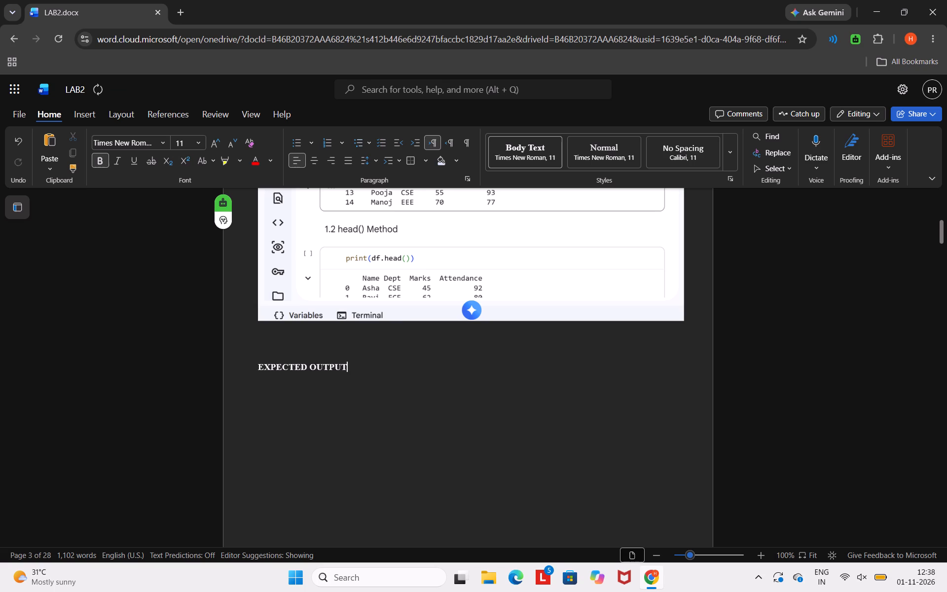
key(shift+colon)
key(space)
key(space)
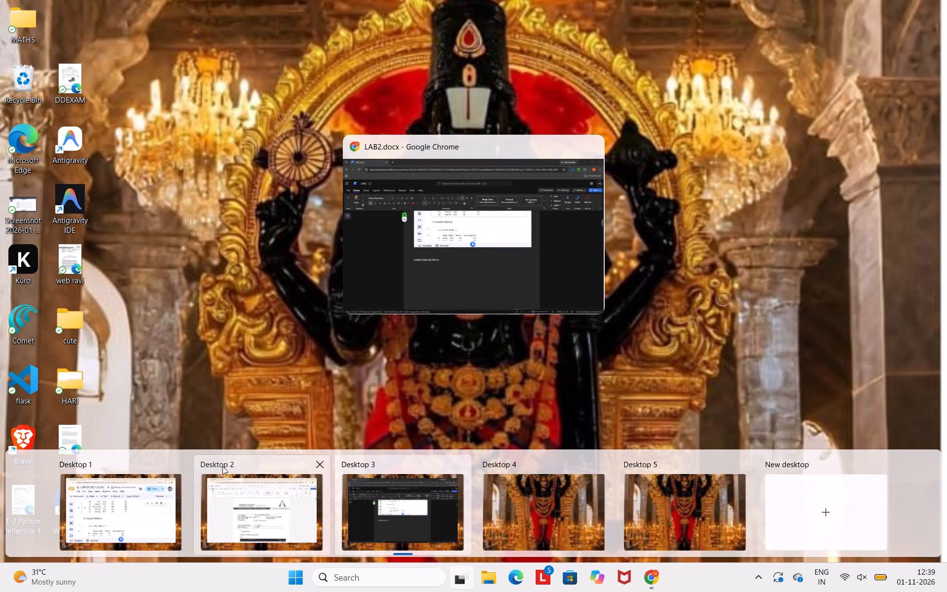
In the Colab notebook, capture the page showing the 1.2 head() Method heading, print(df.head()) and its complete output, from the address bar to the bottom bar.
click(156, 520)
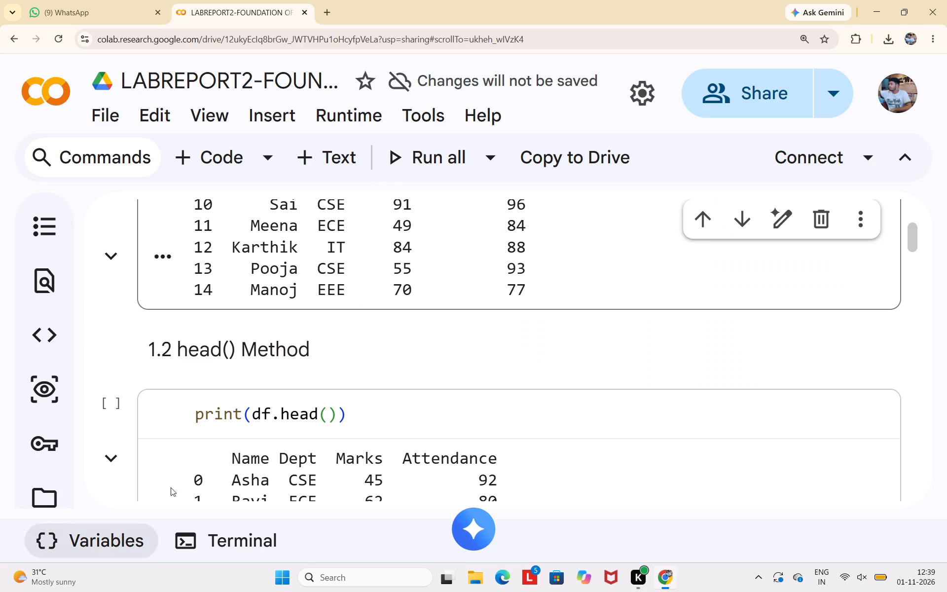
click(942, 43)
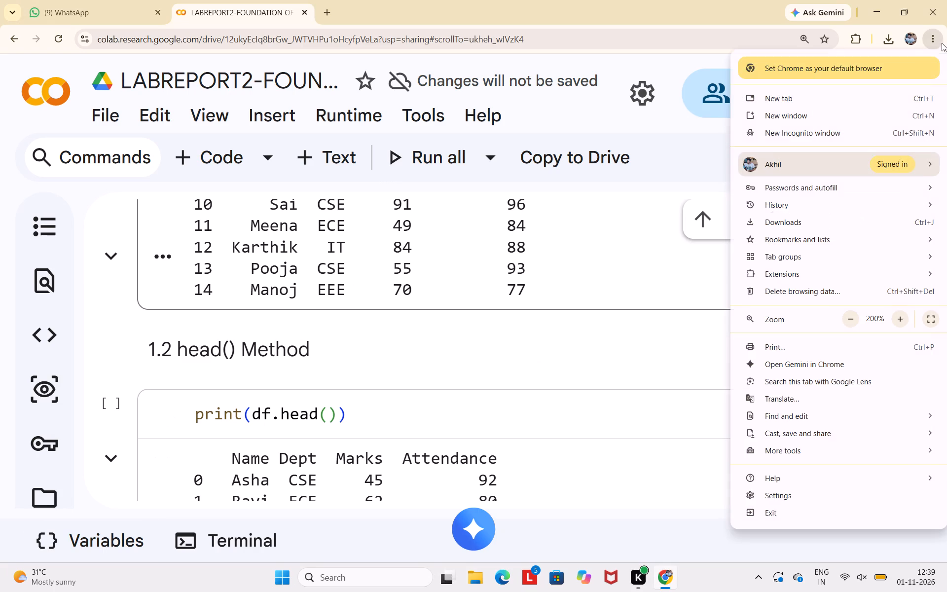
scroll(486, 419, down, 1)
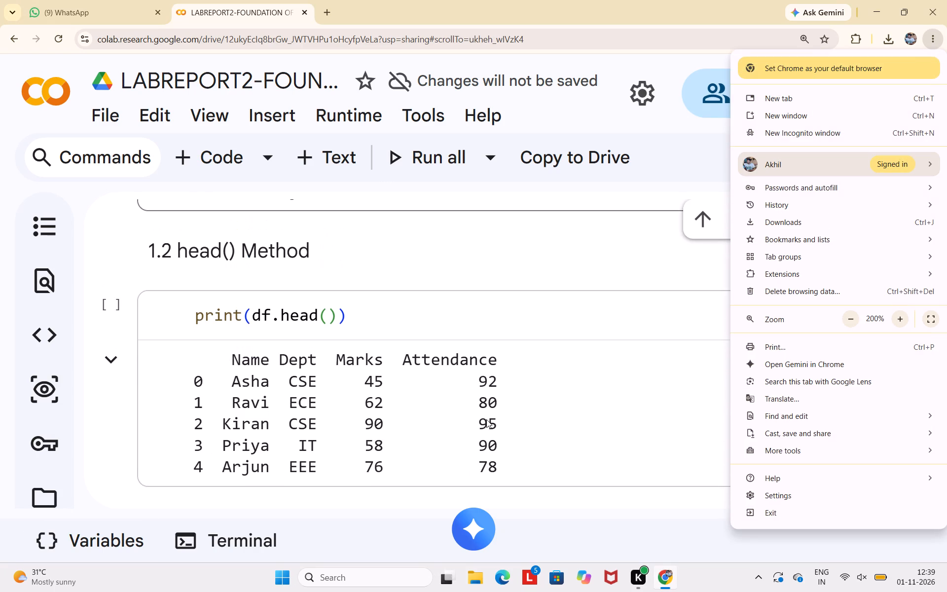
scroll(486, 419, down, 1)
click(637, 298)
click(657, 242)
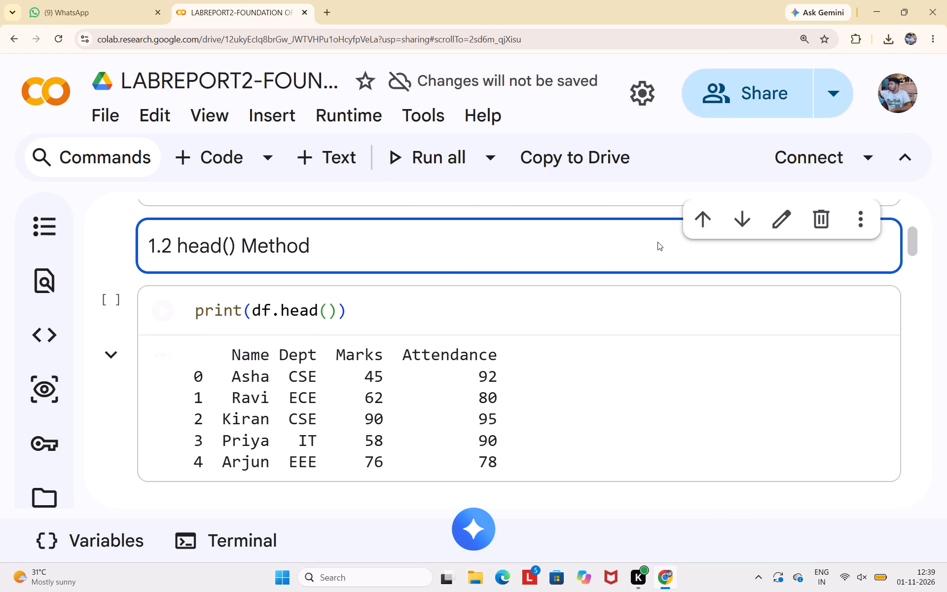
click(641, 325)
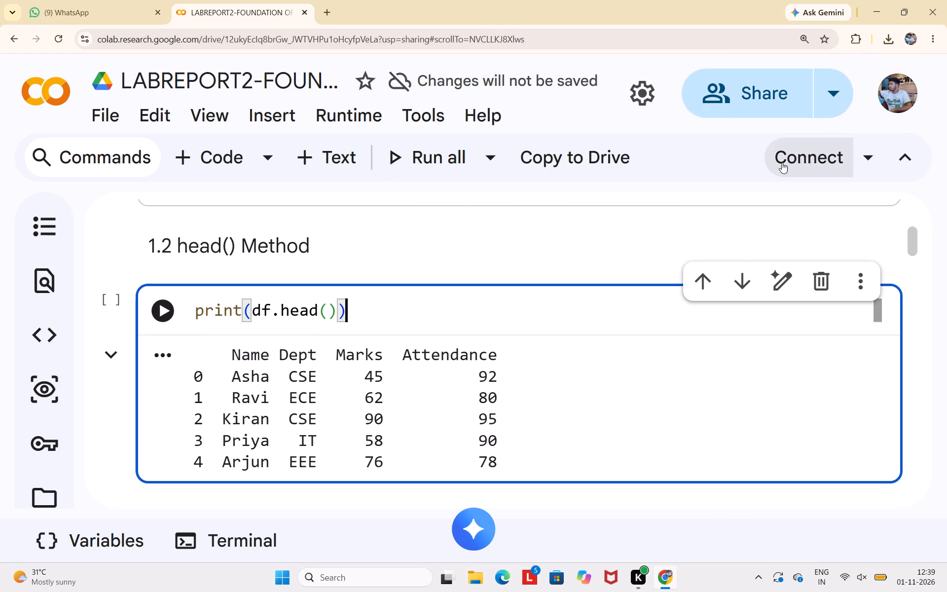
click(736, 250)
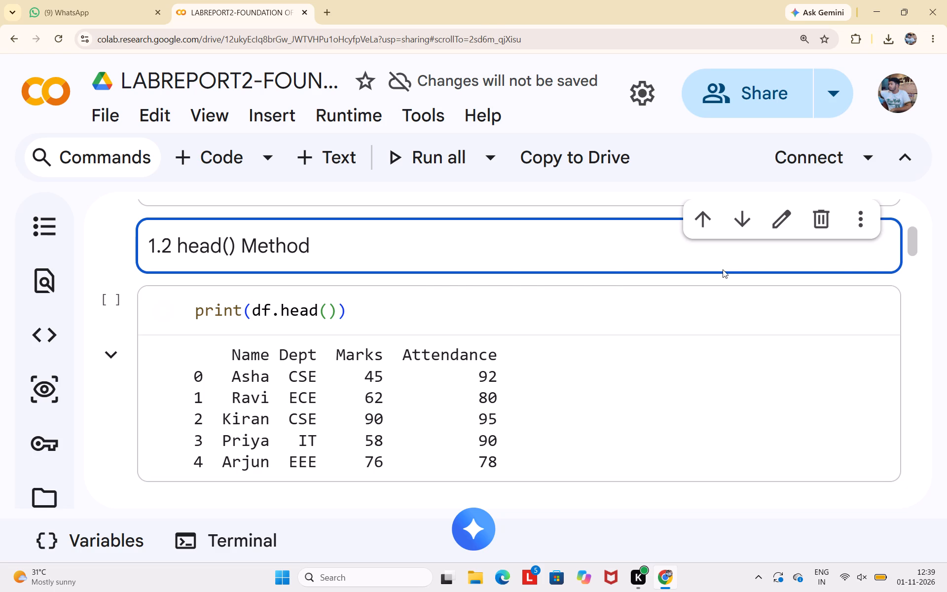
click(861, 222)
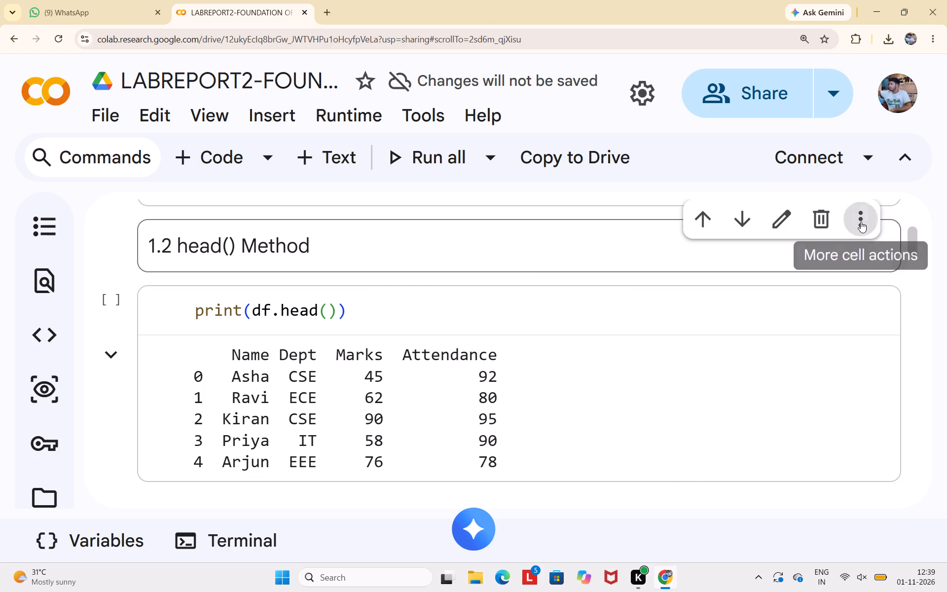
click(861, 222)
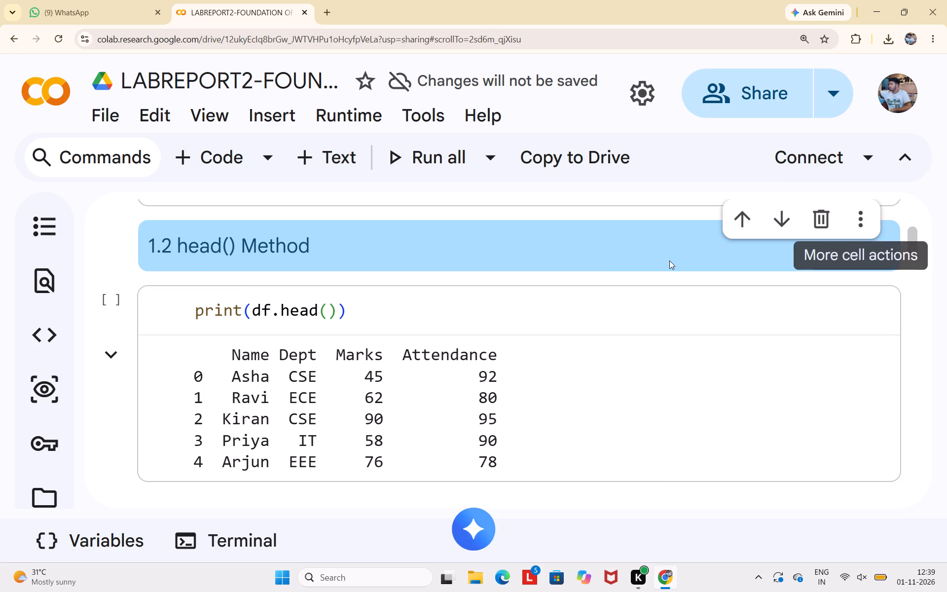
click(669, 260)
click(900, 253)
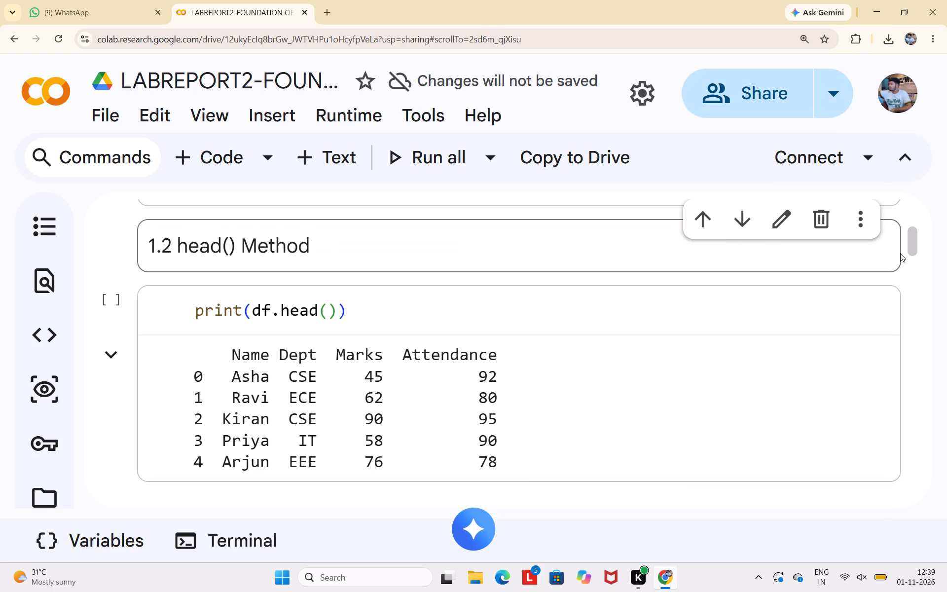
click(937, 290)
key(shift+super+s)
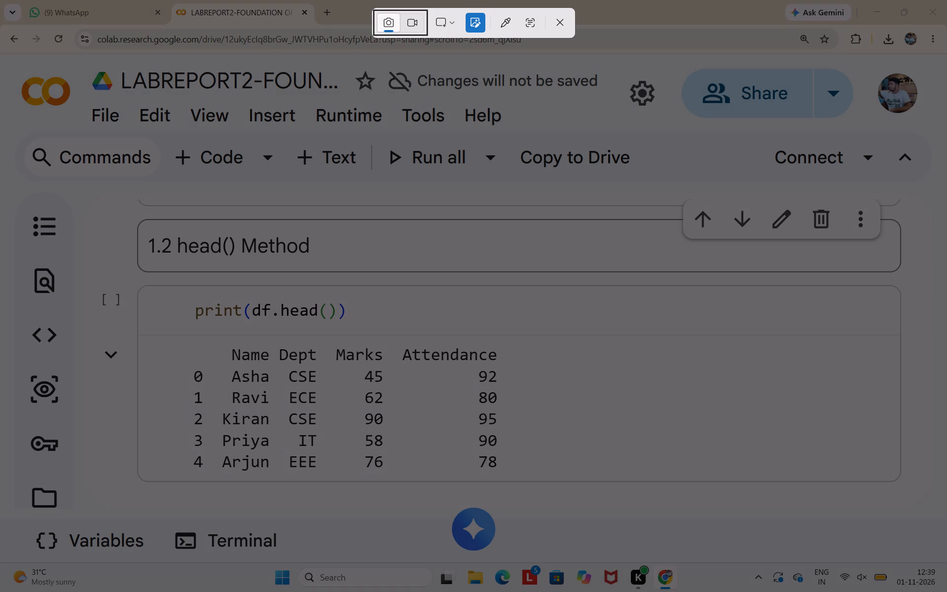
drag(0, 30, 71, 39)
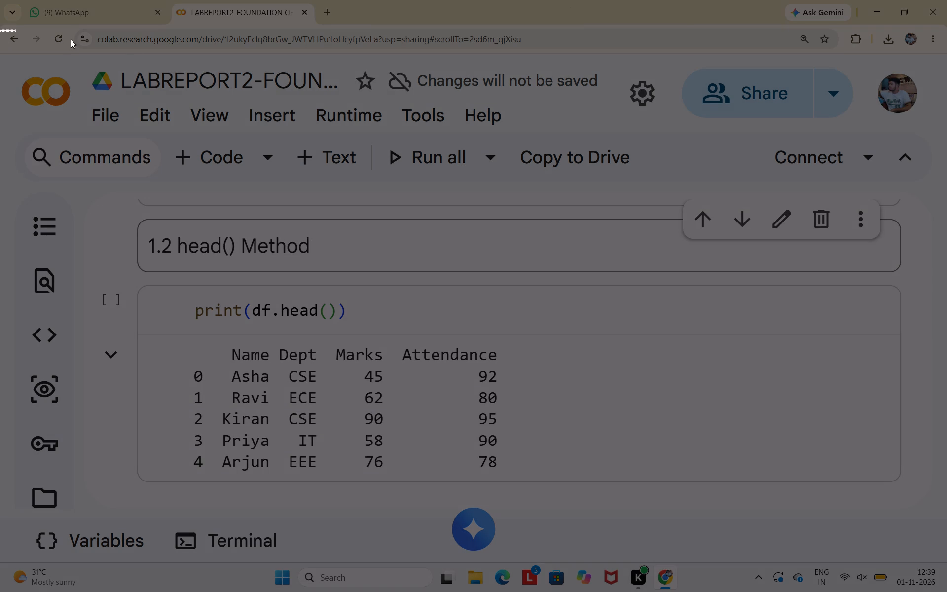
drag(71, 39, 946, 580)
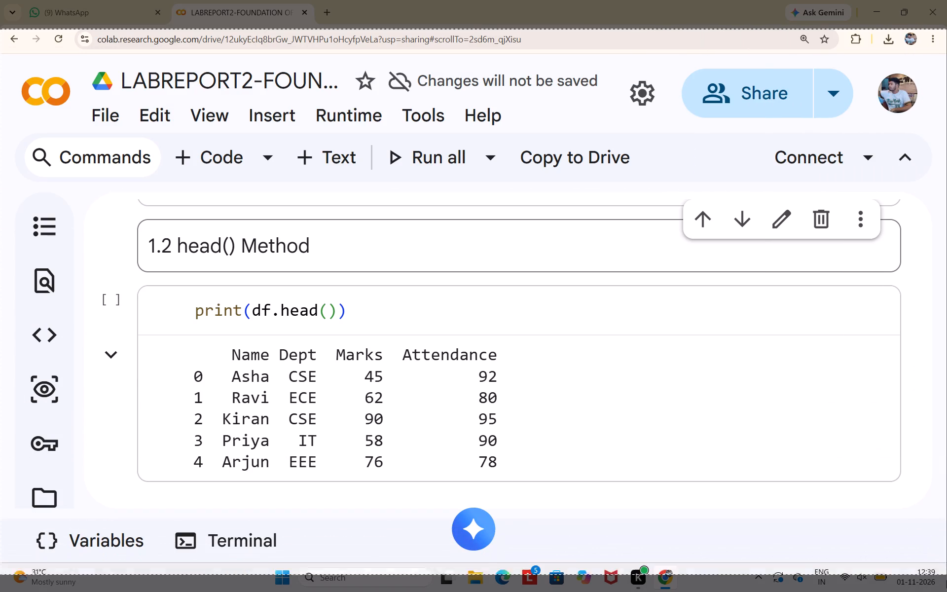
Set the lower edge of the notebook capture just above the taskbar and take the capture.
drag(946, 580, 946, 558)
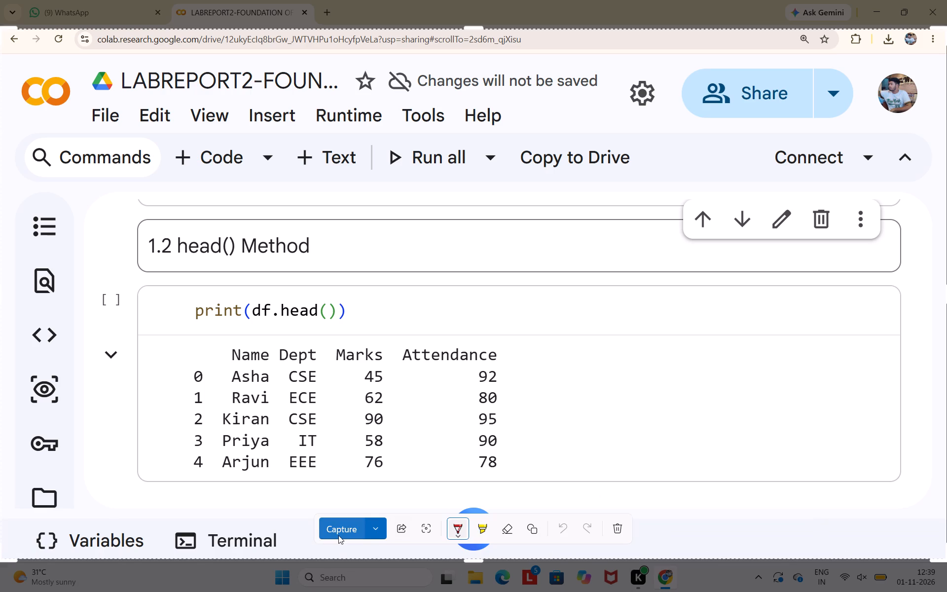
click(338, 535)
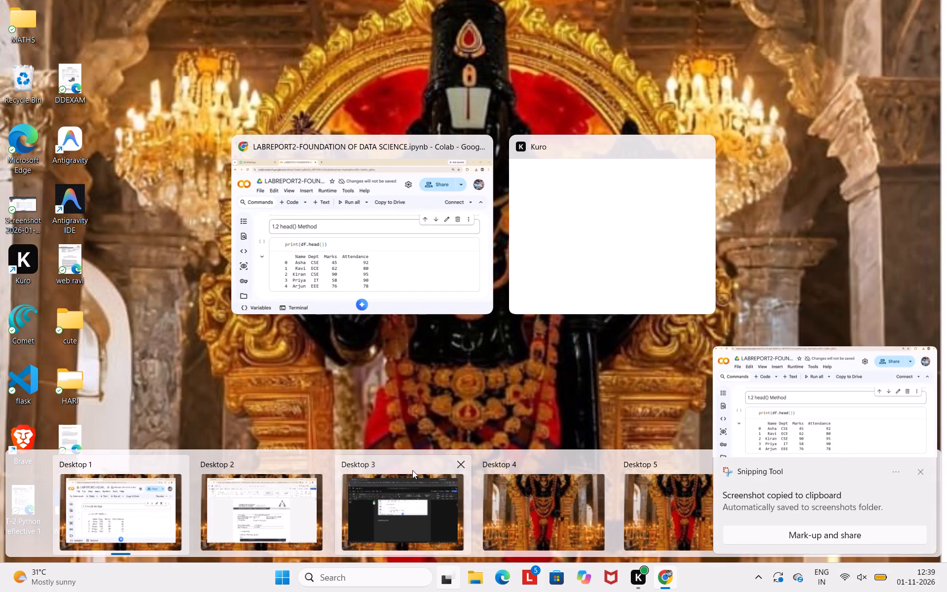
In the LAB2 report, paste the new head() capture on a new line below section 1.2's EXPECTED OUTPUT: label.
click(406, 495)
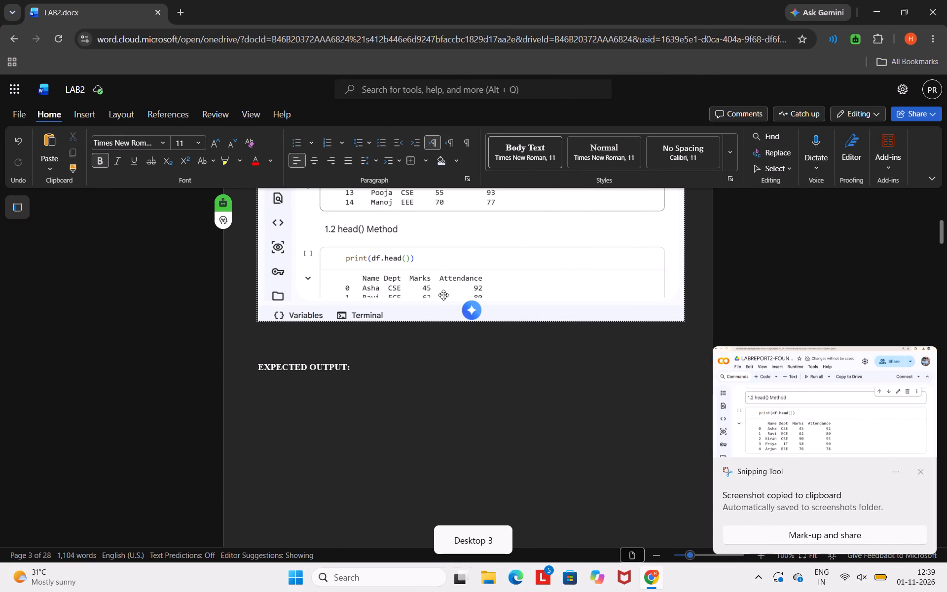
key(Return)
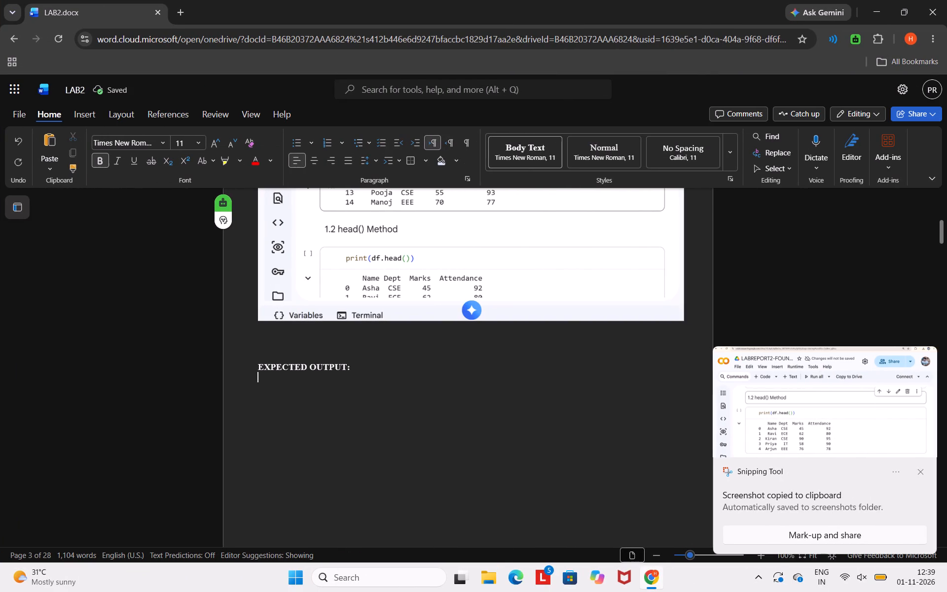
key(ctrl+v)
Delete the old dark-themed head() output screenshot above the Explanation heading on page 5.
scroll(416, 401, up, 4)
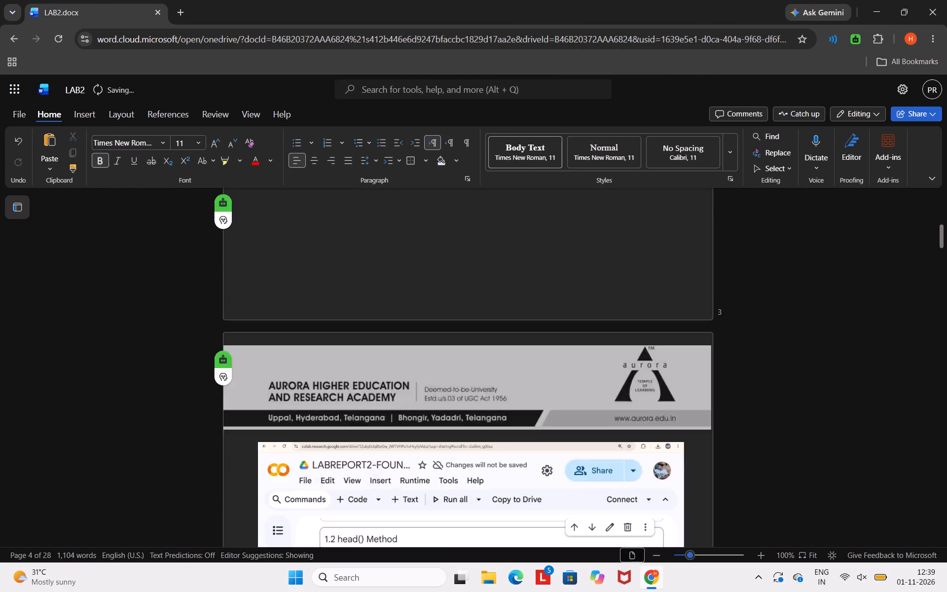
scroll(416, 401, up, 2)
scroll(416, 401, down, 10)
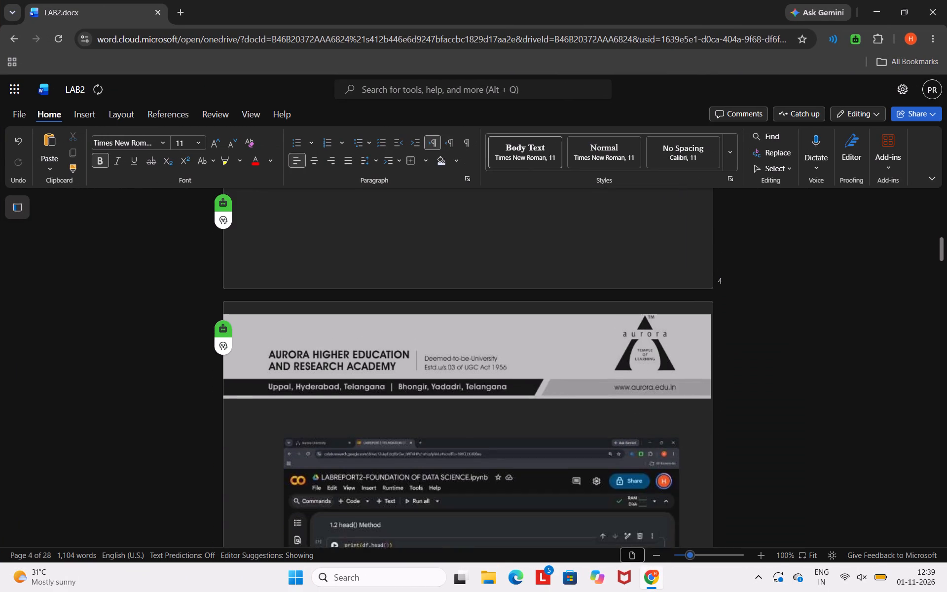
scroll(416, 401, down, 3)
double_click(416, 401)
key(BackSpace)
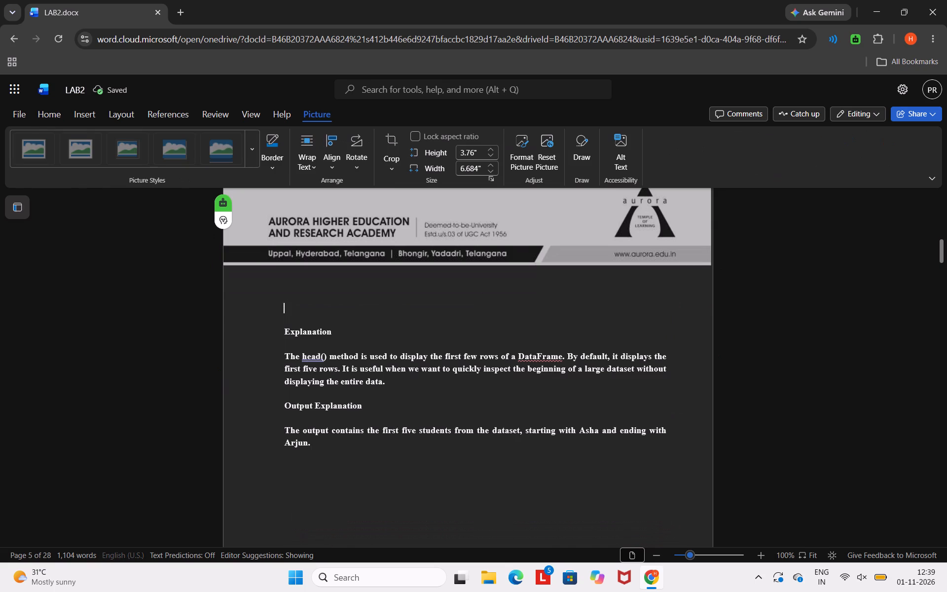
Remove the blank lines and indent before section 1.2's Explanation heading so it starts directly below the page 5 letterhead.
key(BackSpace)
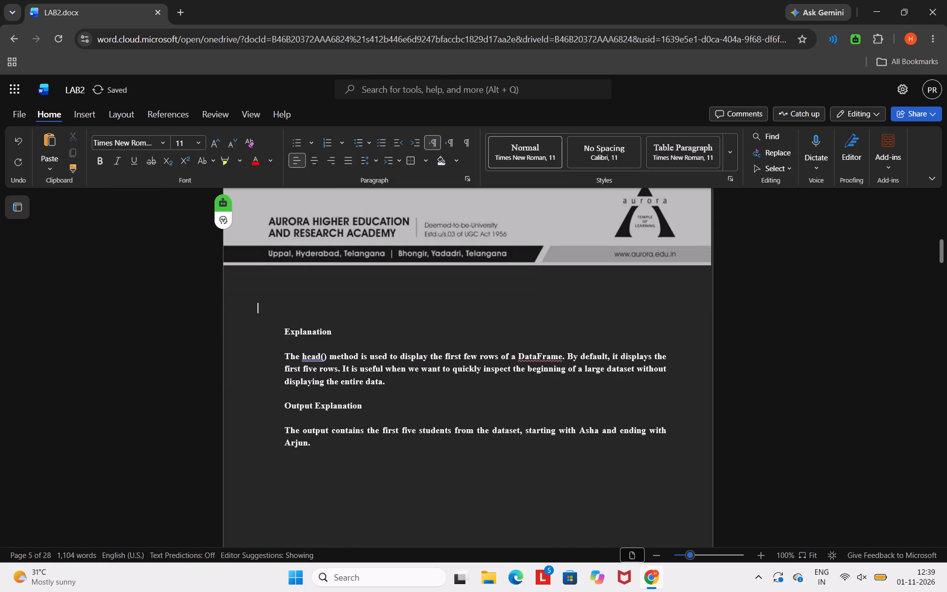
click(287, 332)
key(BackSpace)
key(BackSpace)
key(BackSpace)
key(BackSpace)
key(BackSpace)
key(BackSpace)
key(BackSpace)
key(BackSpace)
key(BackSpace)
key(BackSpace)
key(BackSpace)
key(BackSpace)
key(BackSpace)
key(BackSpace)
key(BackSpace)
key(BackSpace)
key(BackSpace)
key(BackSpace)
key(BackSpace)
key(BackSpace)
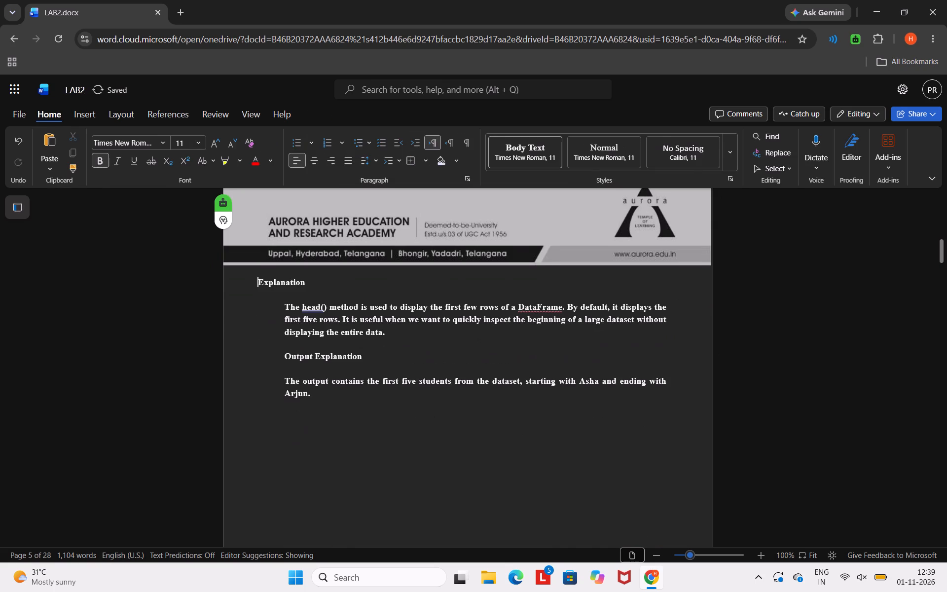
key(BackSpace)
key(BackSpace)
Copy section 1.2's Explanation and Output Explanation text and paste it below the new head() output screenshot on page 4.
scroll(287, 332, up, 10)
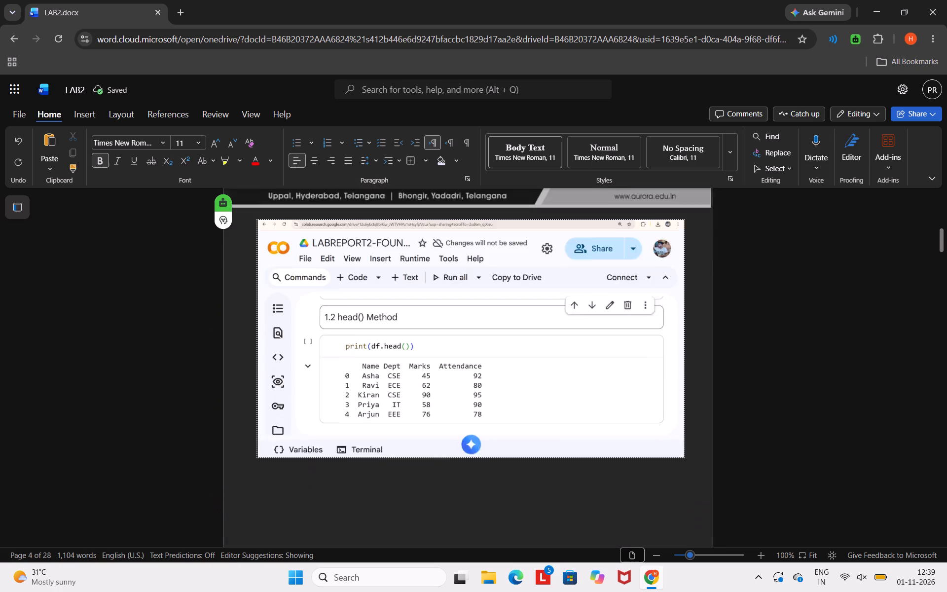
scroll(287, 332, down, 9)
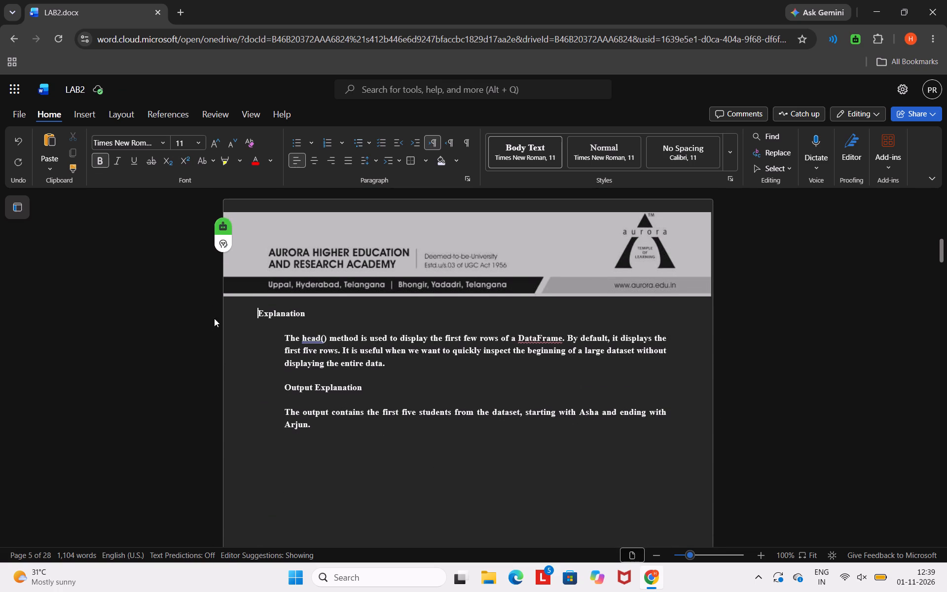
drag(256, 309, 430, 454)
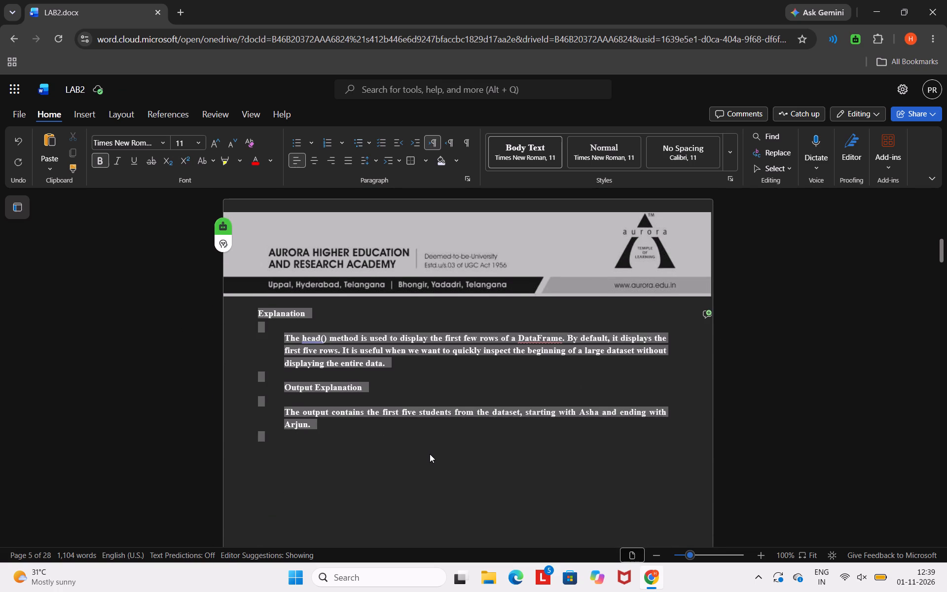
key(ctrl+c)
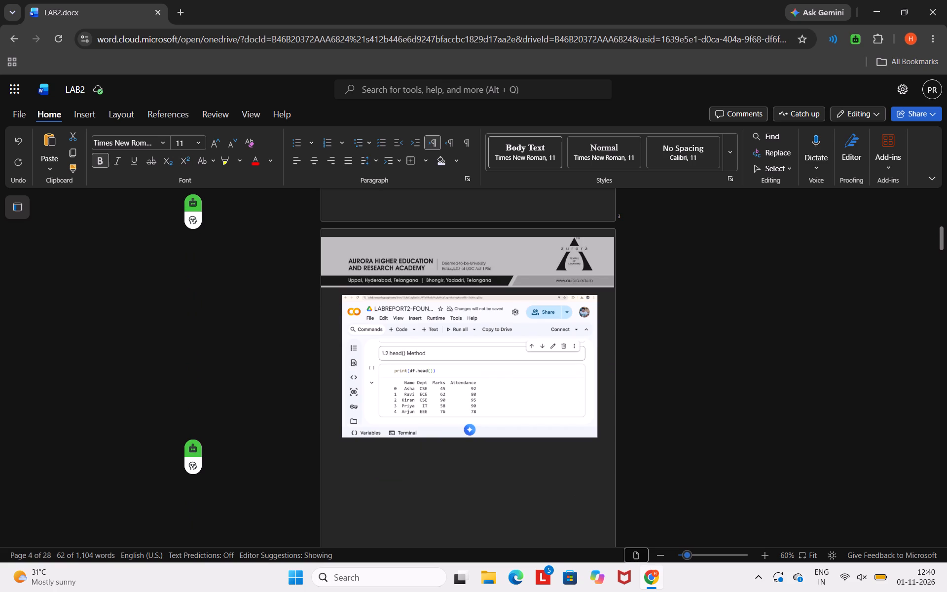
click(405, 500)
key(Up)
key(Up)
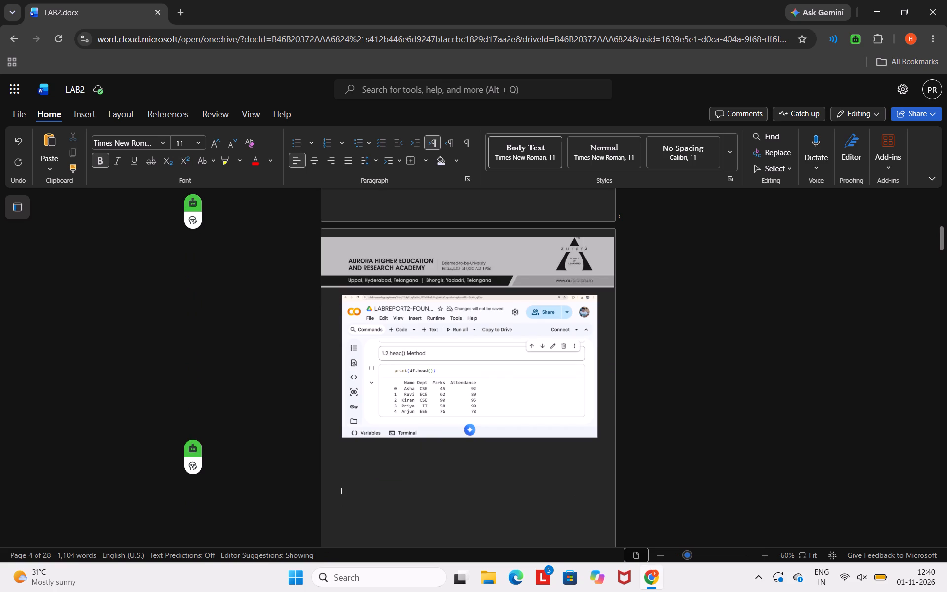
key(Up)
key(Up)
key(Up)
key(Up)
key(ctrl+v)
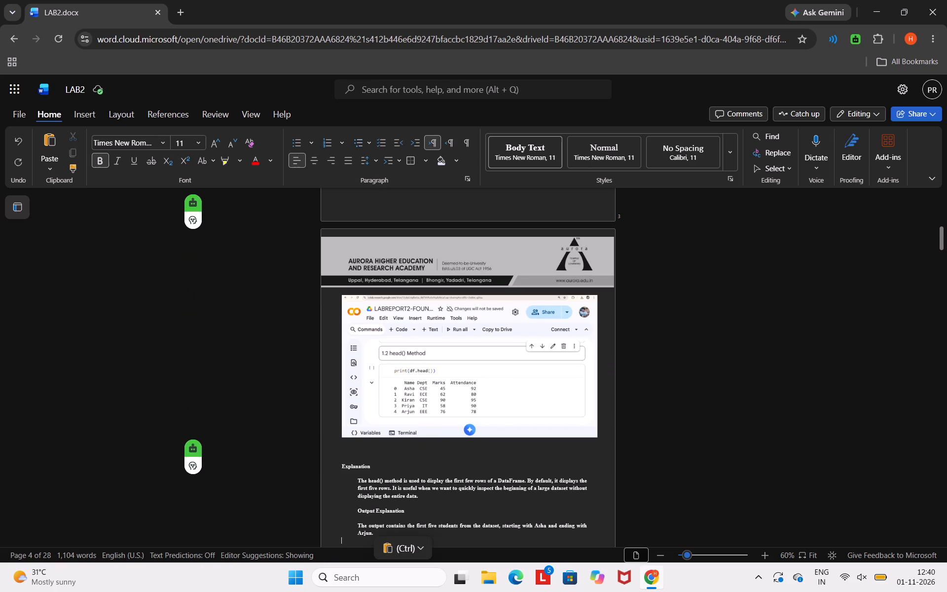
Delete the original Explanation and Output Explanation text of section 1.2, duplicated at the top of page 6.
scroll(405, 500, down, 4)
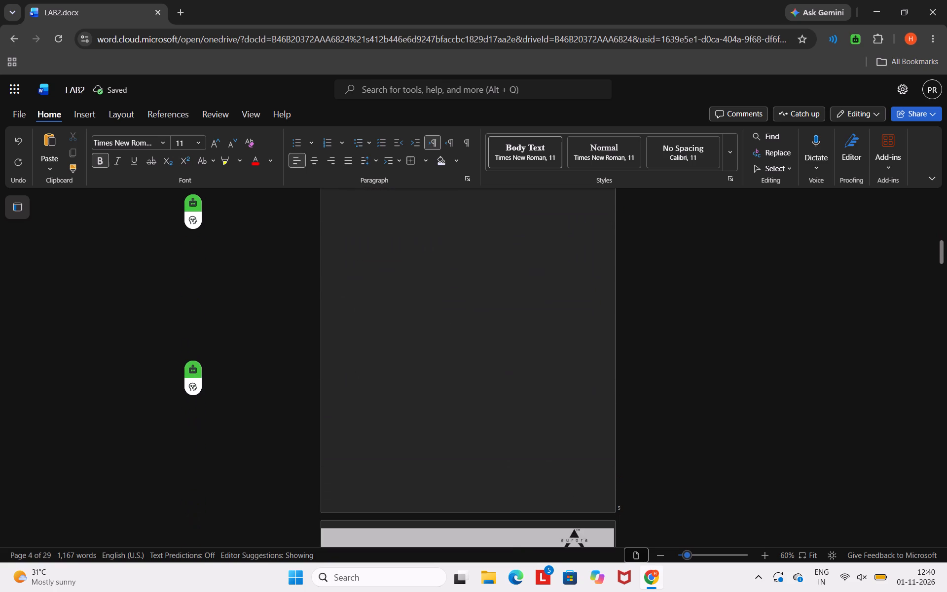
scroll(405, 500, up, 2)
scroll(407, 493, down, 6)
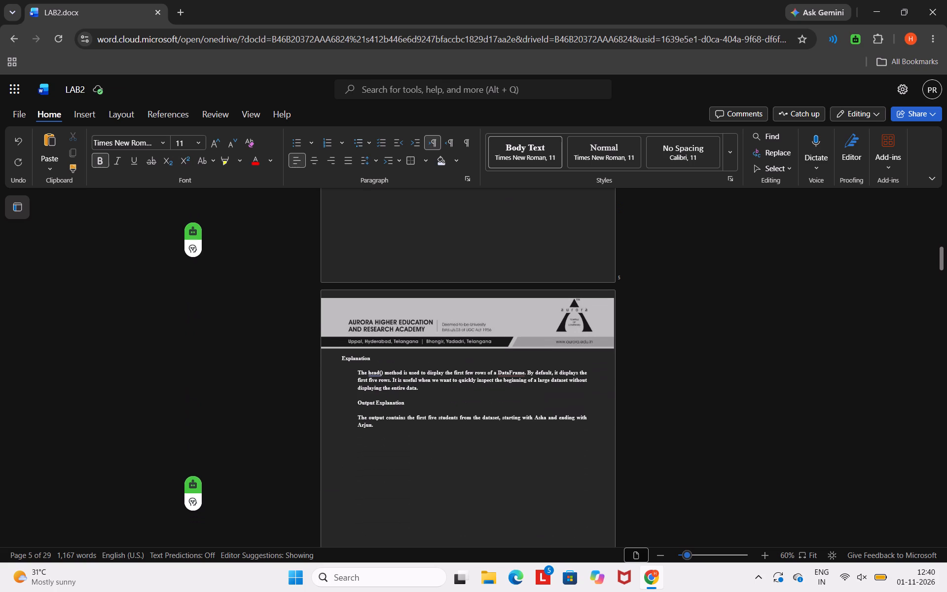
drag(340, 360, 432, 414)
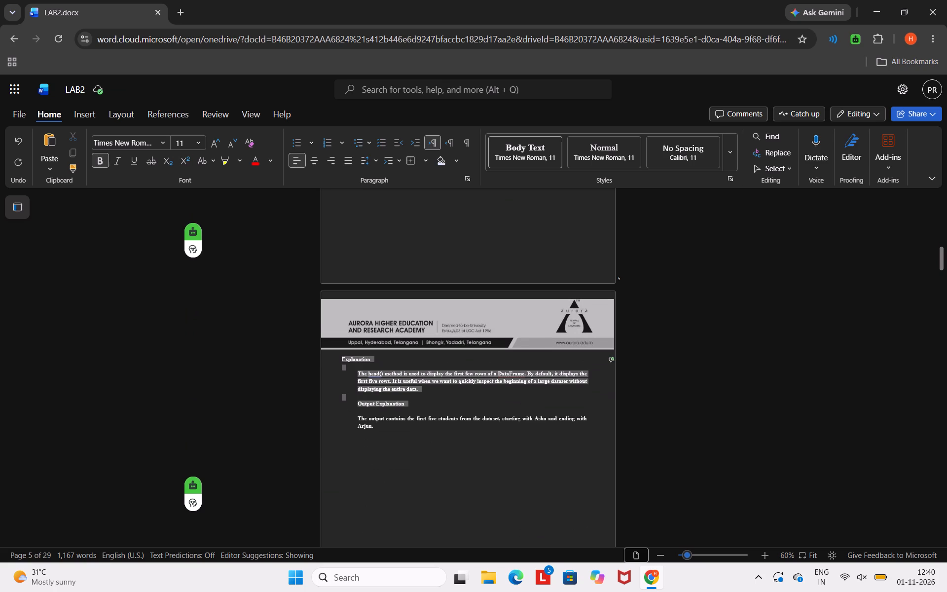
drag(432, 414, 501, 466)
key(BackSpace)
Look through the rest of the report from section 1.3 to the last page for remaining dark-themed screenshots.
scroll(501, 466, down, 2)
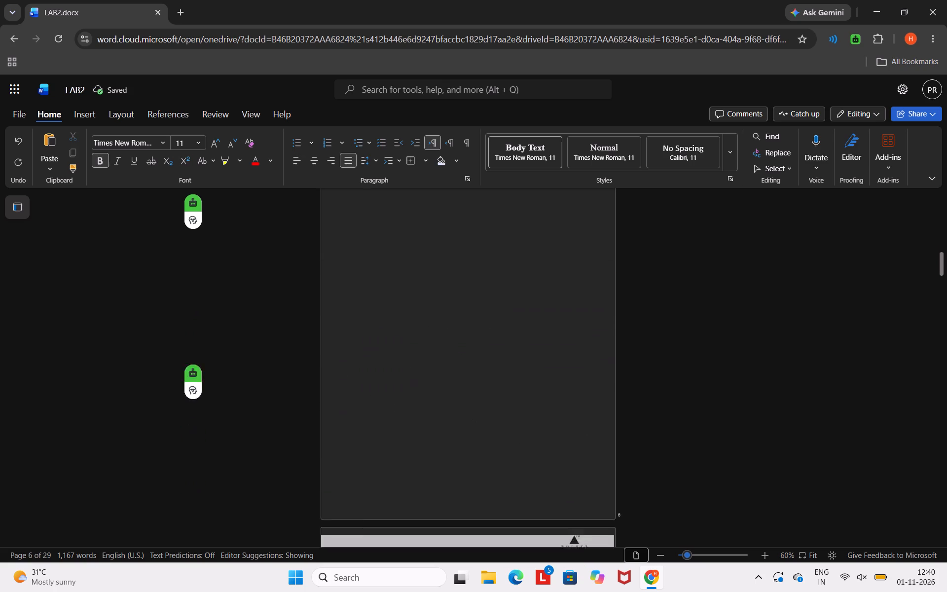
scroll(501, 466, down, 3)
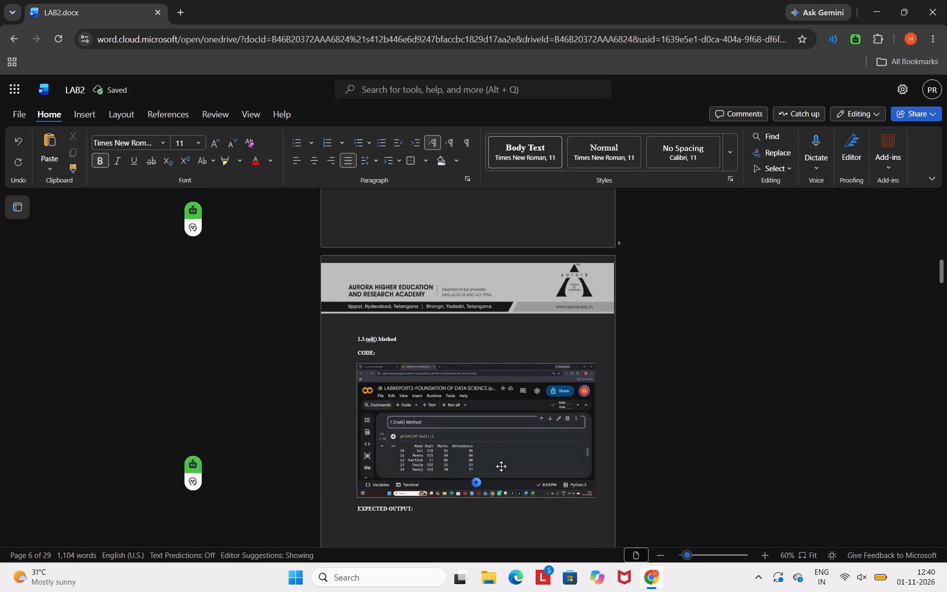
scroll(501, 466, down, 4)
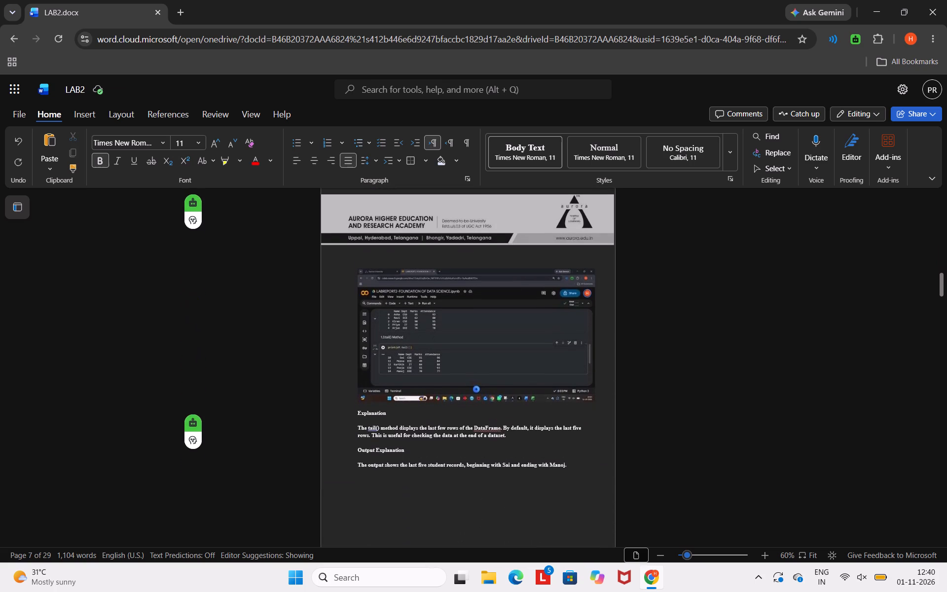
scroll(501, 466, right, 18)
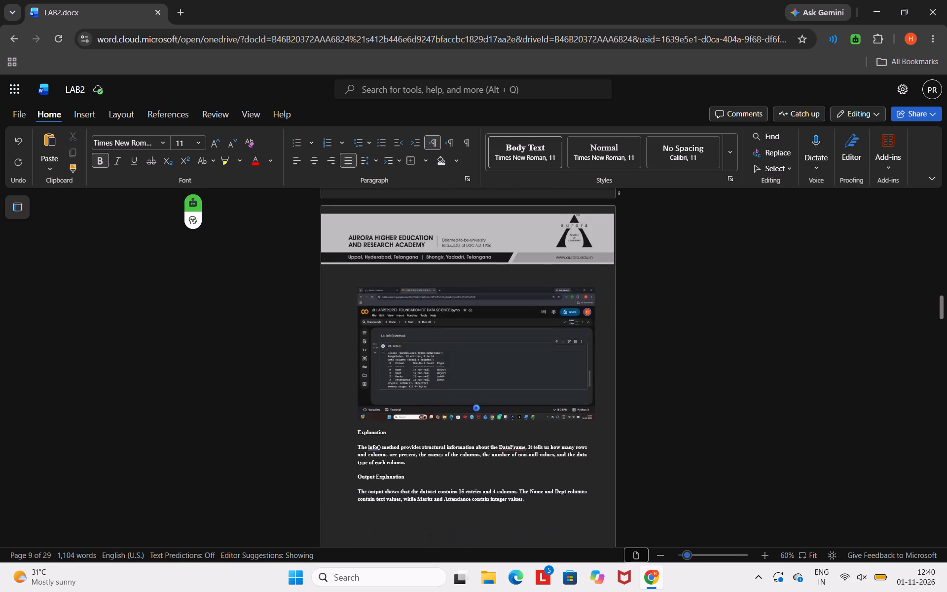
scroll(501, 466, right, 20)
scroll(501, 466, right, 3)
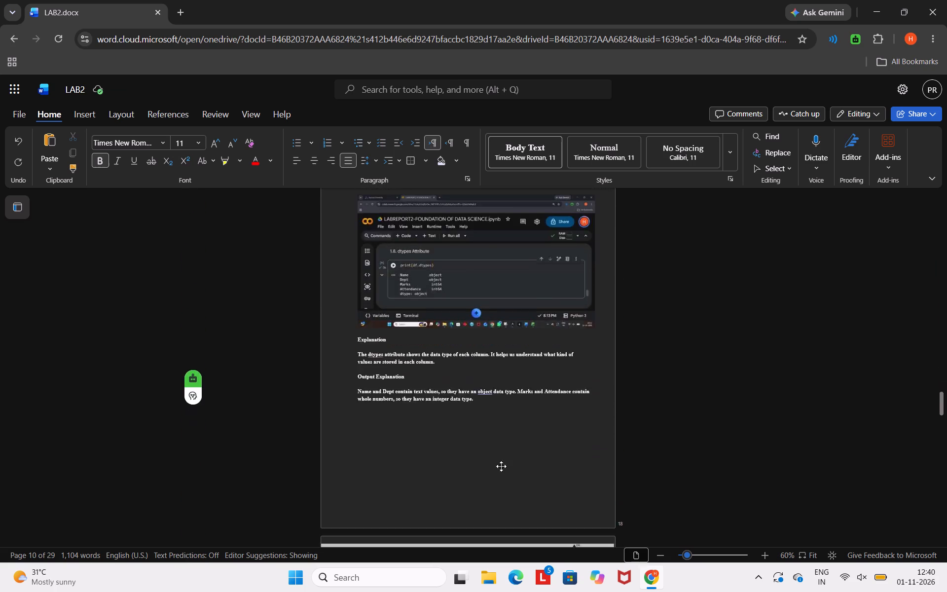
scroll(501, 466, right, 8)
scroll(501, 466, right, 15)
scroll(501, 466, right, 6)
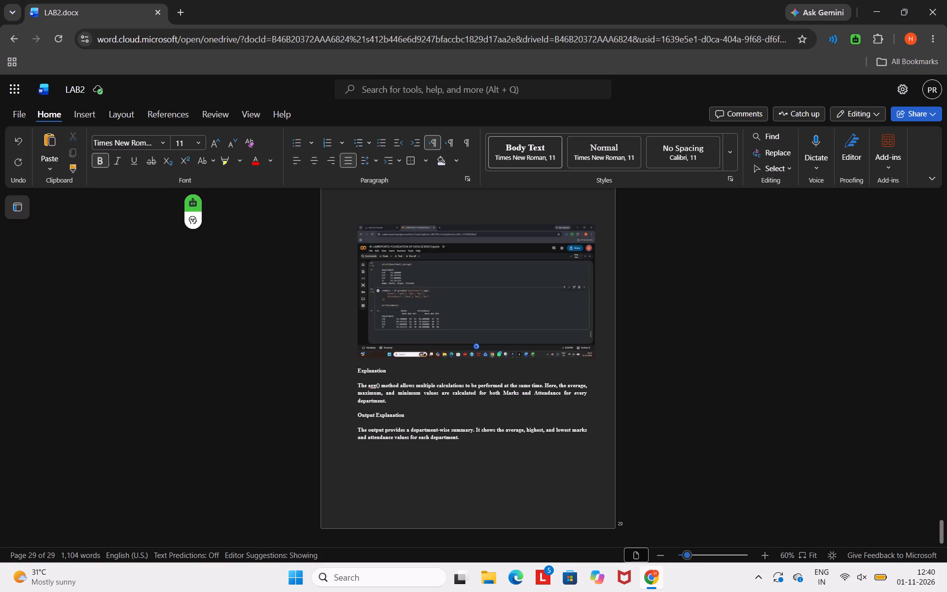
scroll(501, 466, up, 7)
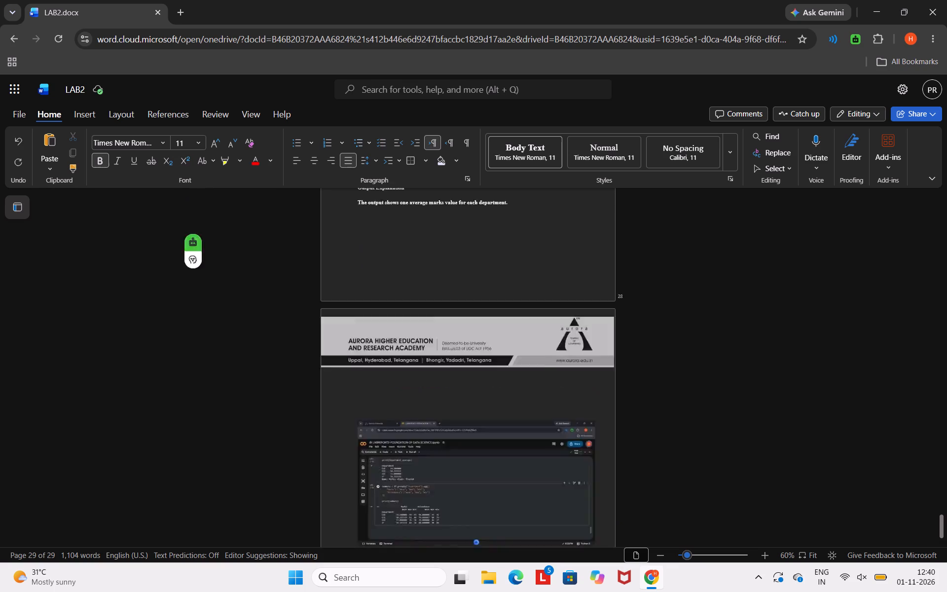
scroll(501, 466, up, 6)
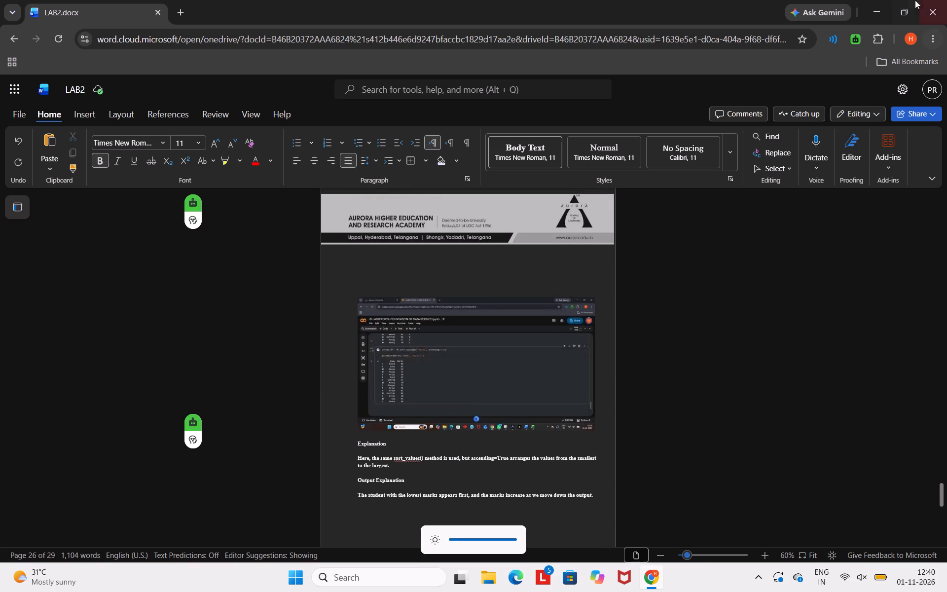
Set the browser zoom to 125%.
click(927, 34)
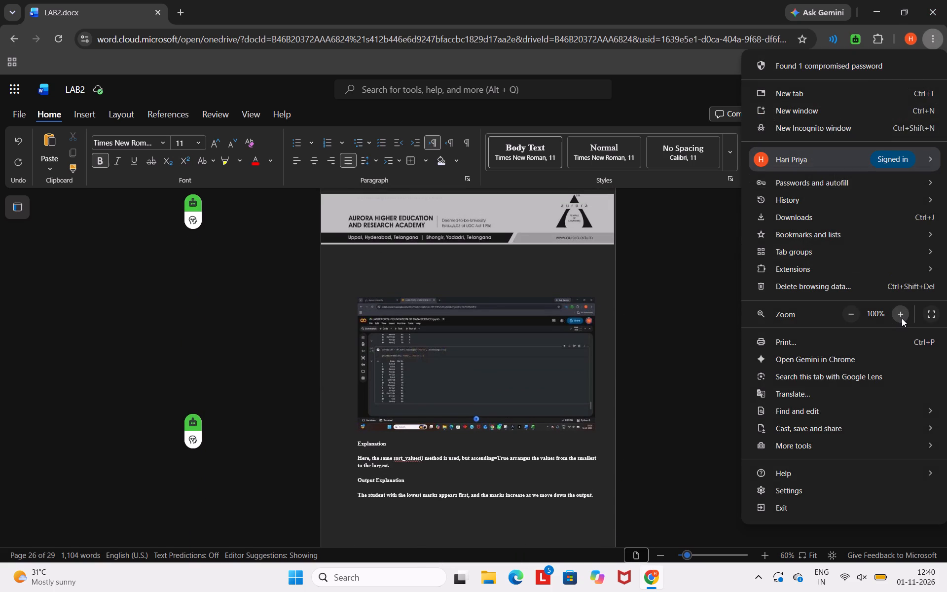
click(902, 318)
click(902, 318)
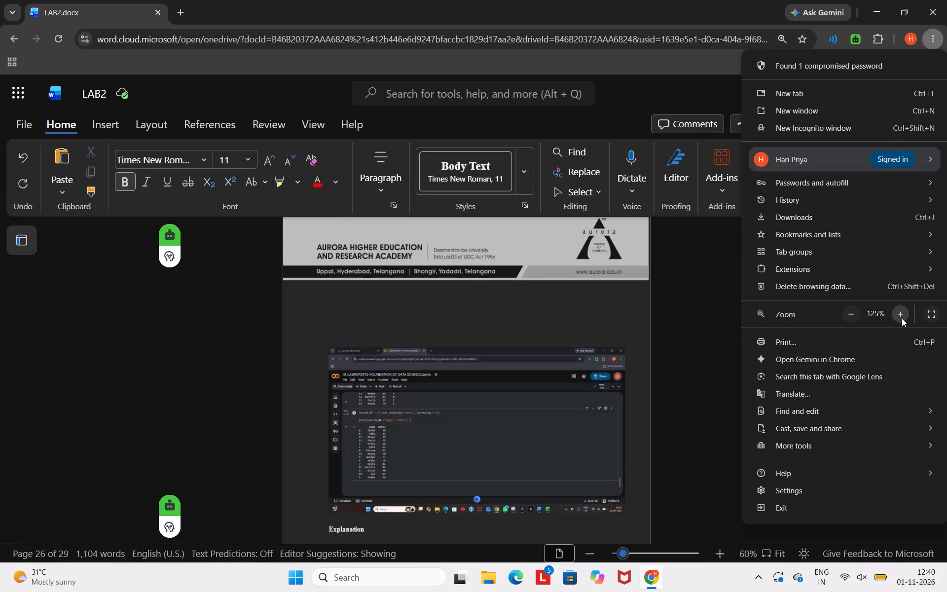
Look back through the report from page 26 up to the blank page following section 1.2.
scroll(584, 367, up, 15)
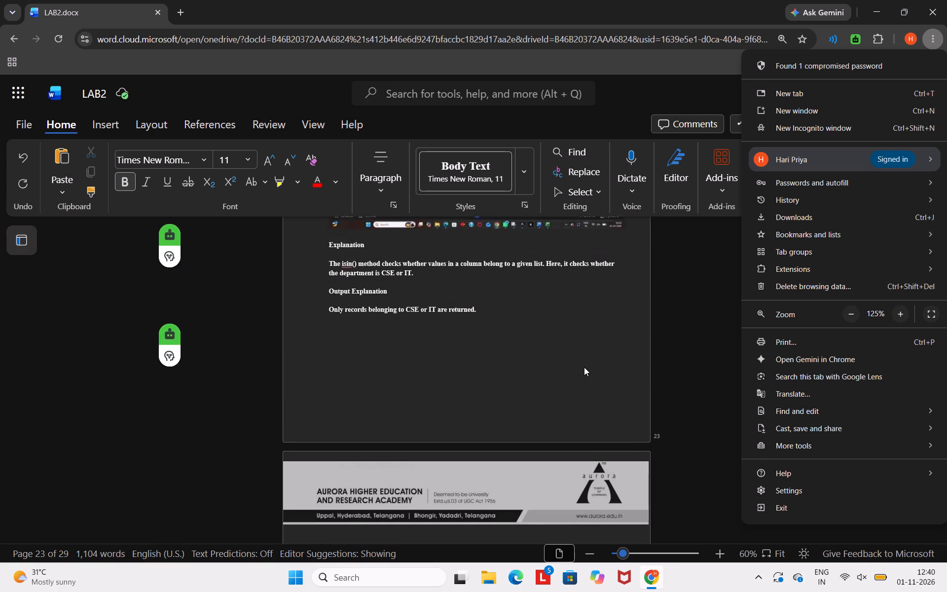
scroll(584, 367, up, 14)
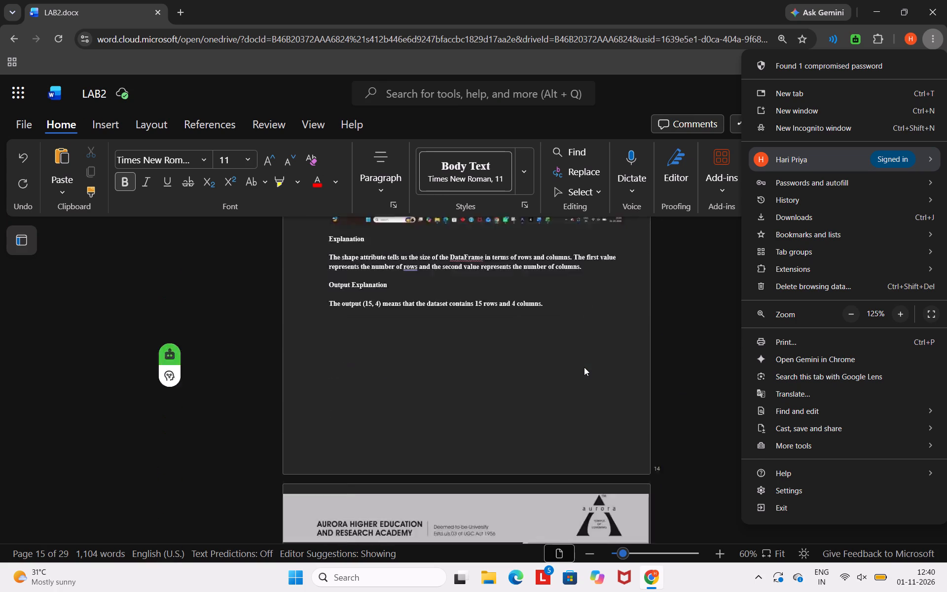
scroll(584, 367, up, 2)
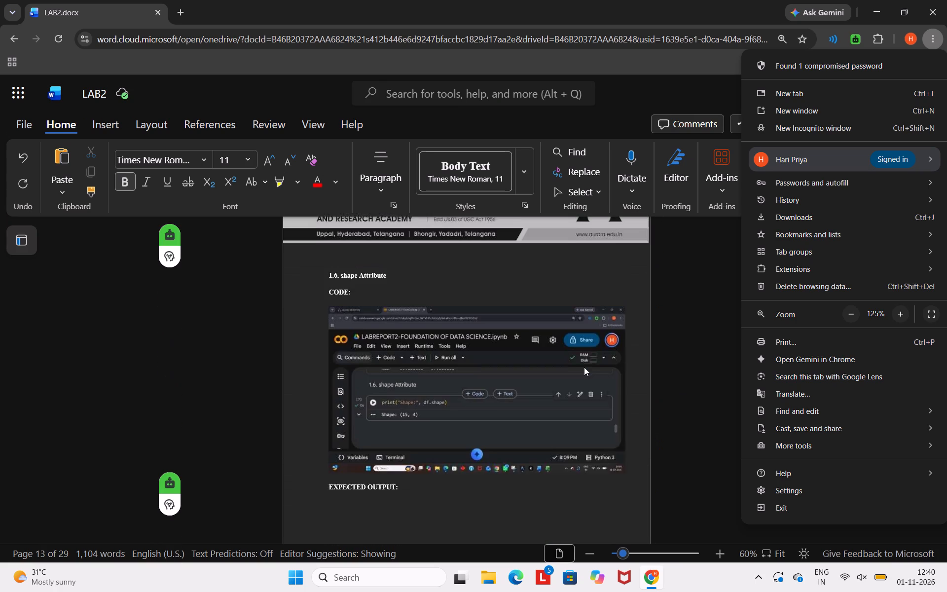
scroll(584, 367, up, 7)
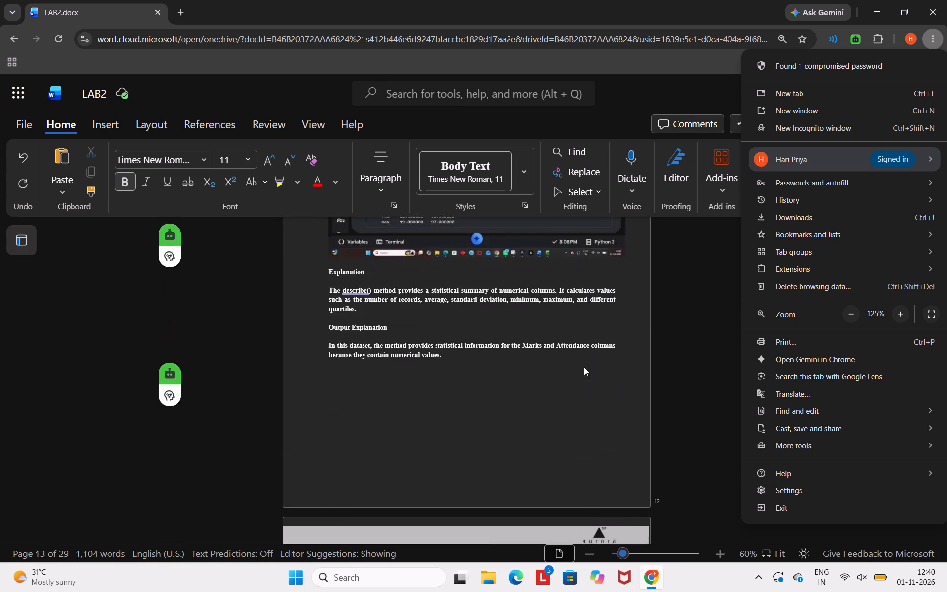
scroll(584, 367, up, 5)
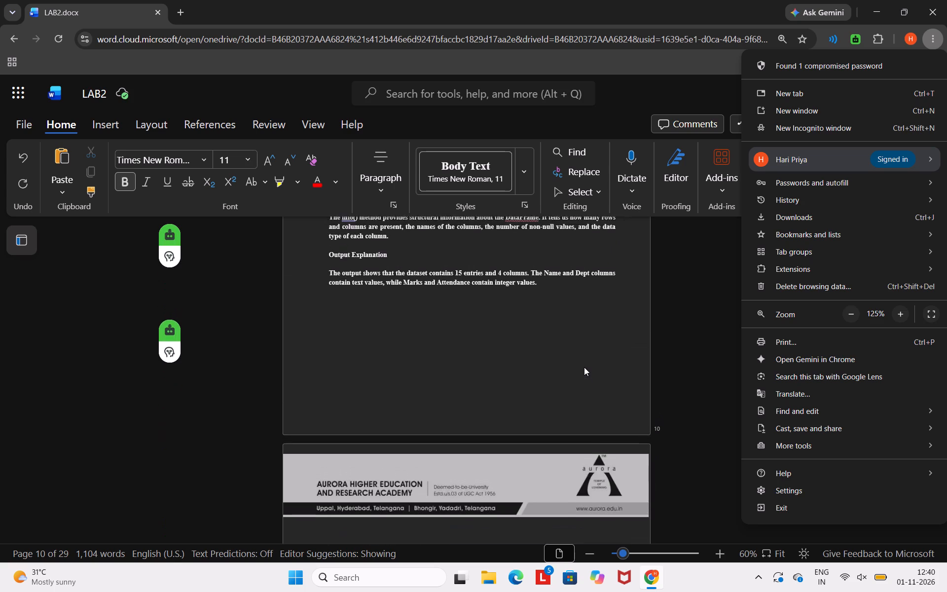
scroll(584, 367, up, 1)
click(703, 332)
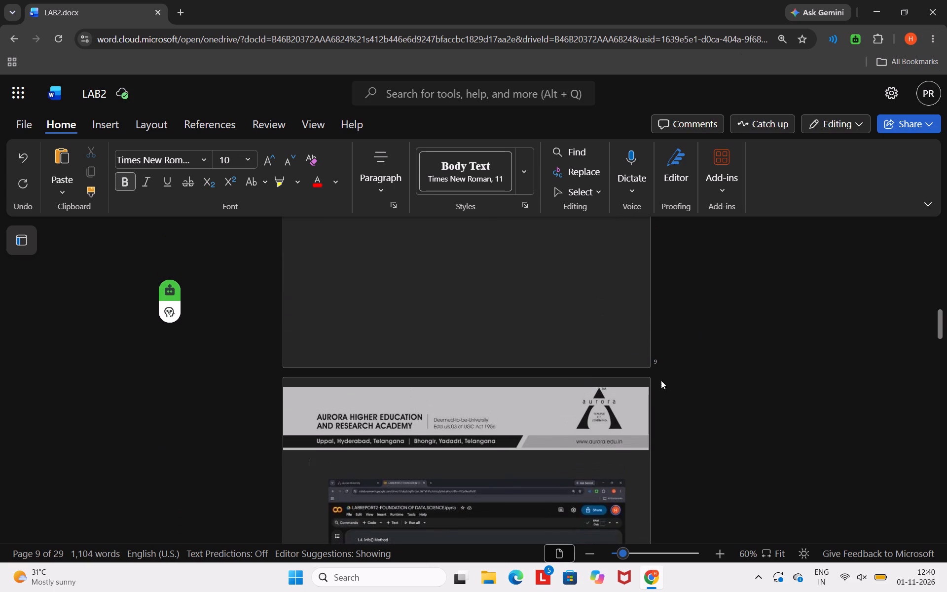
scroll(633, 386, up, 13)
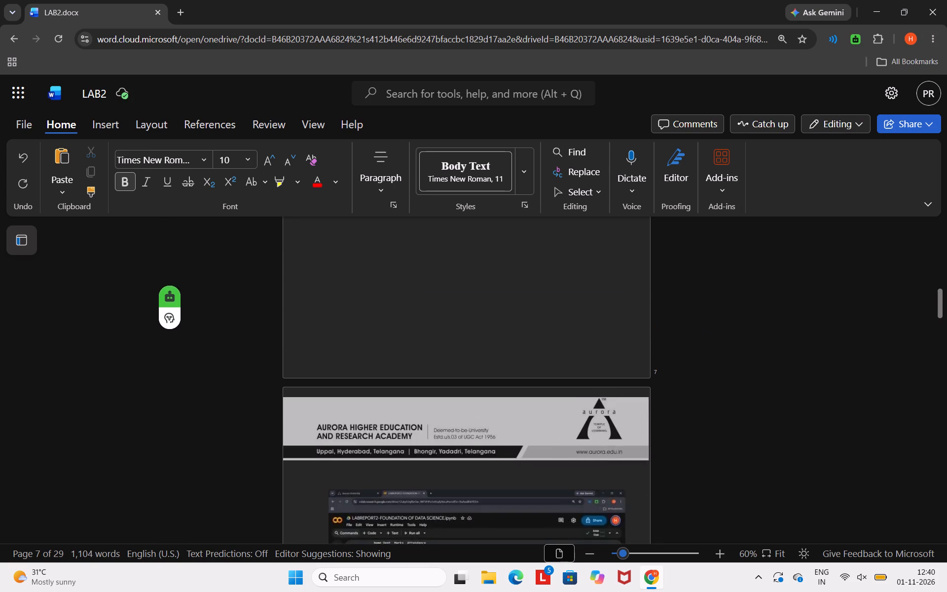
scroll(633, 386, up, 8)
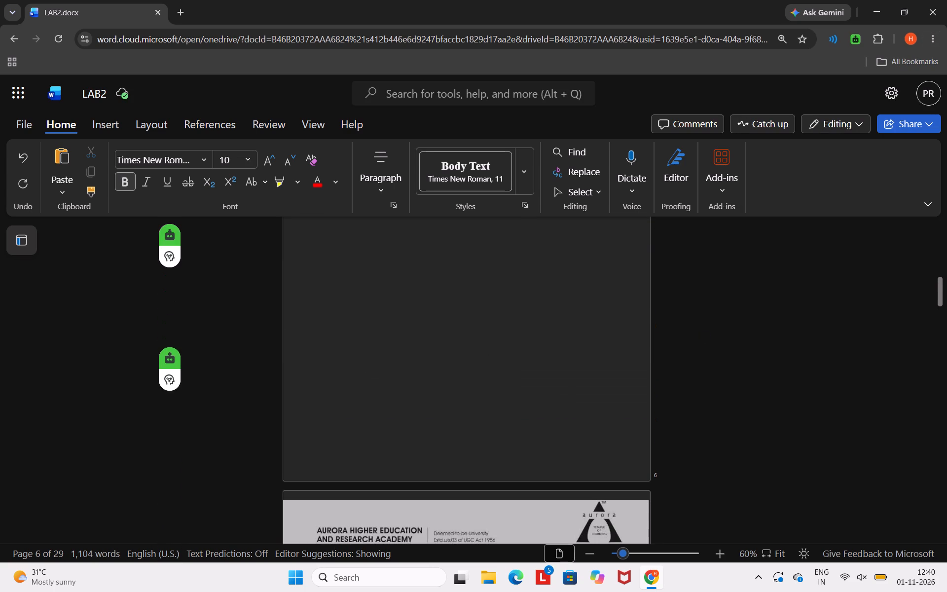
scroll(601, 471, up, 7)
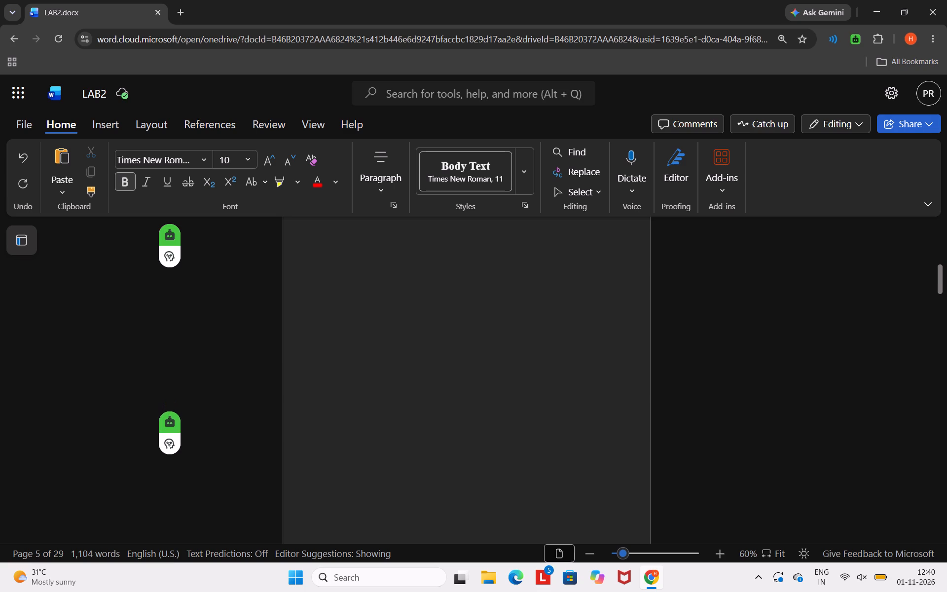
scroll(601, 471, up, 5)
scroll(601, 471, down, 1)
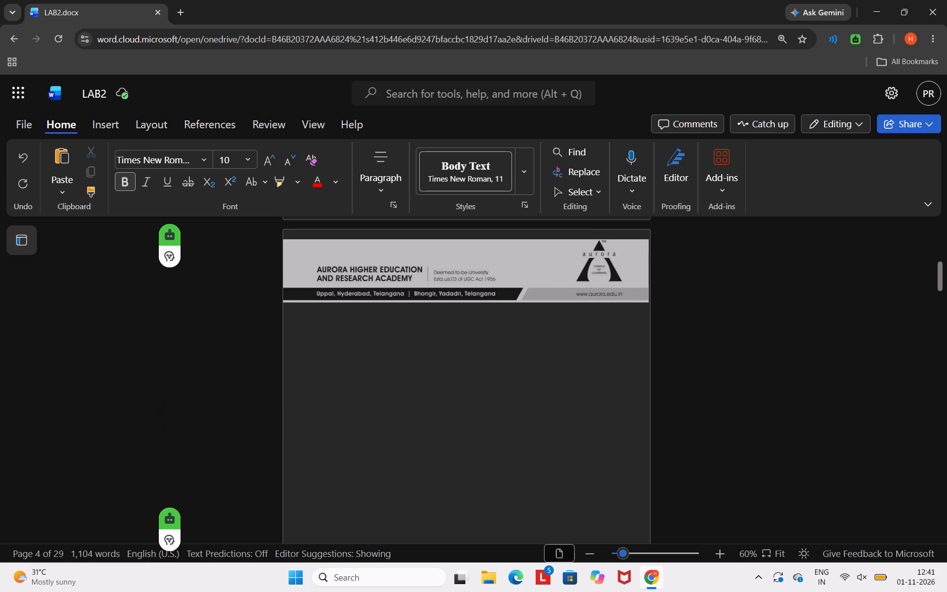
Delete the empty paragraphs on blank page 5, between section 1.2's Output Explanation and section 1.3.
double_click(452, 433)
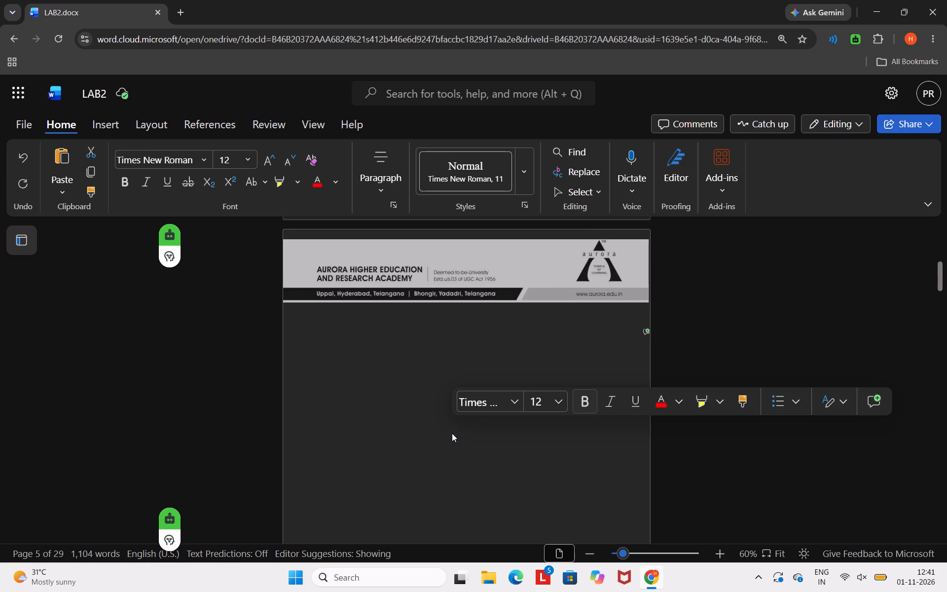
key(Delete)
key(Delete)
key(Delete)
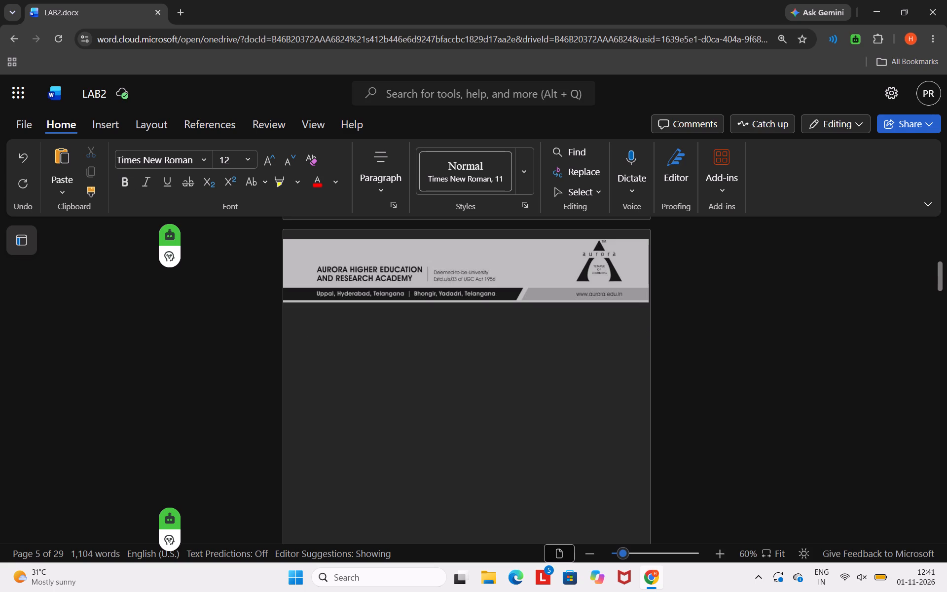
key(Delete)
key(Delete)
key(Delete)
key(Delete)
key(Delete)
key(Delete)
key(BackSpace)
key(BackSpace)
key(BackSpace)
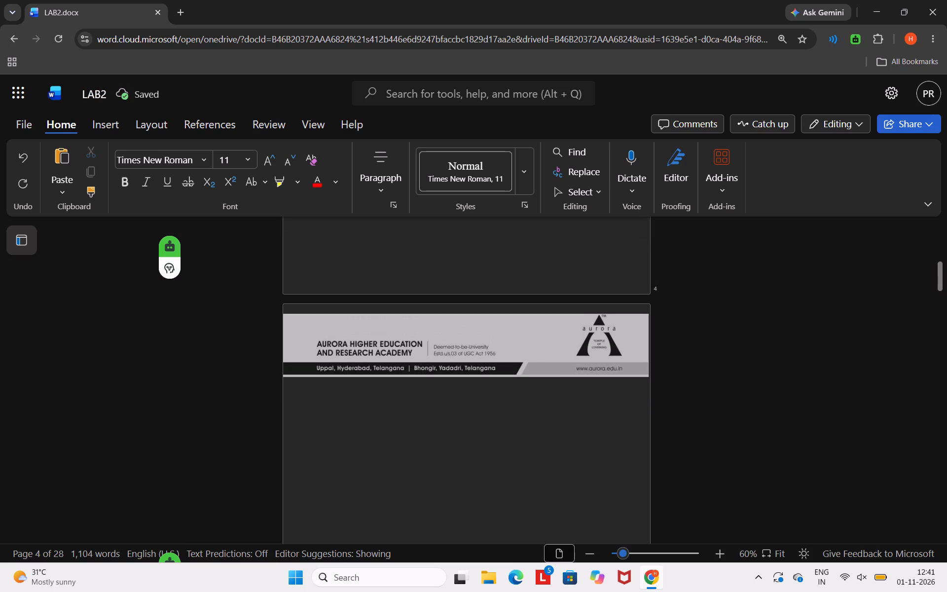
Check the layout of section 1.2 and the remaining blank space before section 1.3.
scroll(452, 433, up, 5)
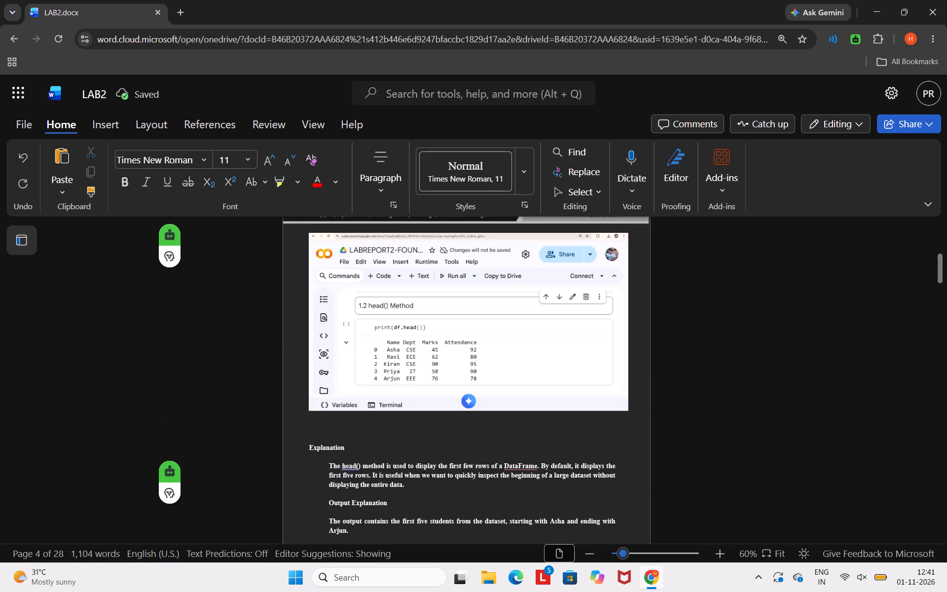
scroll(452, 433, up, 7)
scroll(452, 433, down, 3)
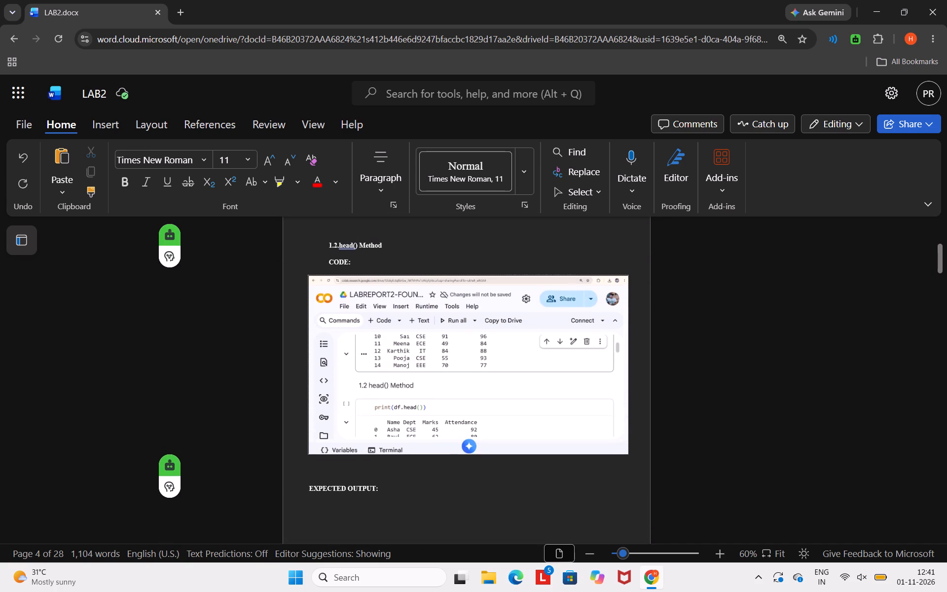
scroll(452, 433, down, 17)
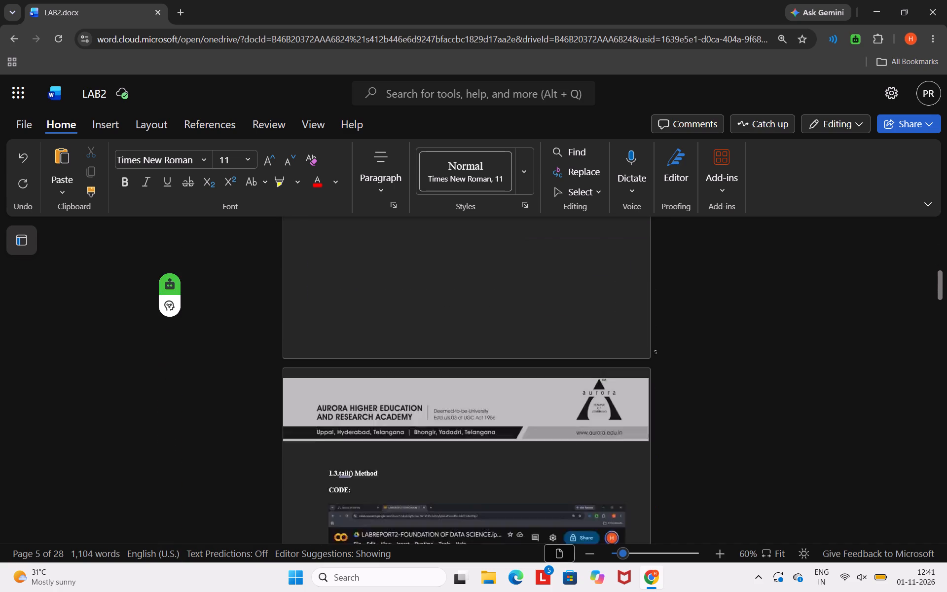
scroll(452, 433, up, 3)
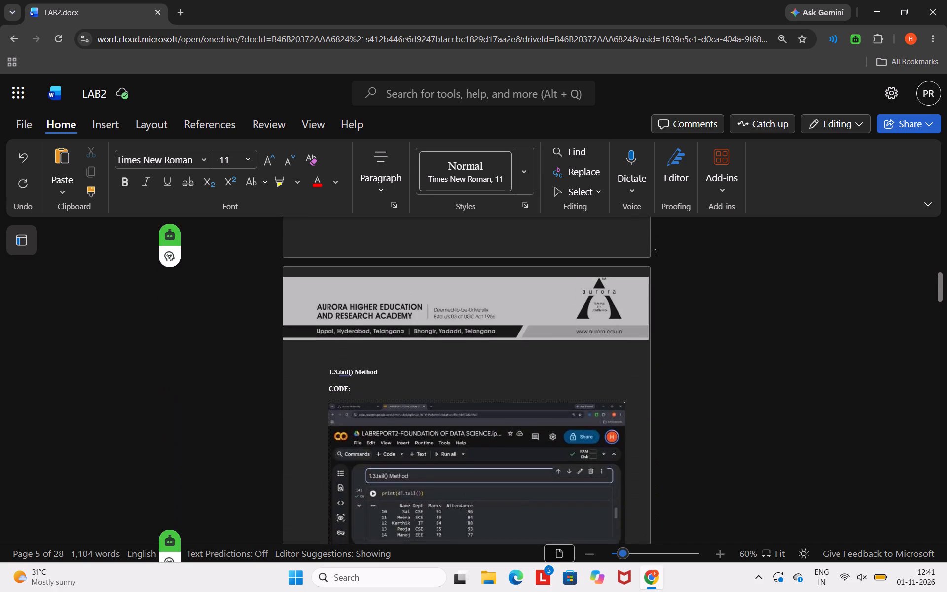
scroll(452, 433, up, 1)
scroll(452, 433, right, 1)
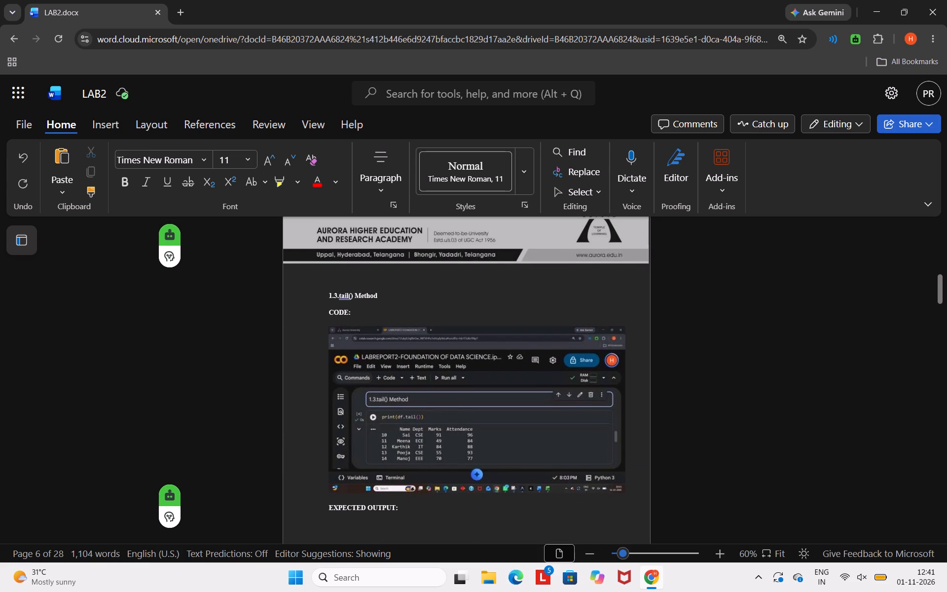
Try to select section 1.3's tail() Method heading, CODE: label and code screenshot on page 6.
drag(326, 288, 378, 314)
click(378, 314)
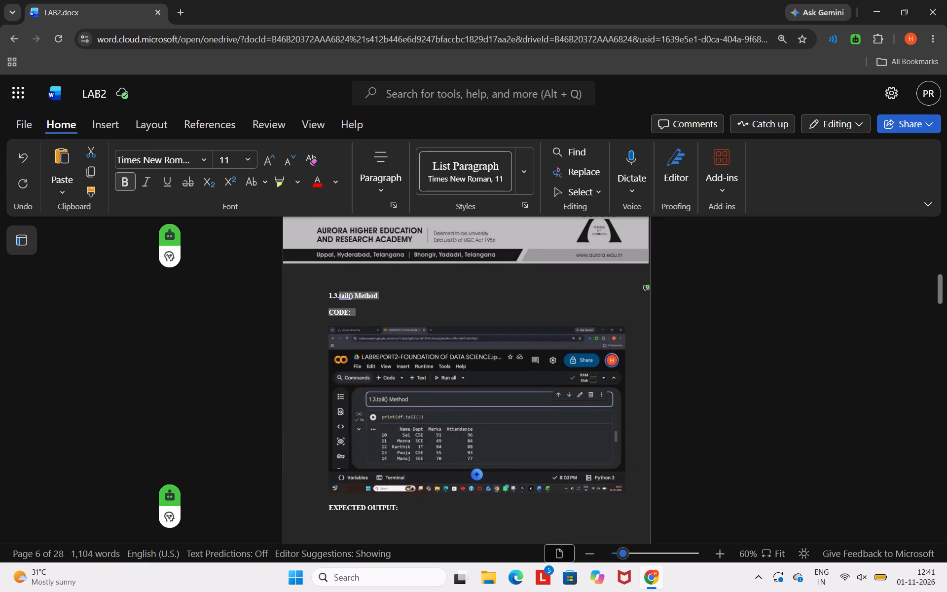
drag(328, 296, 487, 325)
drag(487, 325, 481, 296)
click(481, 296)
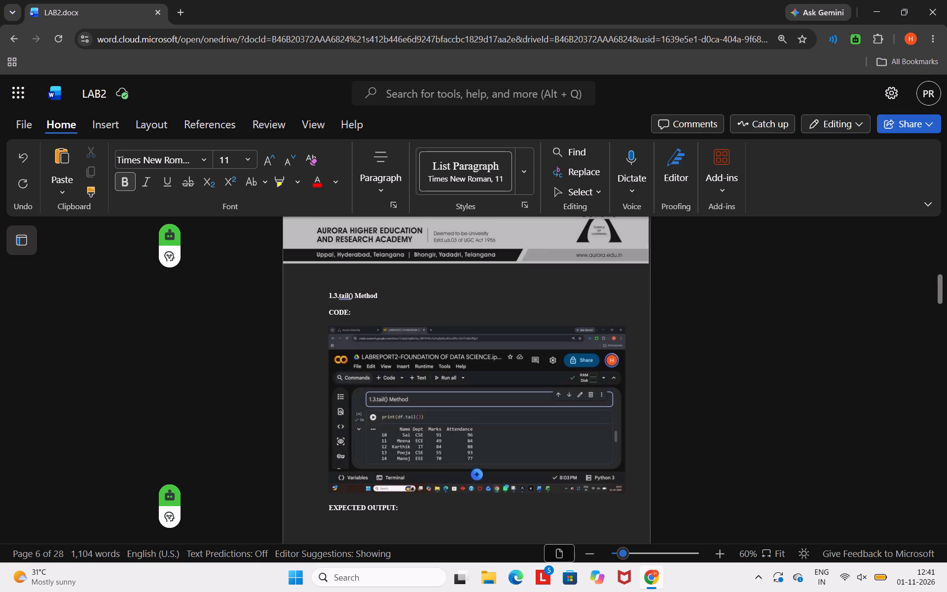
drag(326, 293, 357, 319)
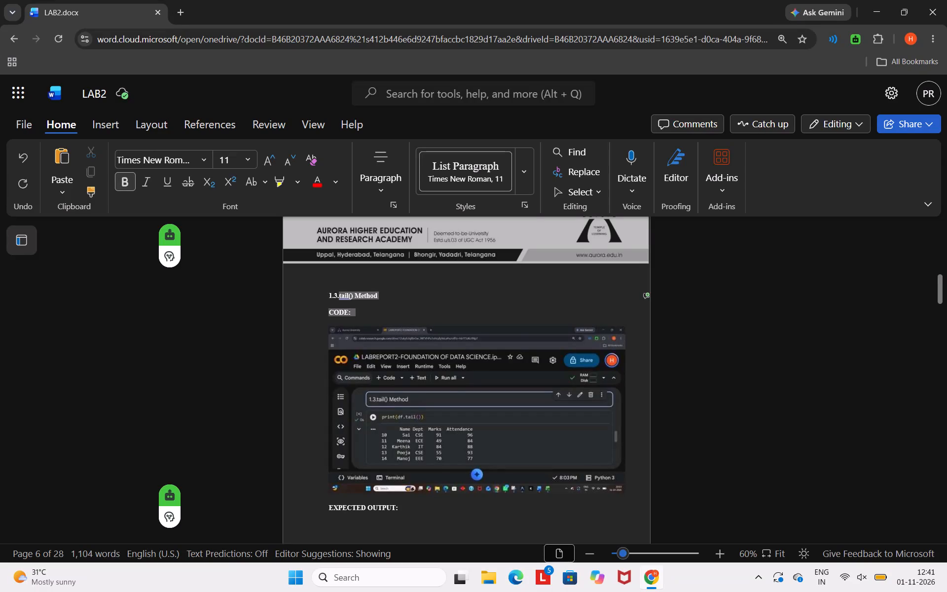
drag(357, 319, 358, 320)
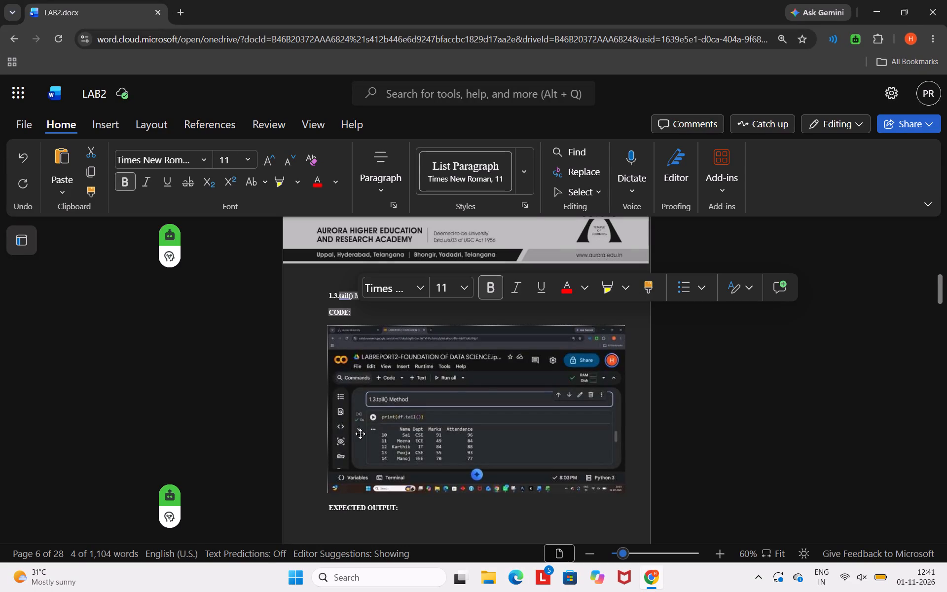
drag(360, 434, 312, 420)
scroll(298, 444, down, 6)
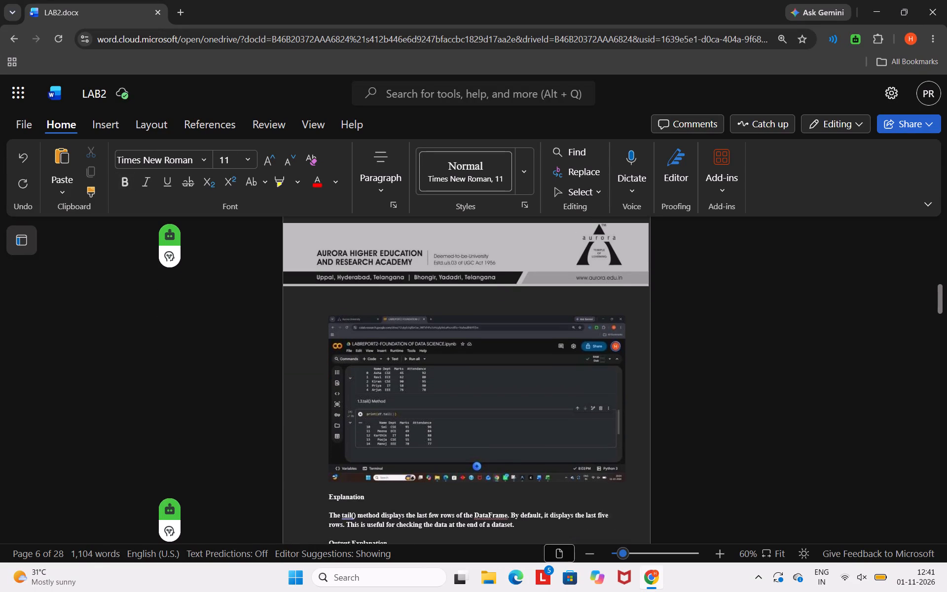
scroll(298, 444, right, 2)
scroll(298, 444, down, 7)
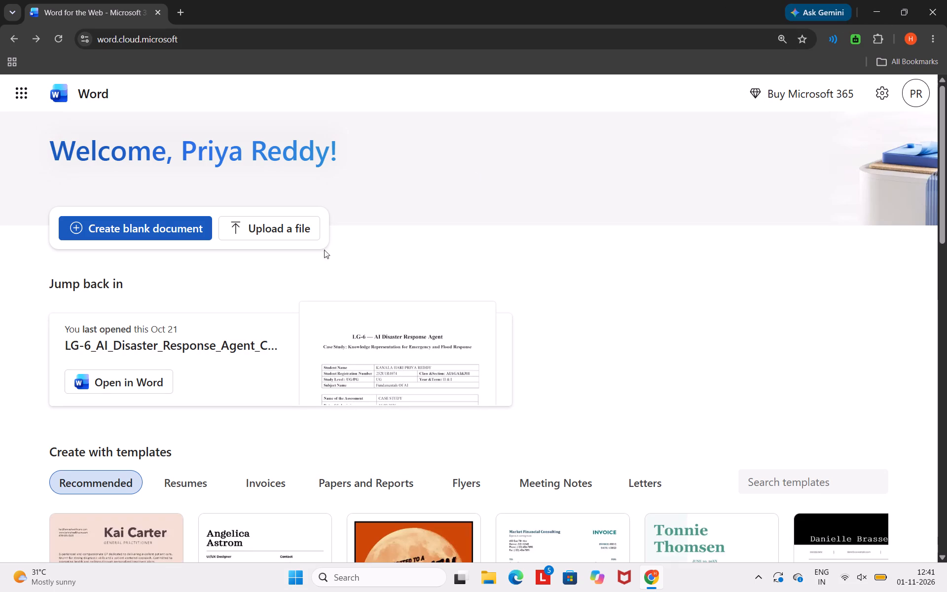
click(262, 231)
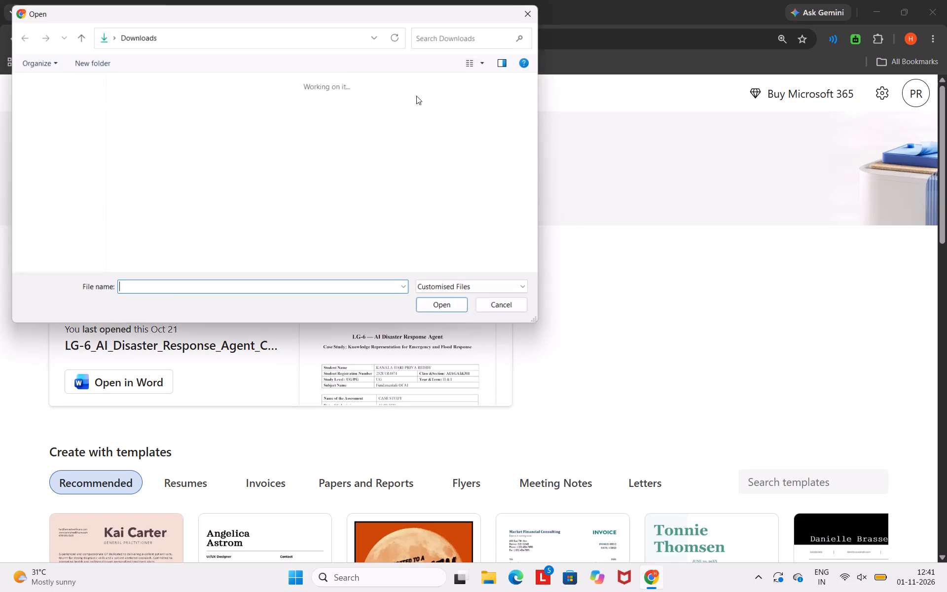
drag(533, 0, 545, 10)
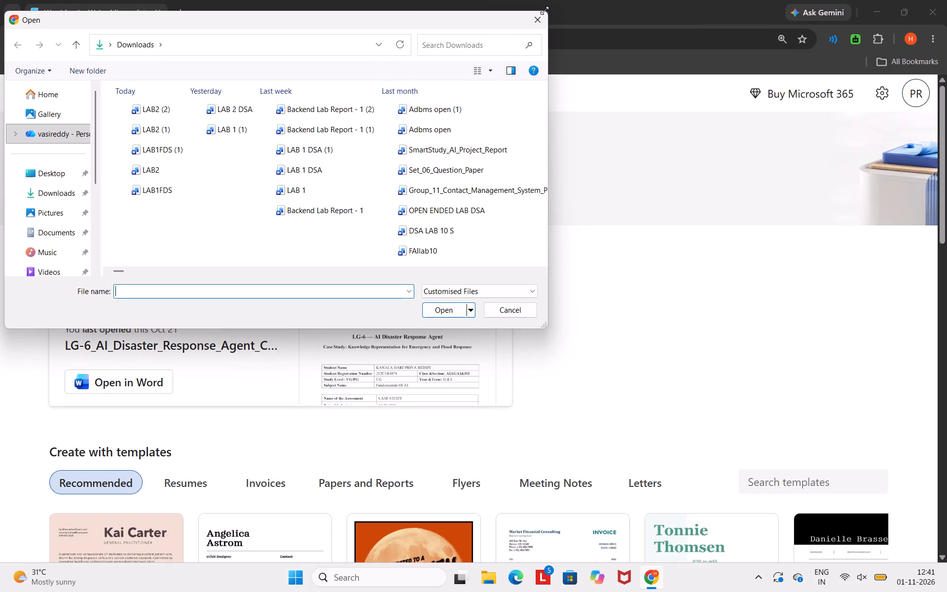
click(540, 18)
Close the browser window.
click(946, 0)
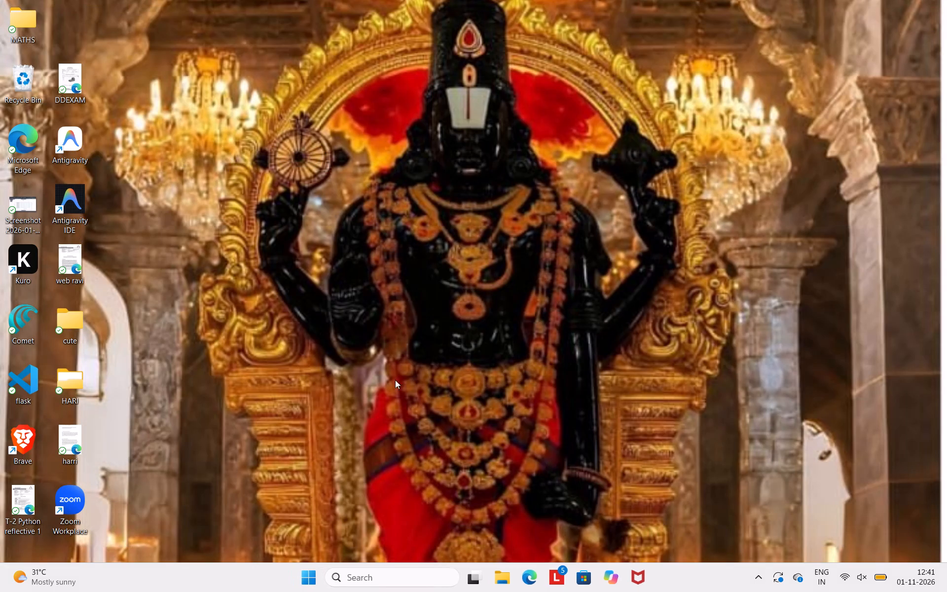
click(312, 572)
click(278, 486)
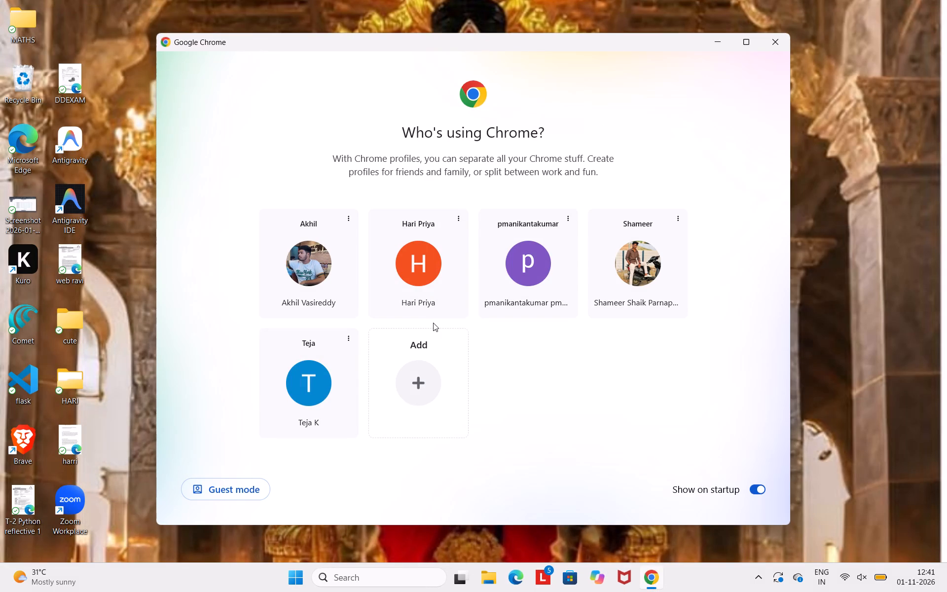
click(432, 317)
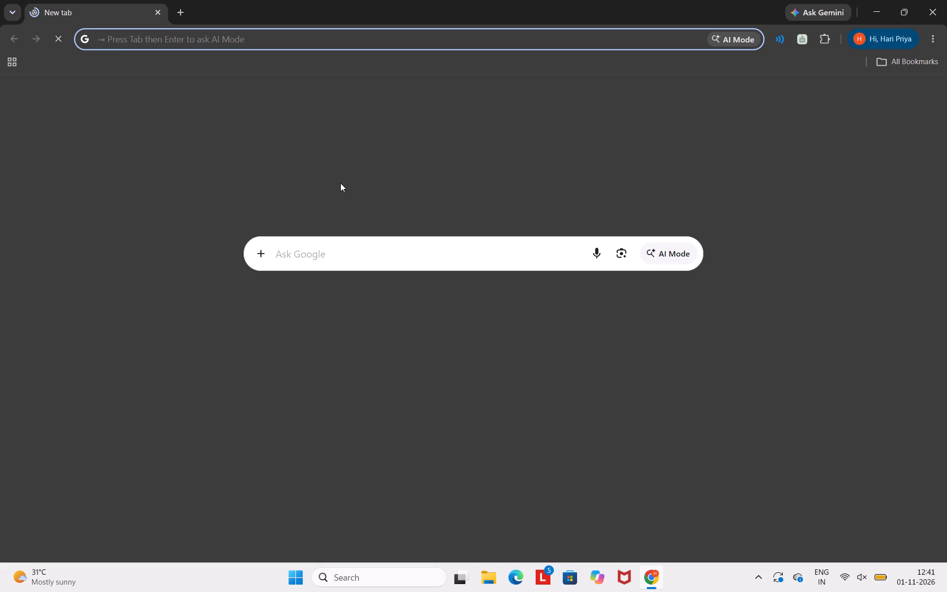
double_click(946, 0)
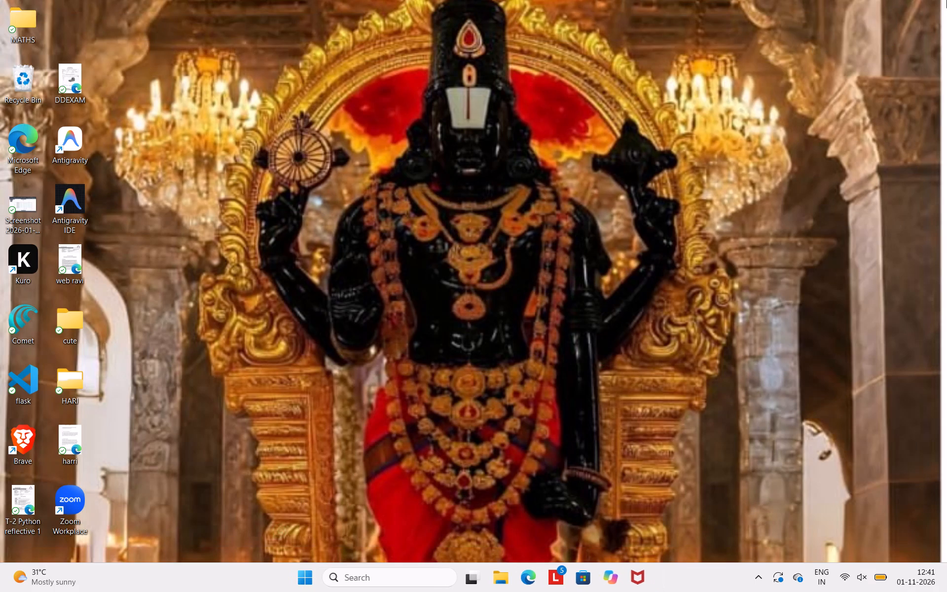
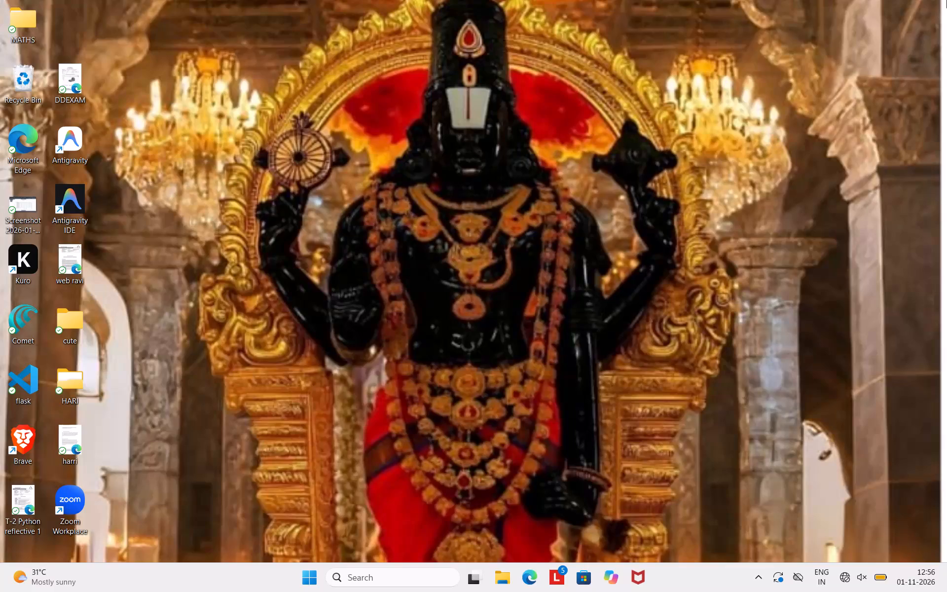
Connect the computer to the ROOM 104 5G Wi-Fi network.
click(868, 572)
click(838, 363)
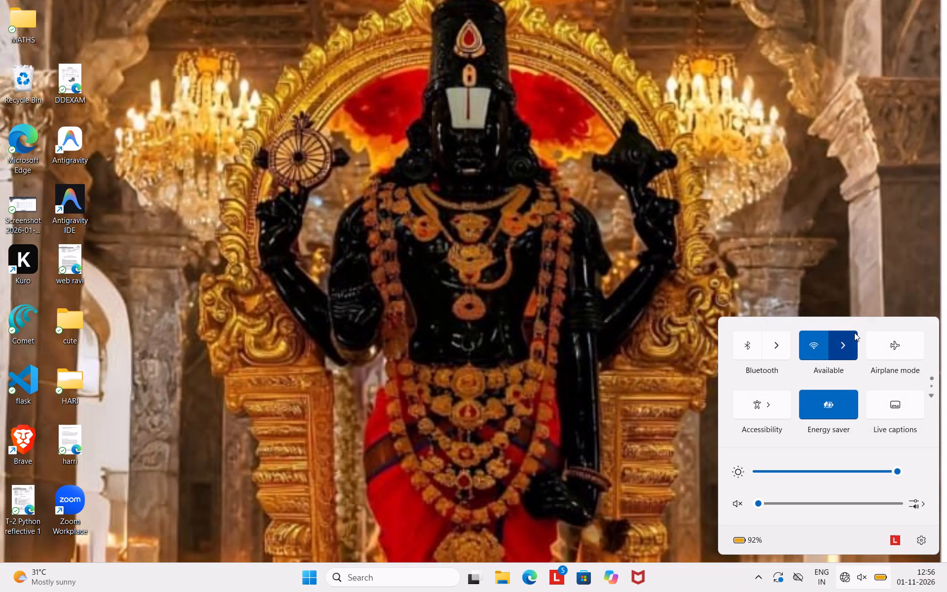
click(854, 333)
click(875, 350)
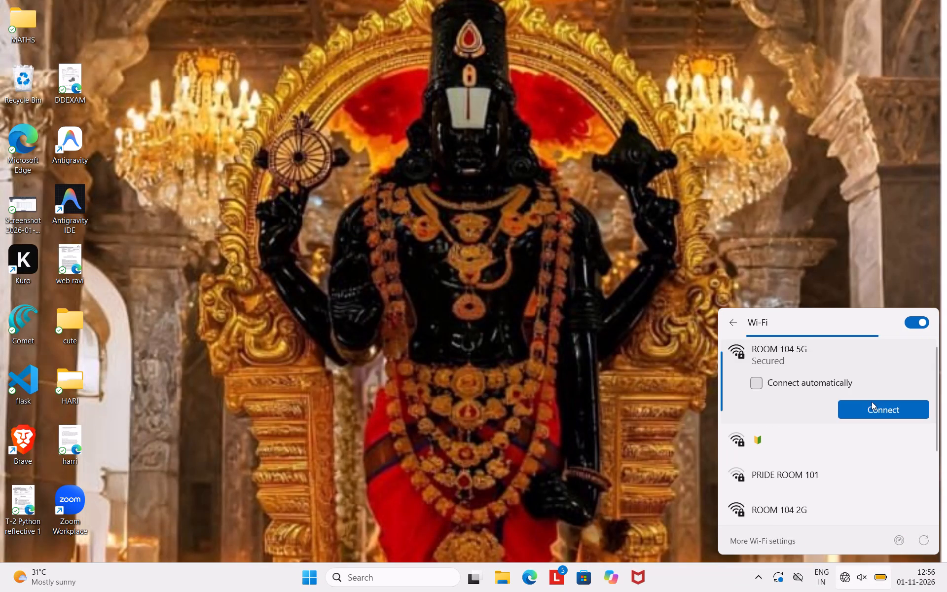
click(874, 411)
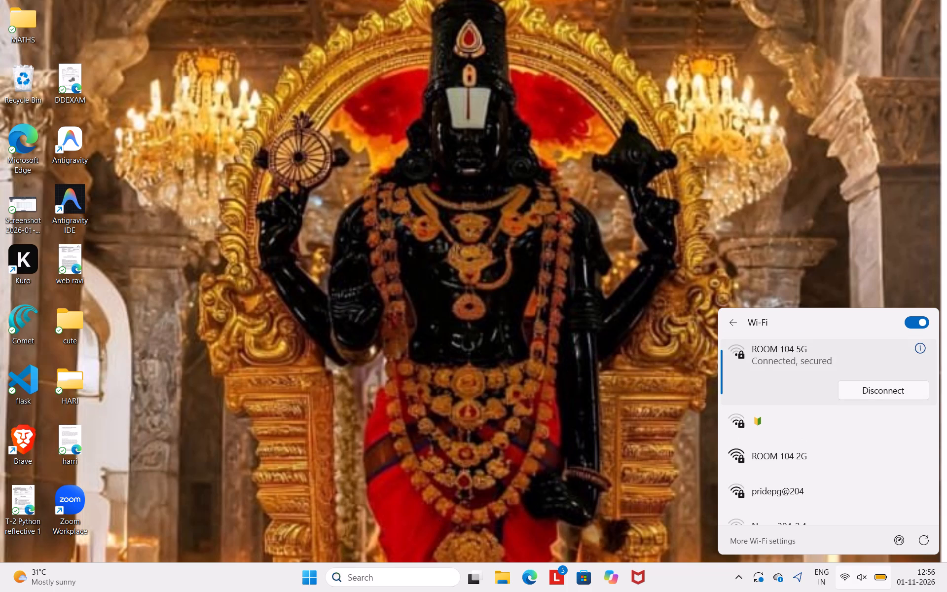
click(387, 530)
Open Google Chrome with the user profile marked by the orange H avatar.
click(301, 584)
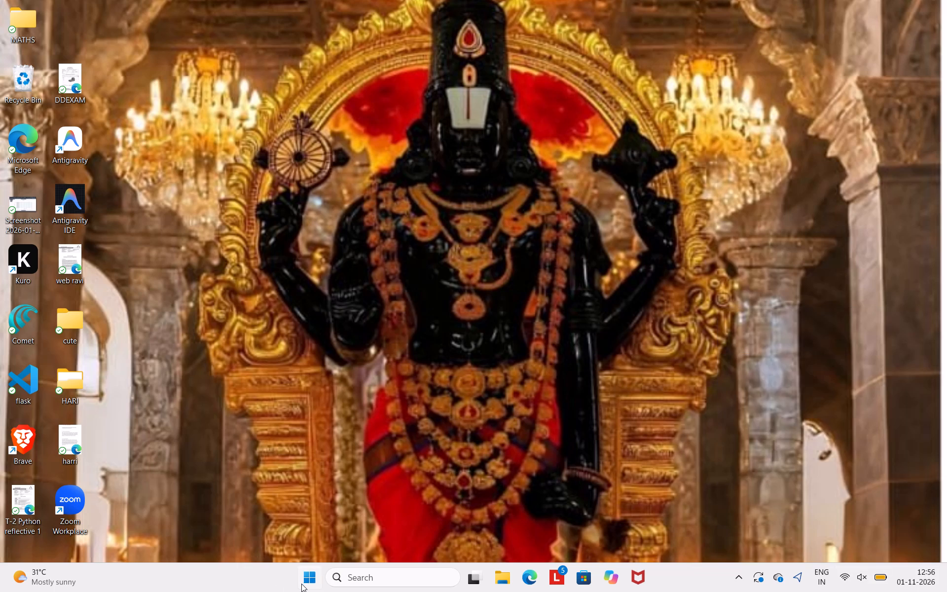
click(279, 473)
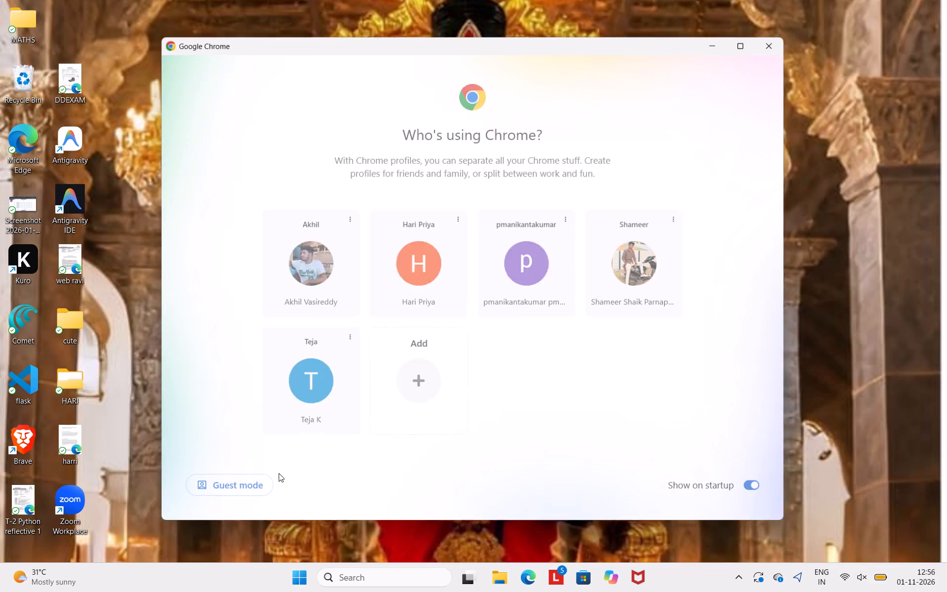
click(419, 277)
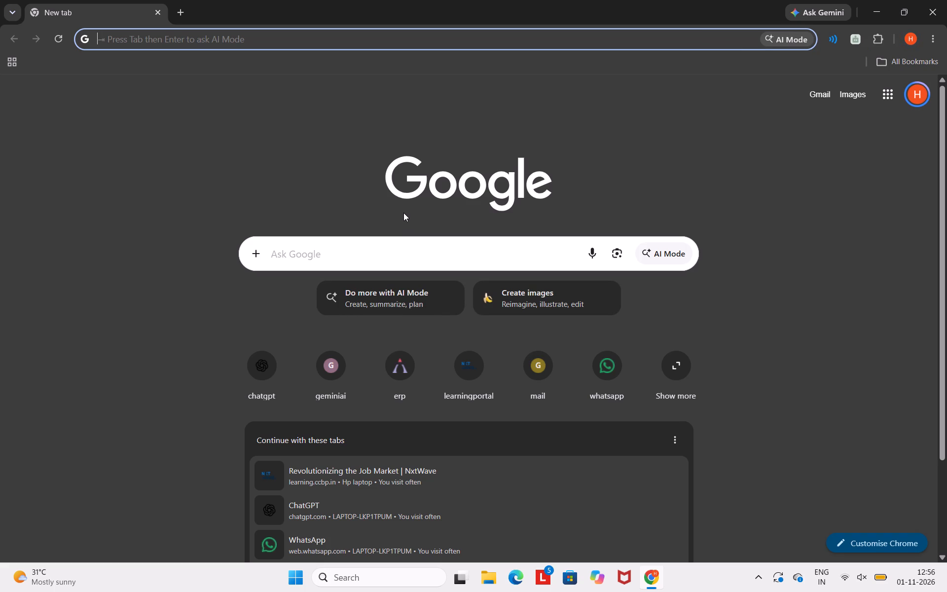
Enter "wh" in the new tab's address bar to look up WhatsApp.
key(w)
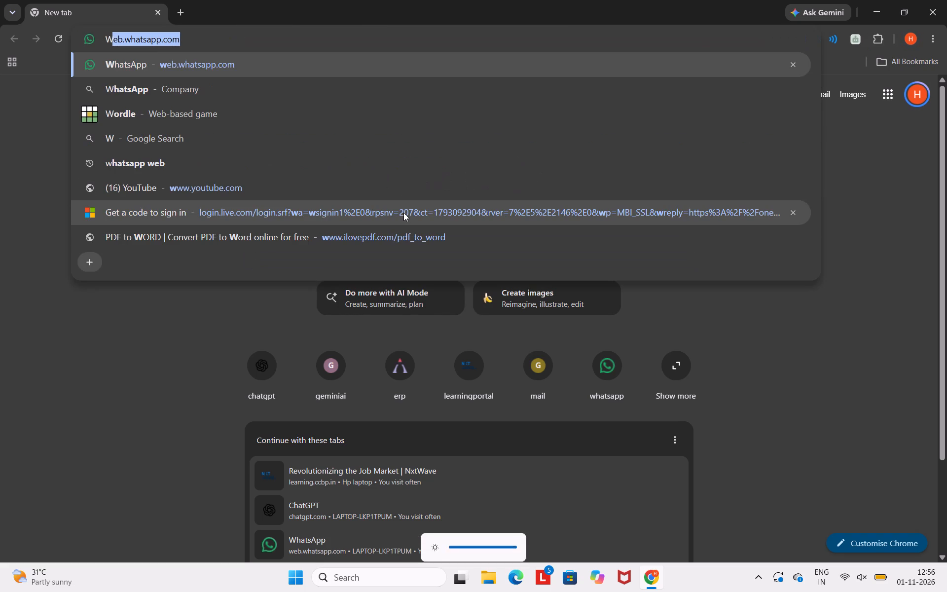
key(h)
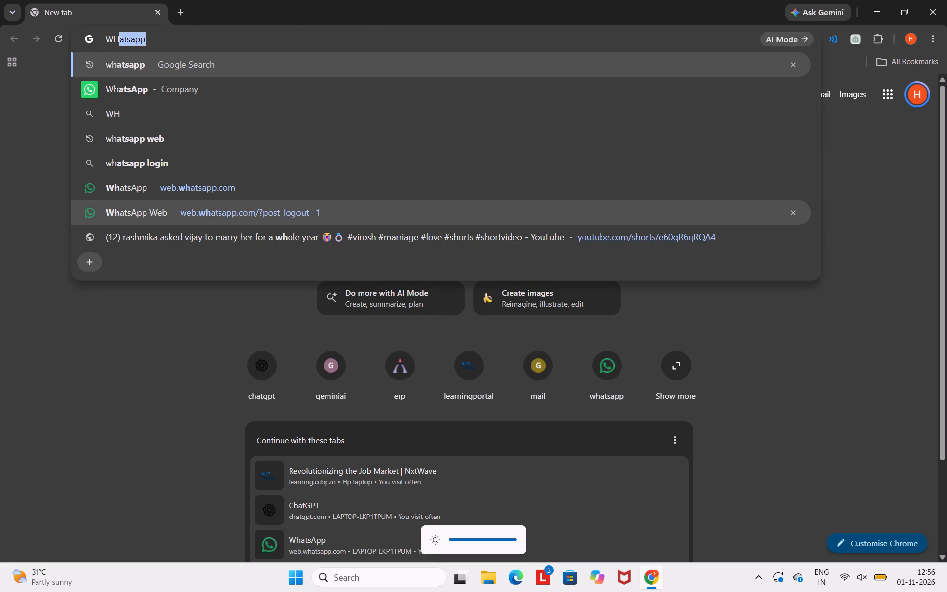
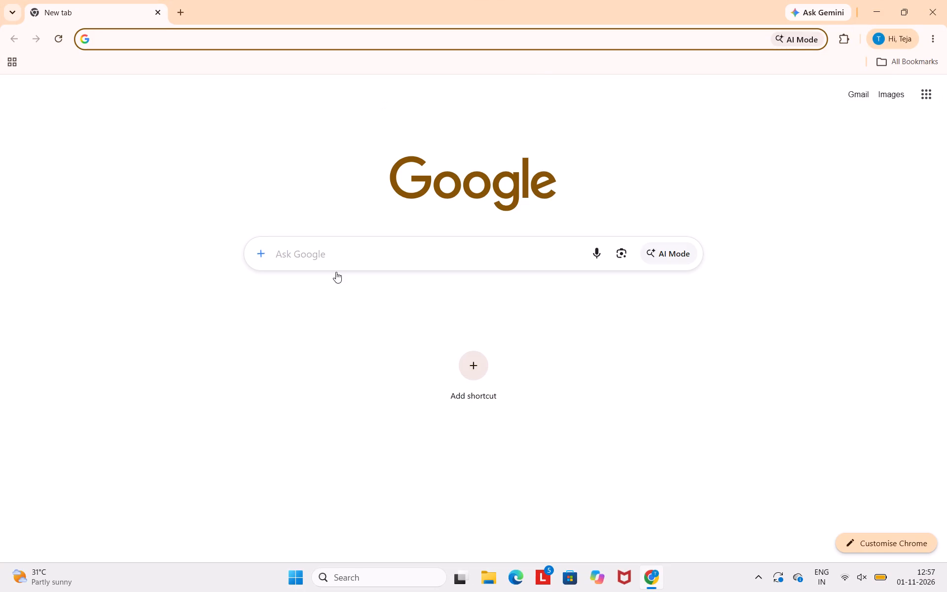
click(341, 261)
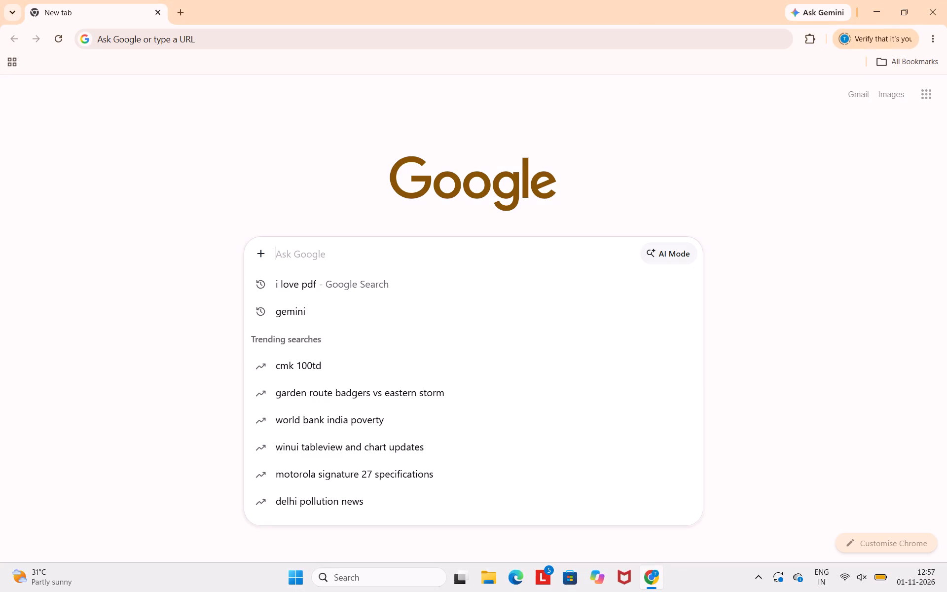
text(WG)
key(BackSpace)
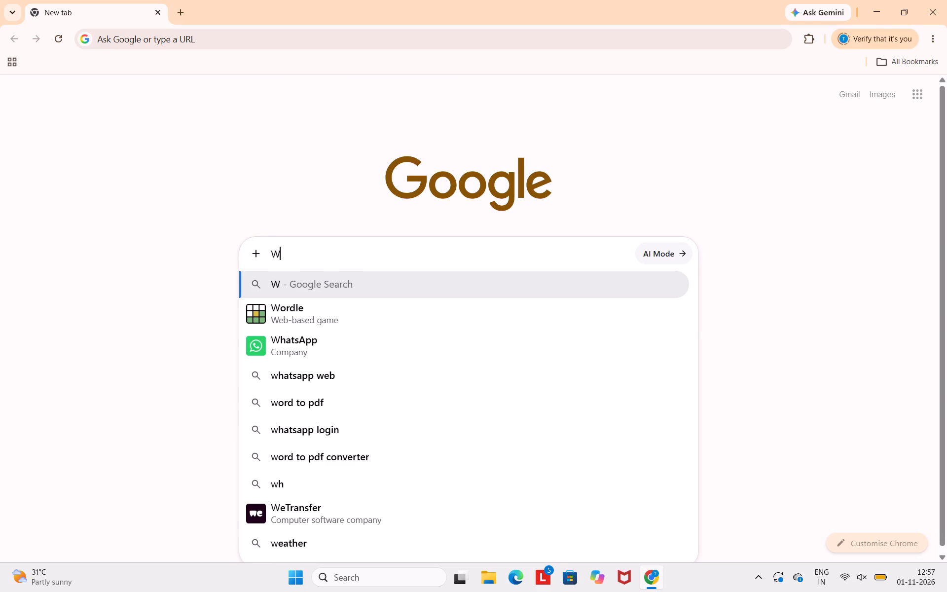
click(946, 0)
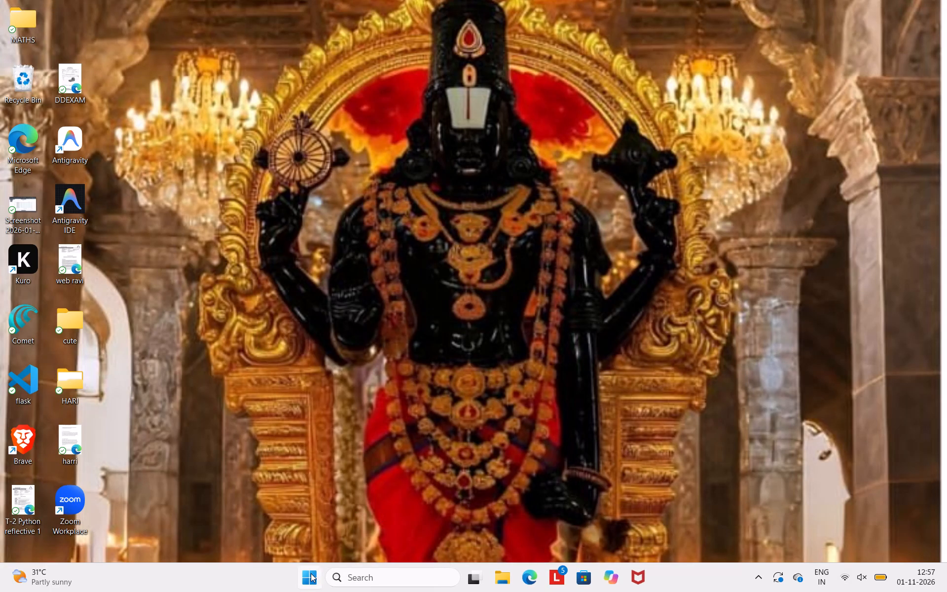
Find the WhatsApp app on the computer and pin it to the taskbar.
click(311, 573)
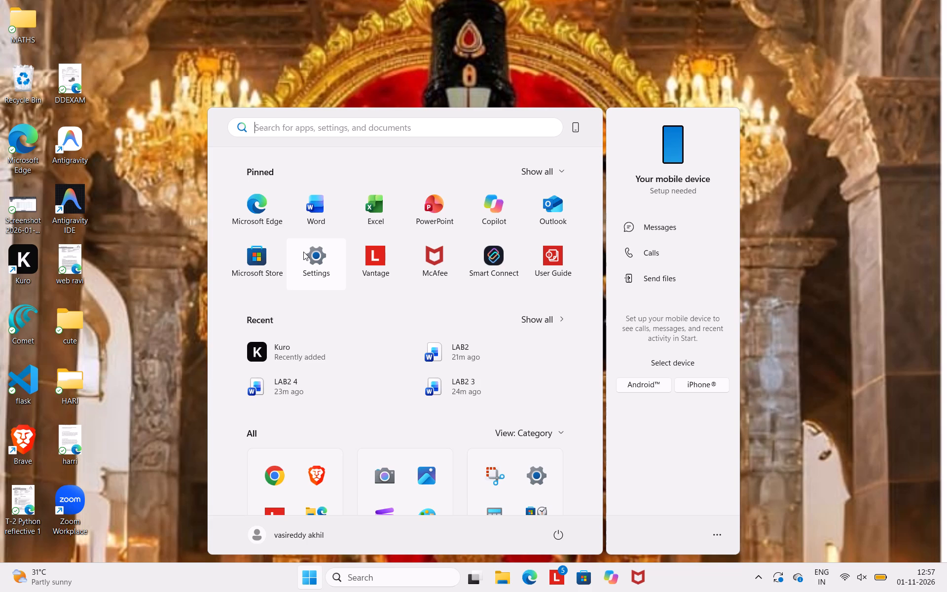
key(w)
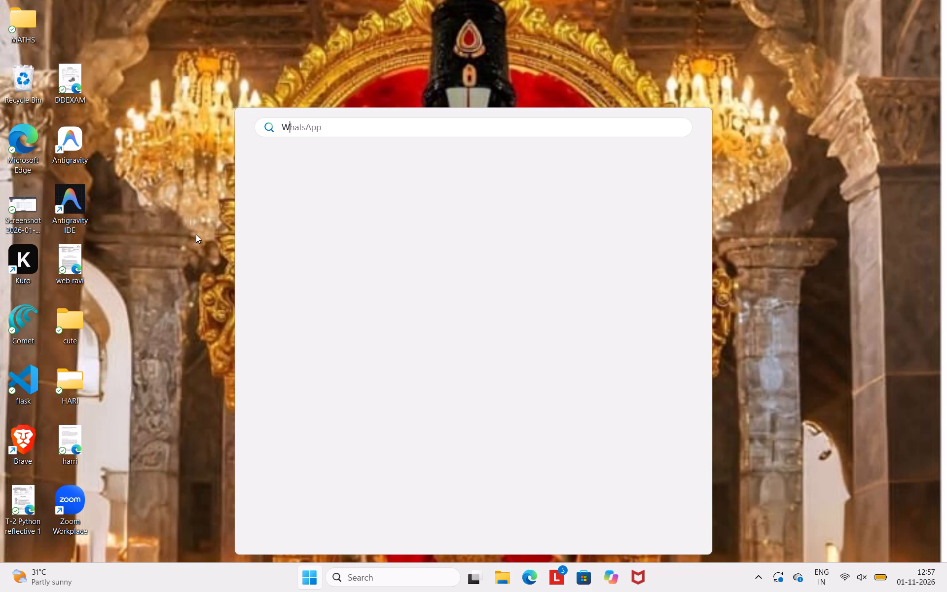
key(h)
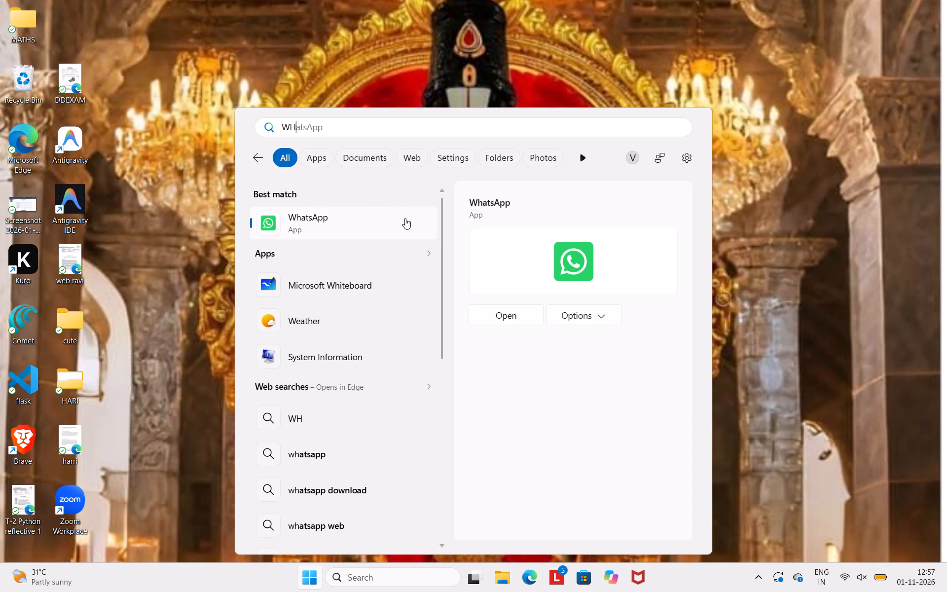
click(587, 326)
click(580, 316)
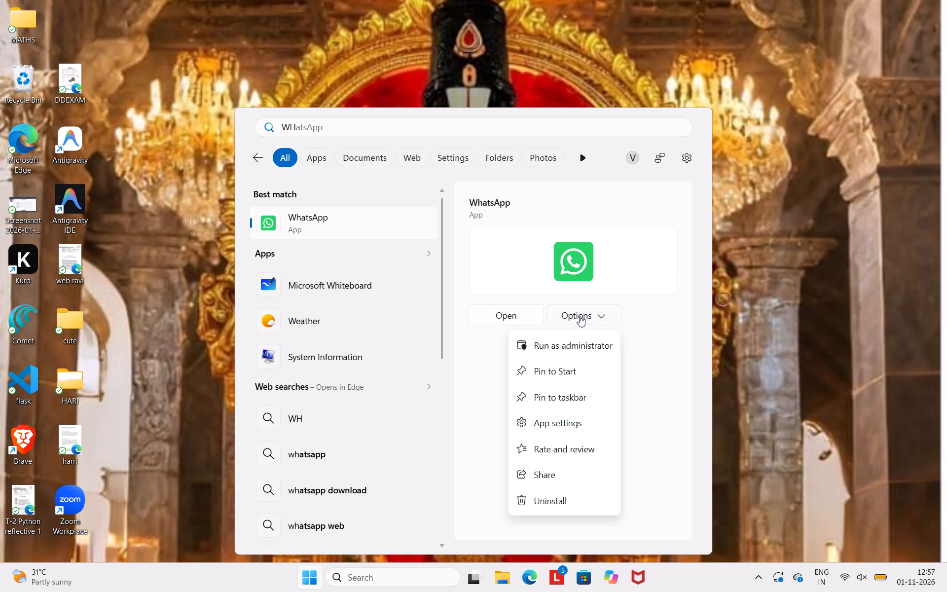
click(586, 388)
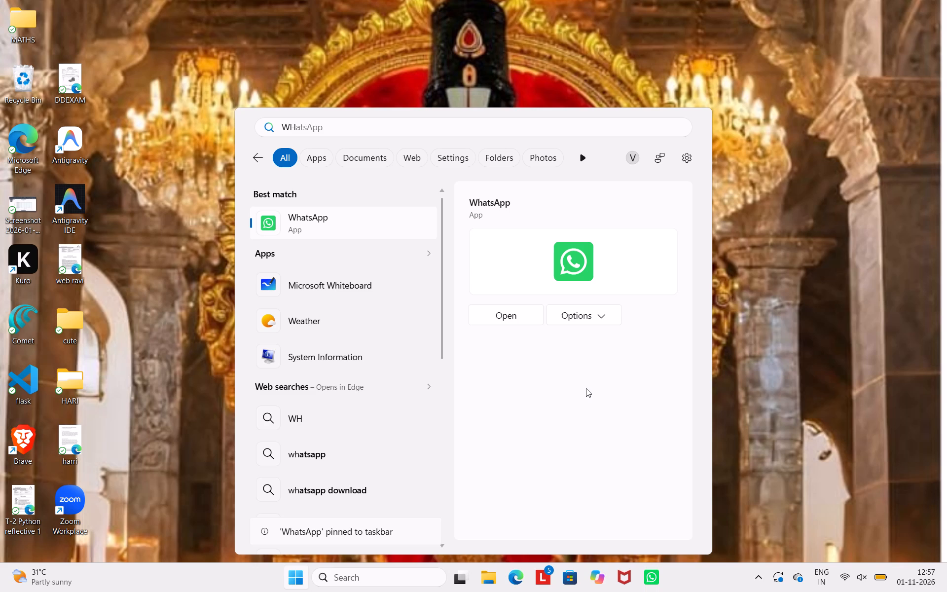
click(882, 364)
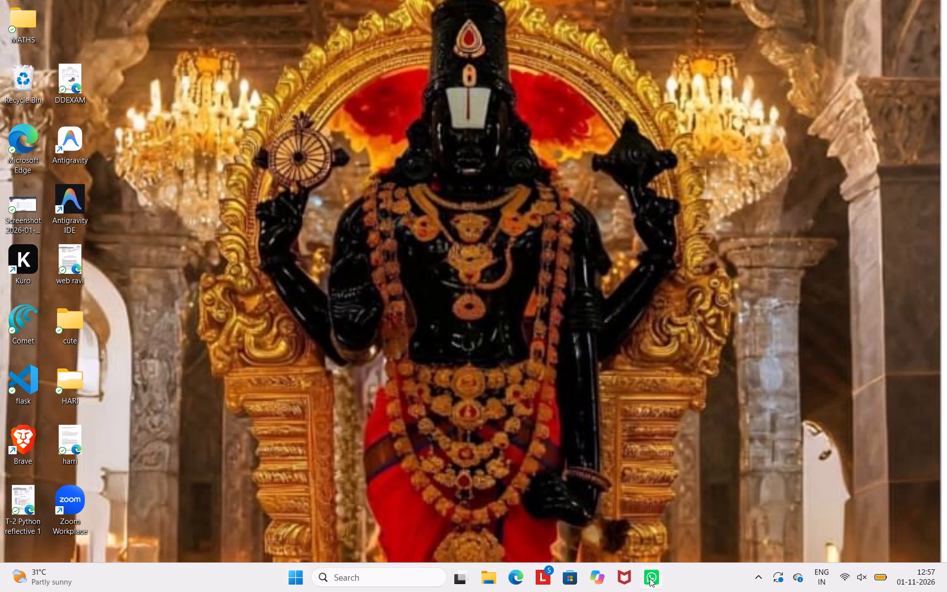
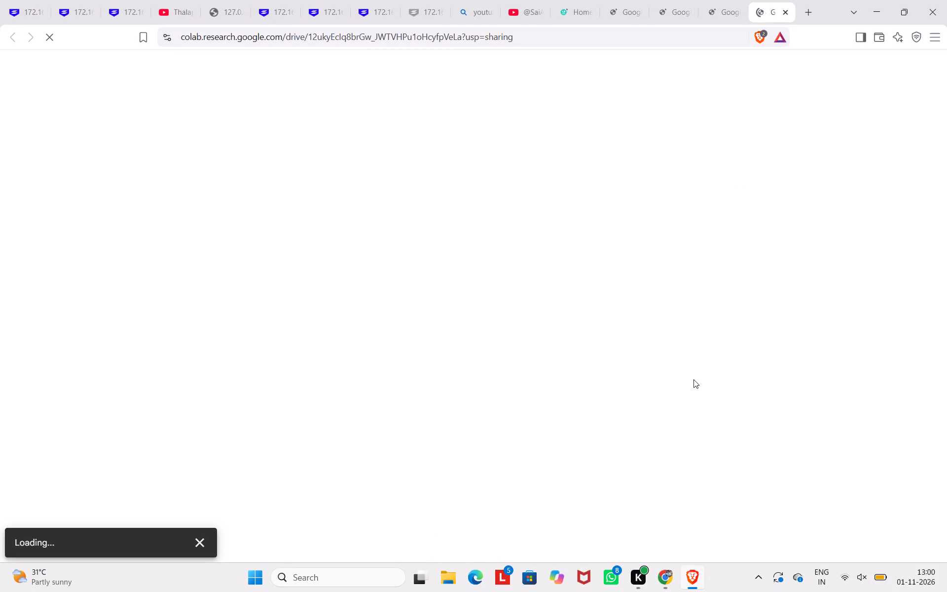
Close the Brave browser window that is loading the shared Colab notebook.
click(935, 4)
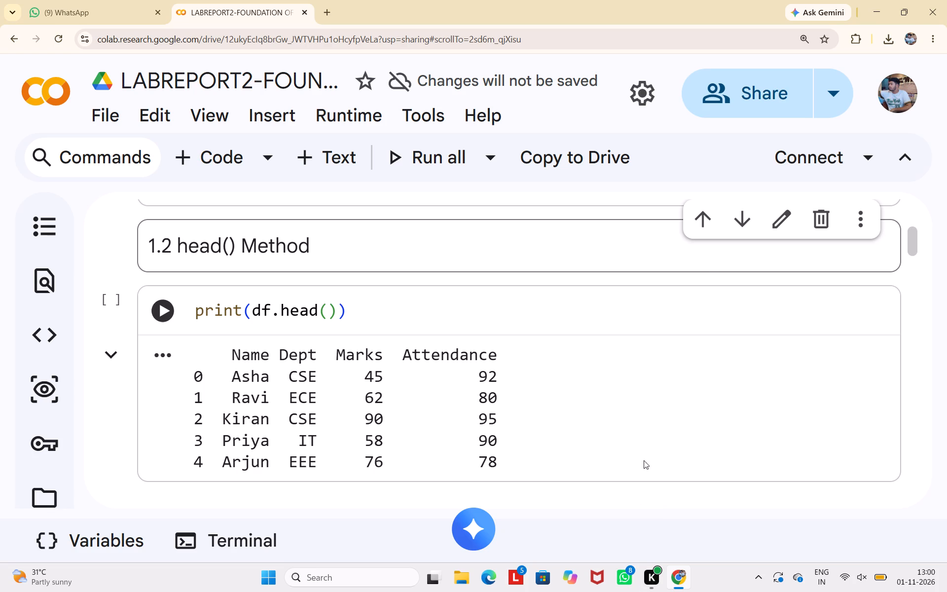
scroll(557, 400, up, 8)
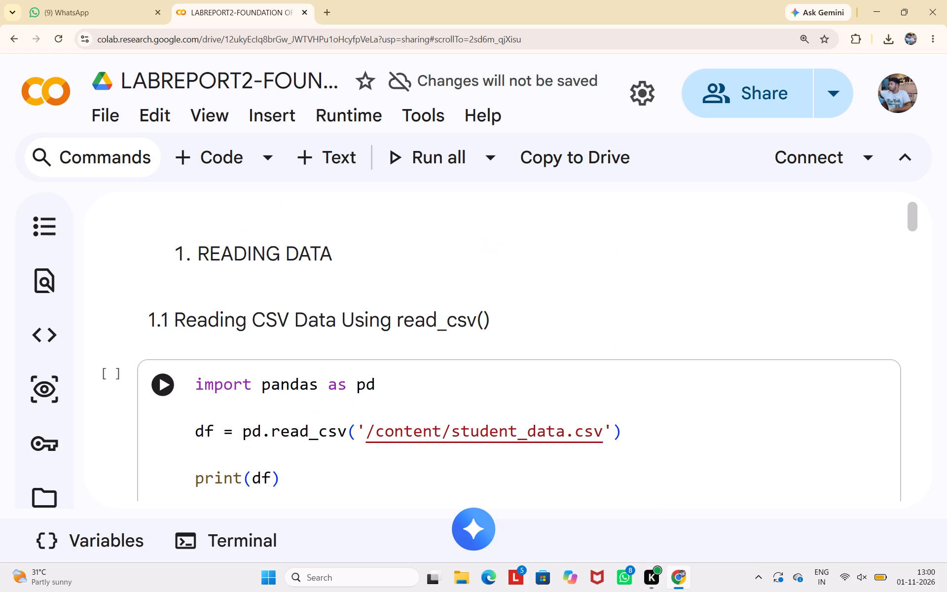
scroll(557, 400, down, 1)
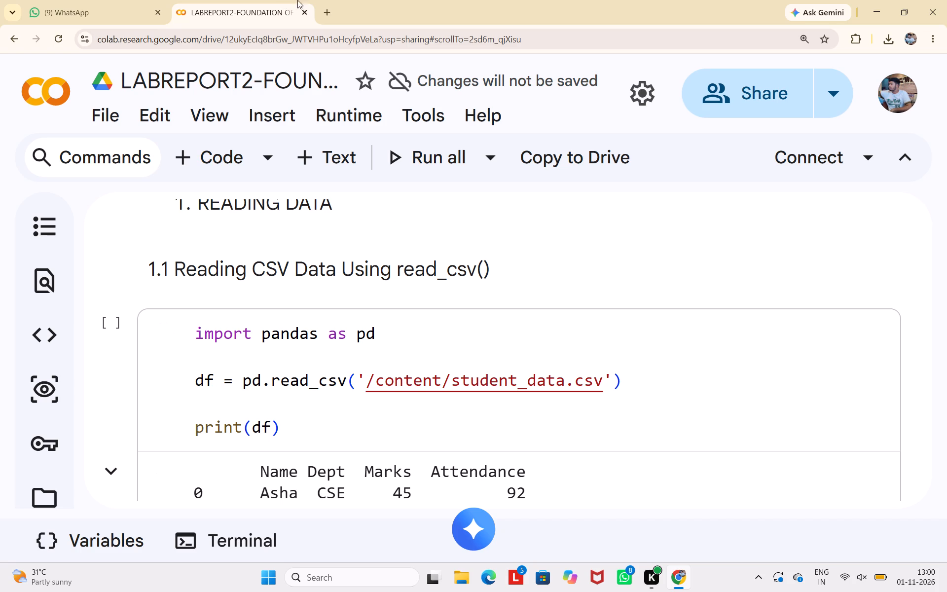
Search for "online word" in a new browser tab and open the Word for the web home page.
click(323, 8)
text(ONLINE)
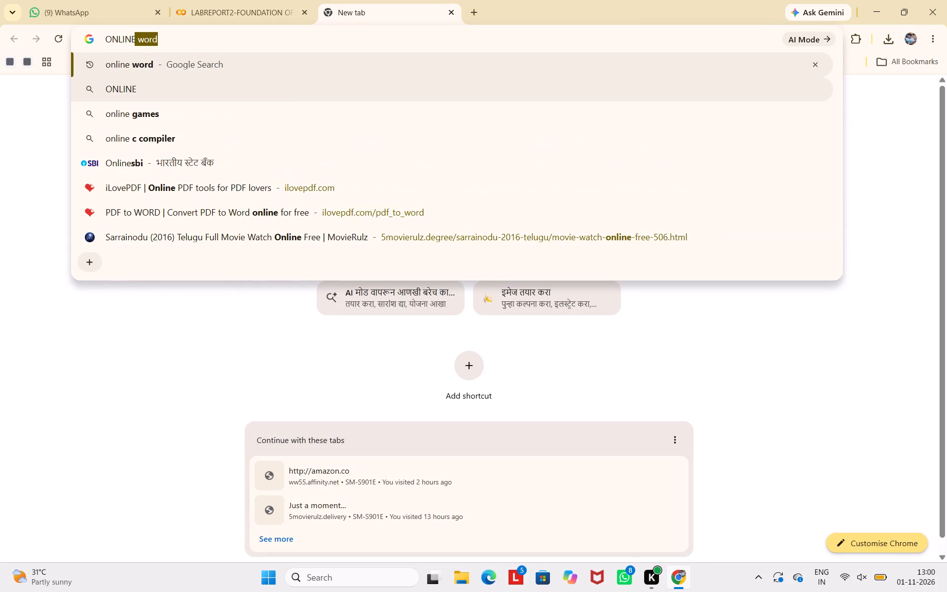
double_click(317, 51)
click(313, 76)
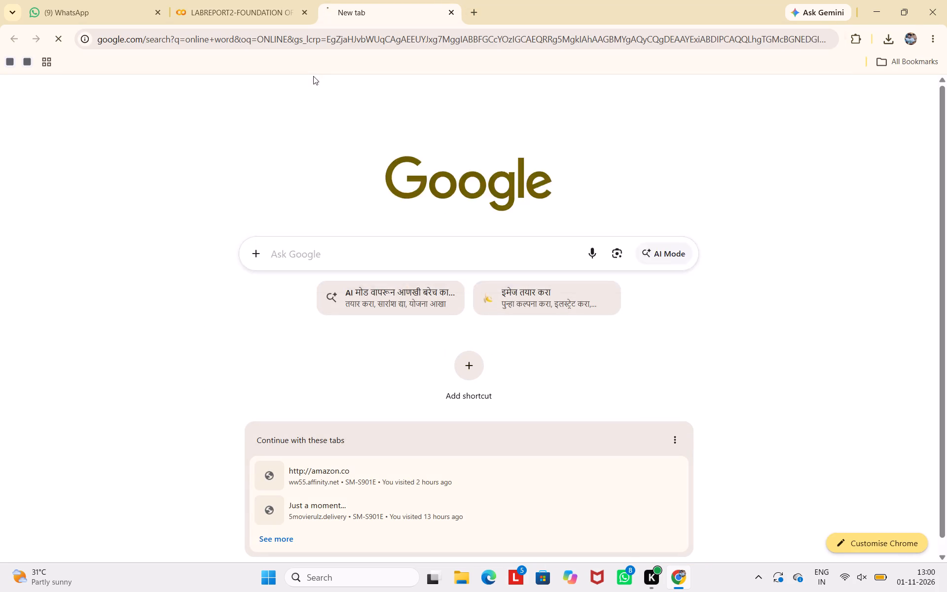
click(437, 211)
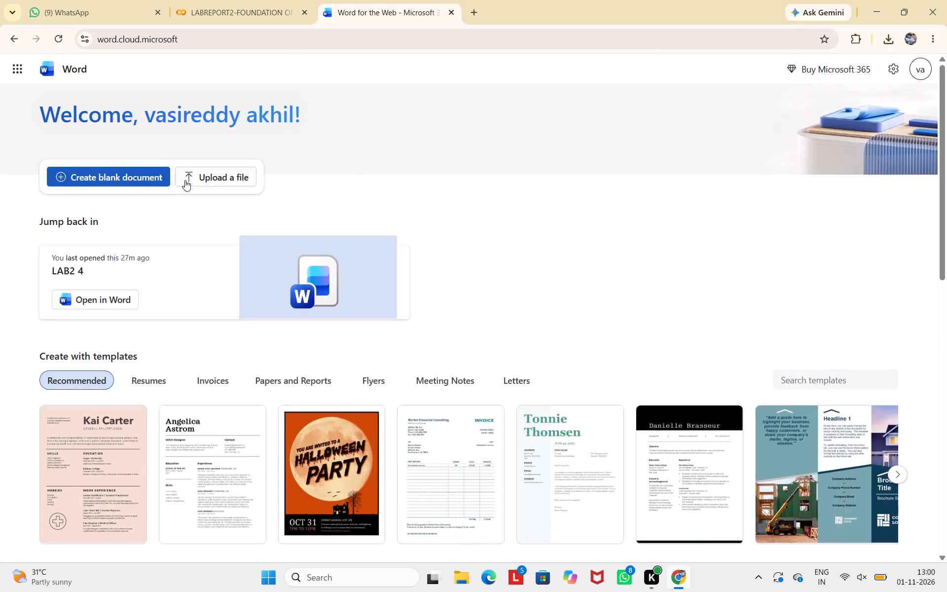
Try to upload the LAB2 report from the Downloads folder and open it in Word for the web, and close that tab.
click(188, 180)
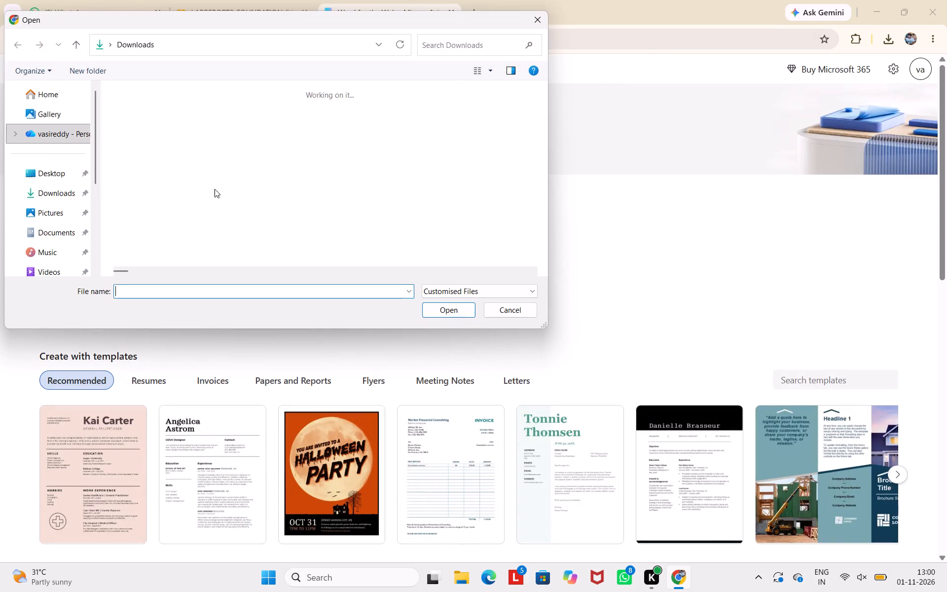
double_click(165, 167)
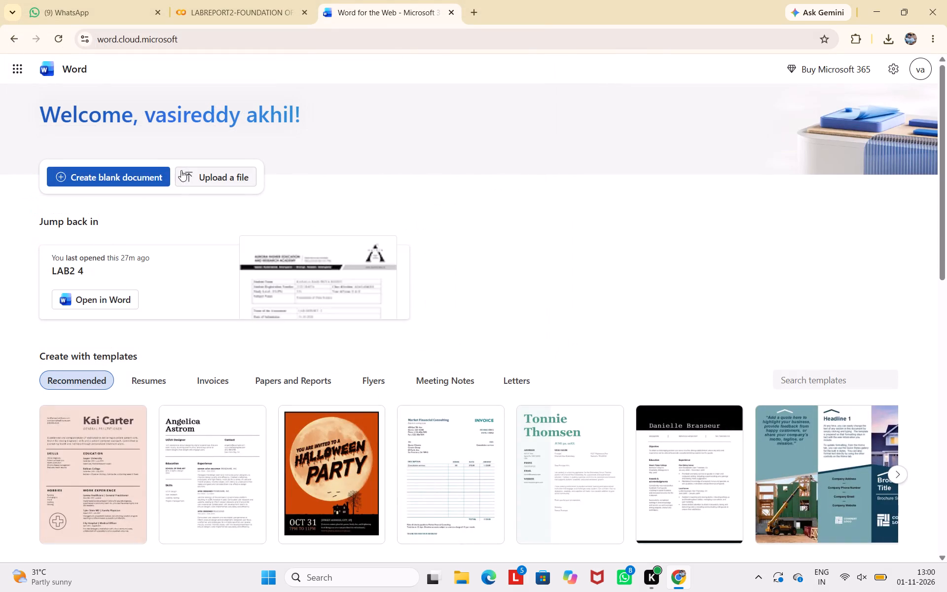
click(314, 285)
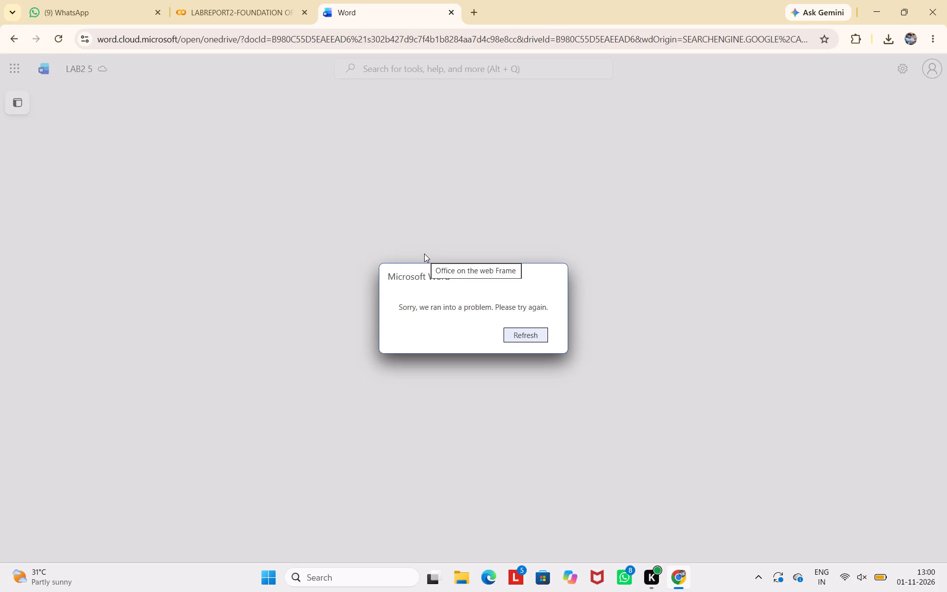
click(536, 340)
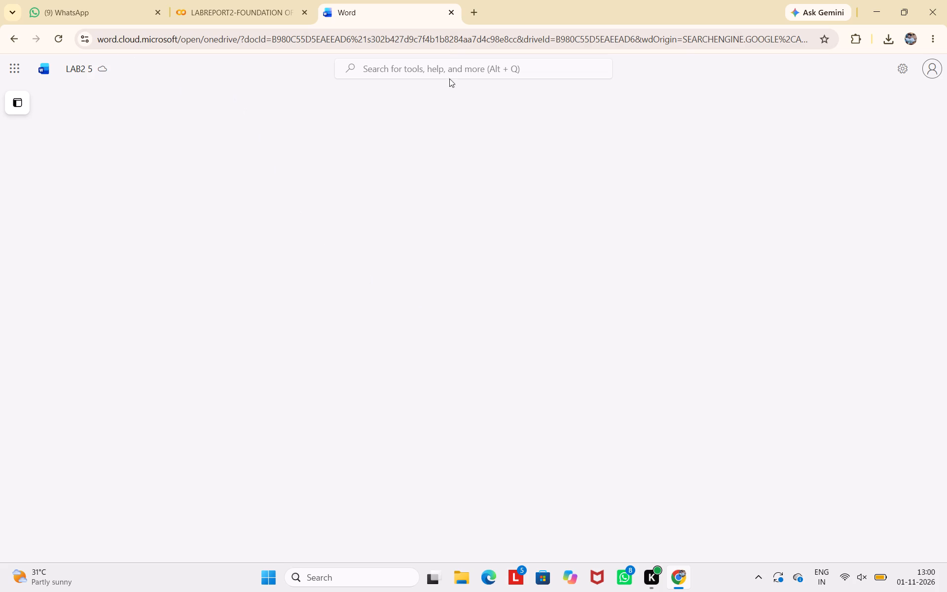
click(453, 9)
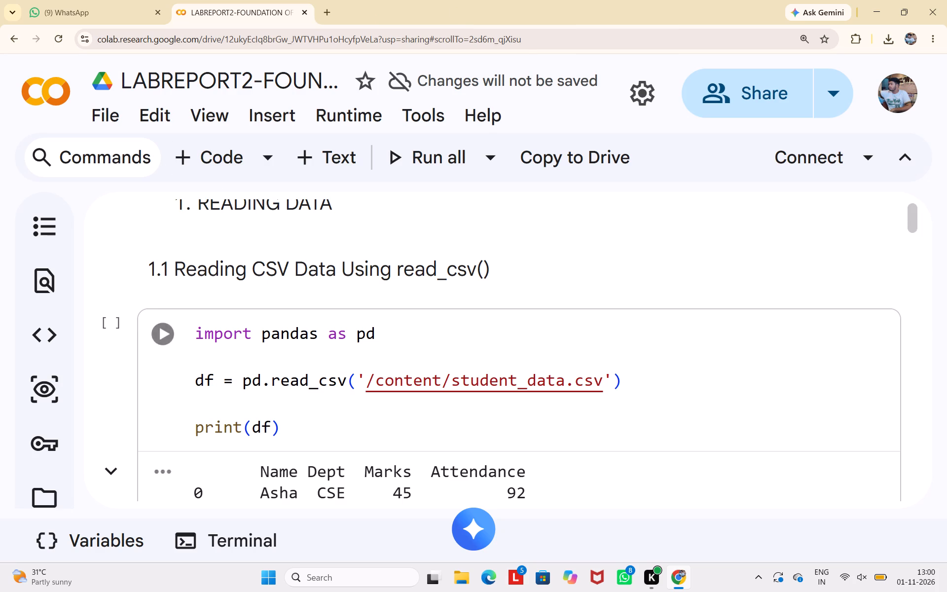
Reopen the Word for the web home page in a new browser tab through the earlier "online word" search.
click(334, 13)
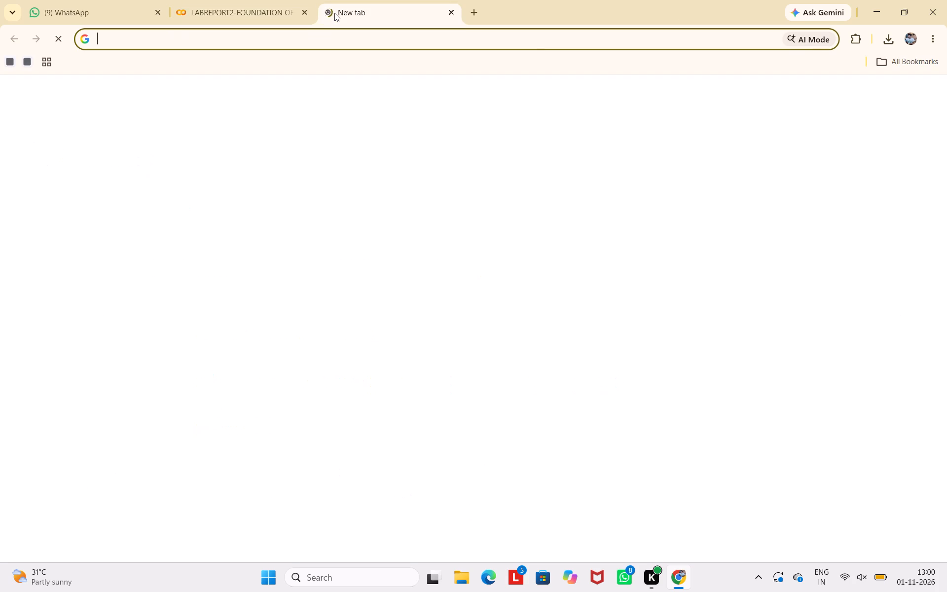
click(301, 259)
click(311, 297)
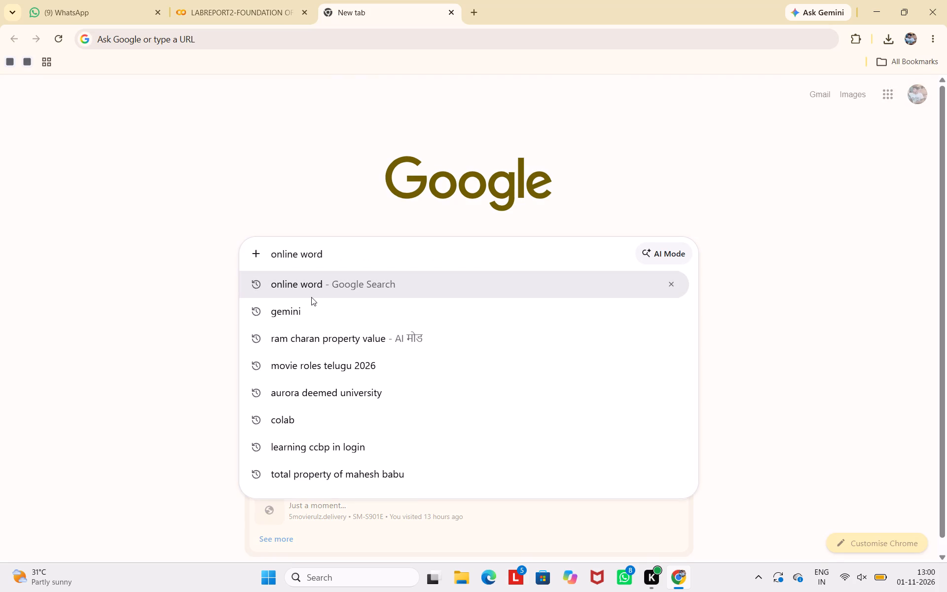
click(254, 204)
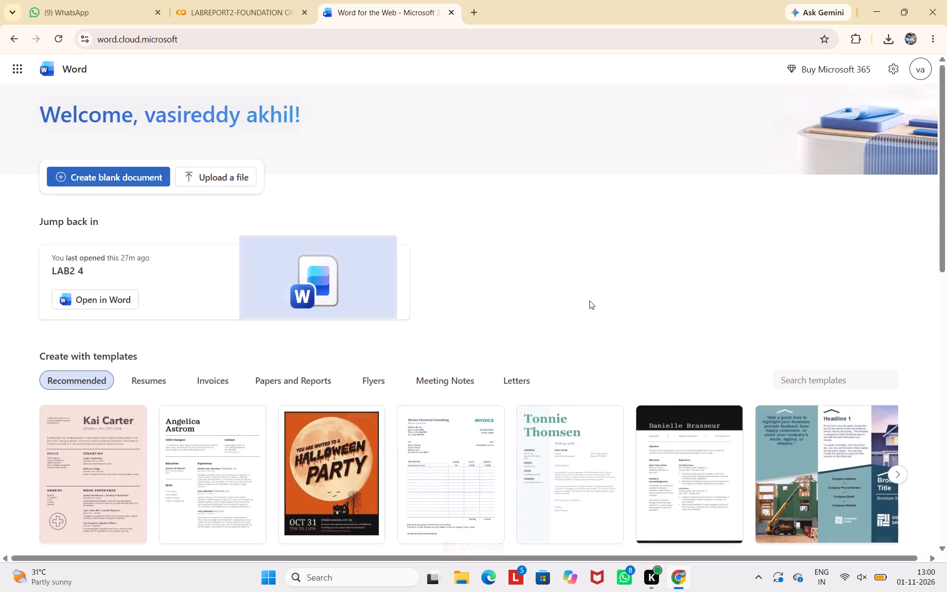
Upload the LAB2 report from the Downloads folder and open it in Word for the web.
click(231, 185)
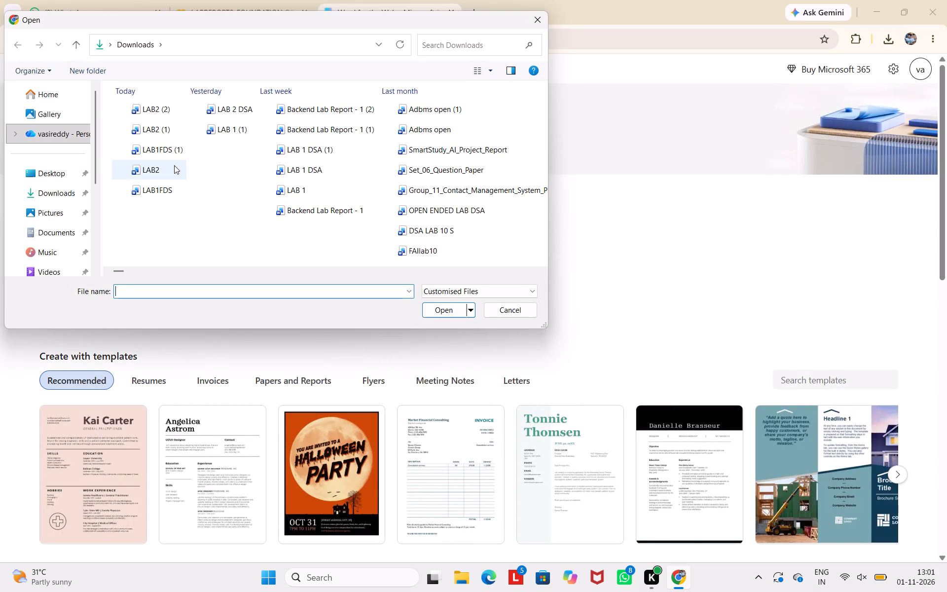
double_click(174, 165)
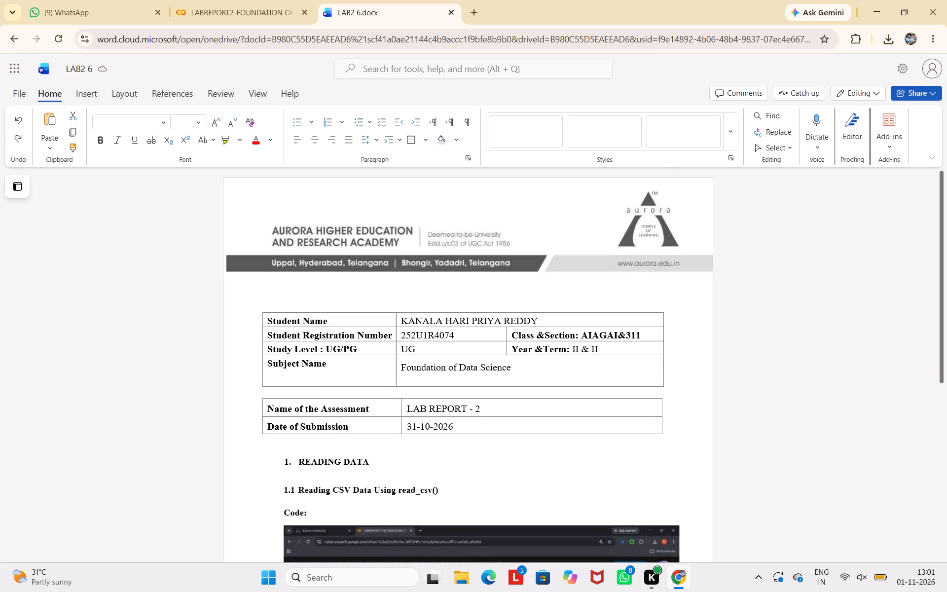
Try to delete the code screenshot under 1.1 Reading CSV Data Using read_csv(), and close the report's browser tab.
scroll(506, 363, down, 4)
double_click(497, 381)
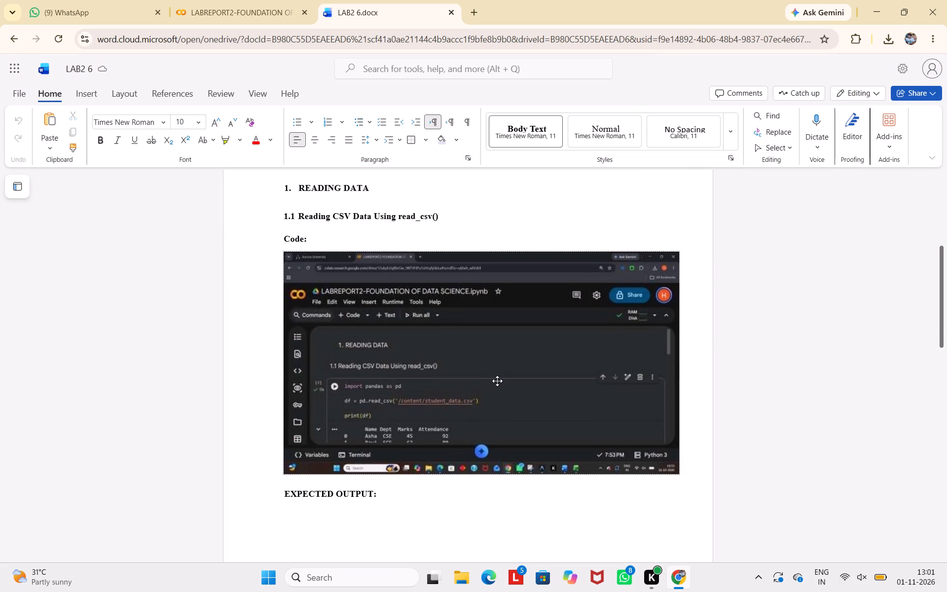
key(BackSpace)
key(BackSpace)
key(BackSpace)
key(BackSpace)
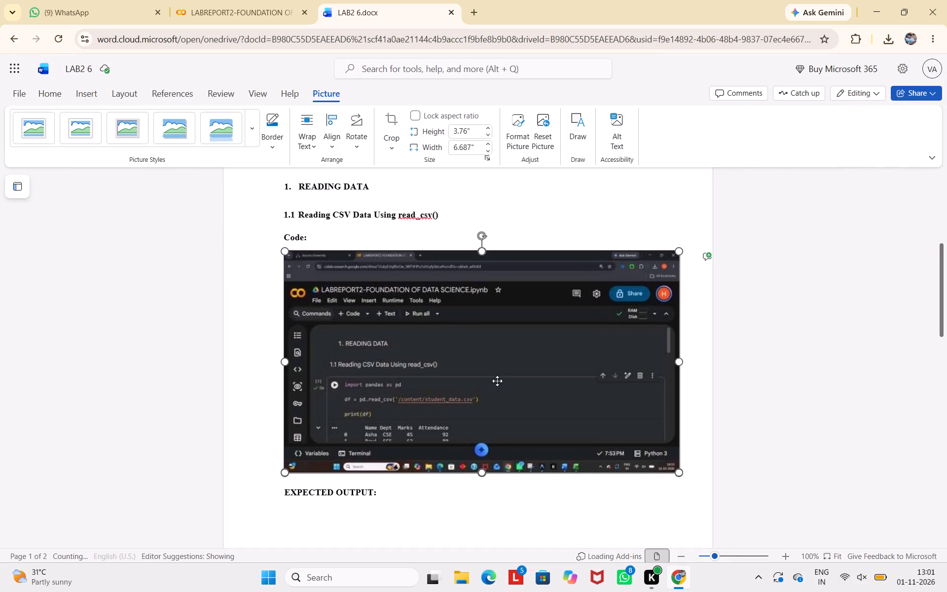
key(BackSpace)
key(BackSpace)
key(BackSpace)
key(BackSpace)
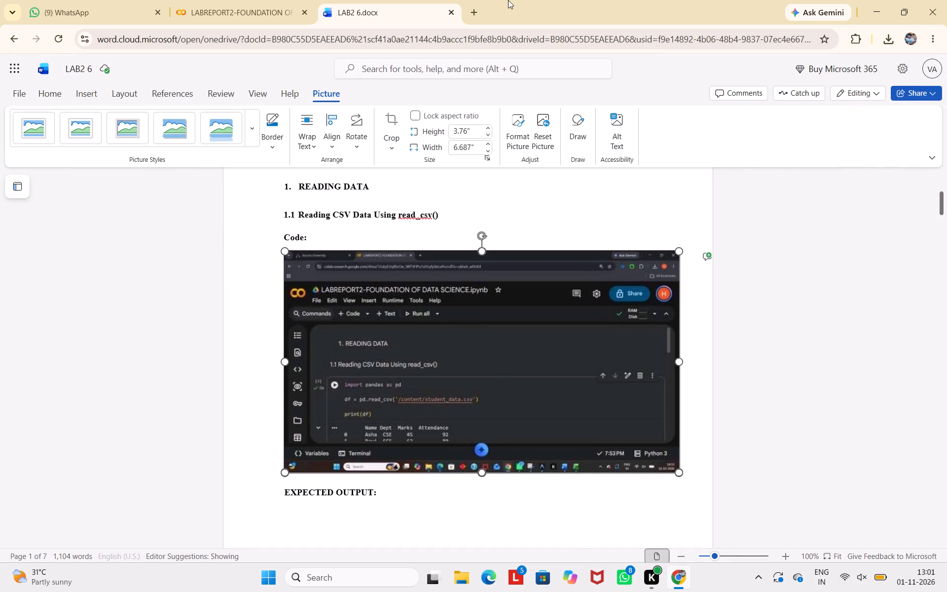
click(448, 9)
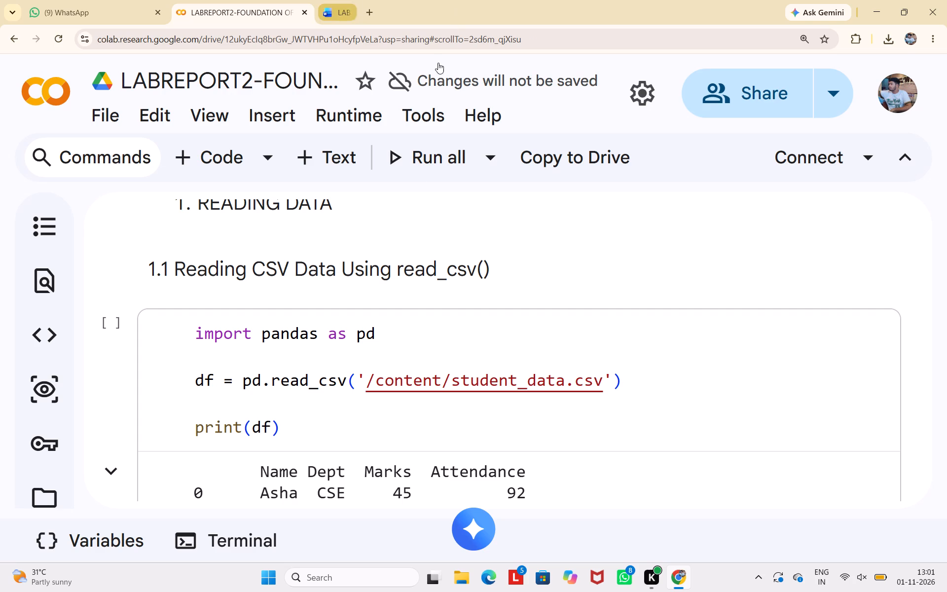
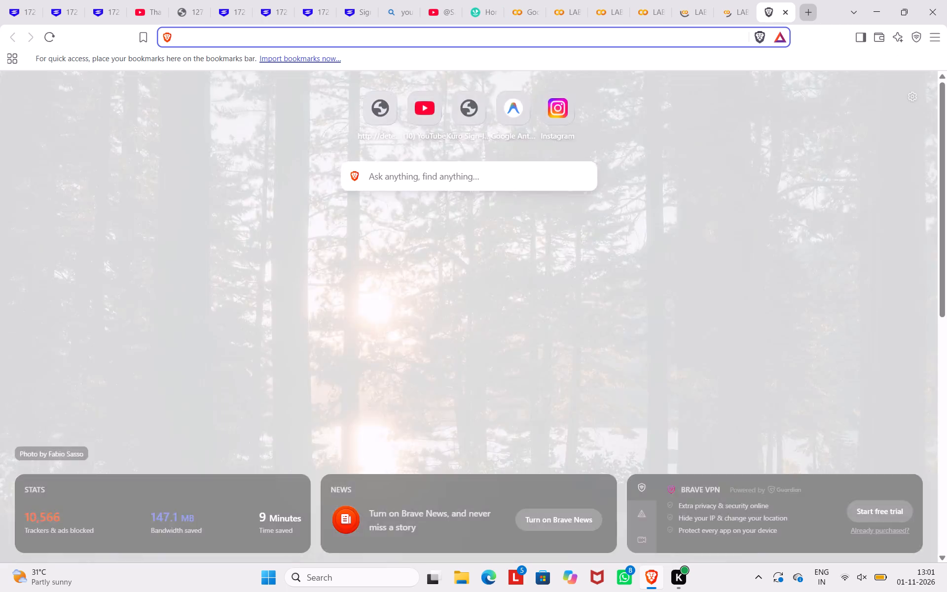
Open a blank browser tab ready for entering a web address or search.
click(595, 38)
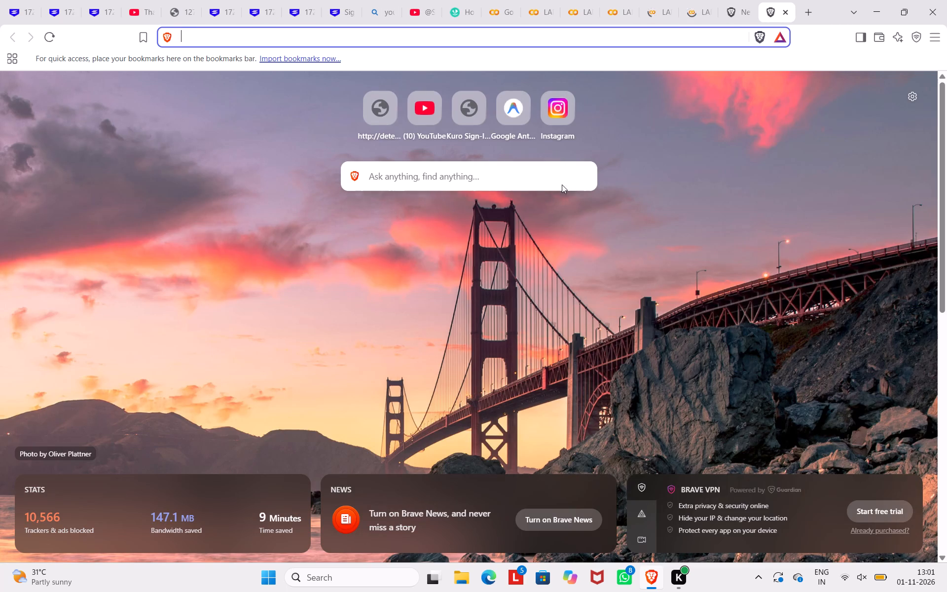
Search the web for "online word" and open the Microsoft Word for the Web result from word.cloud.microsoft.
drag(559, 191, 531, 179)
click(531, 179)
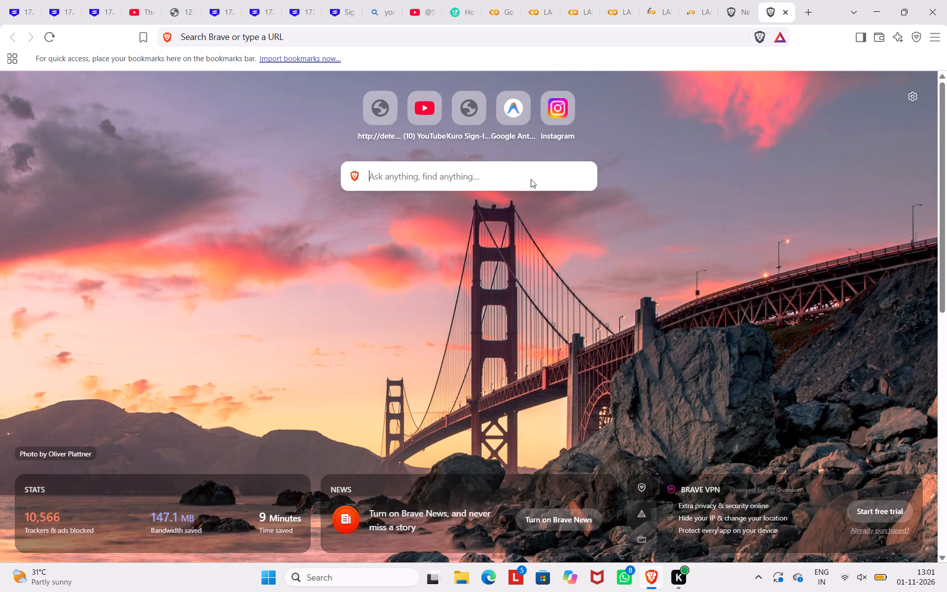
text(ON)
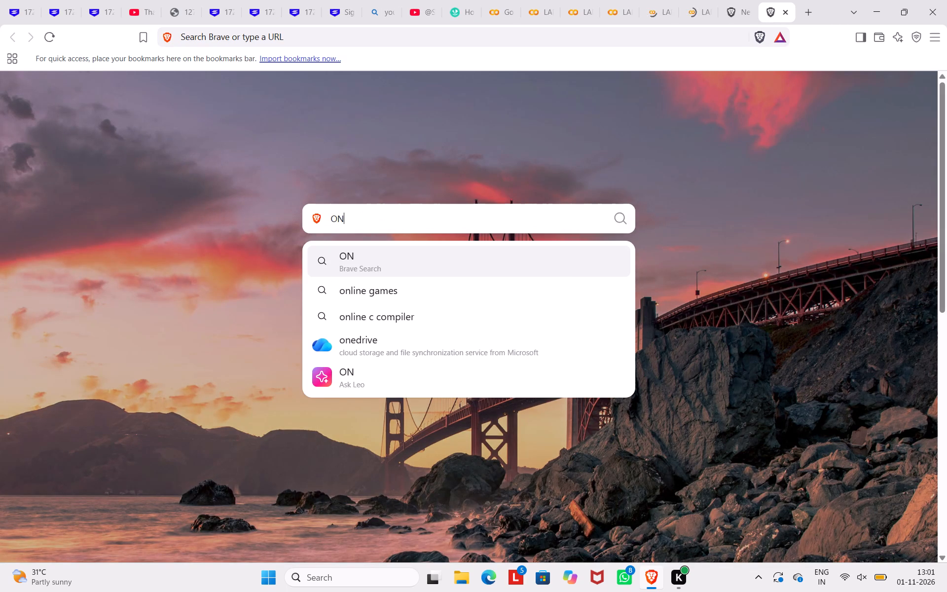
text(LIN)
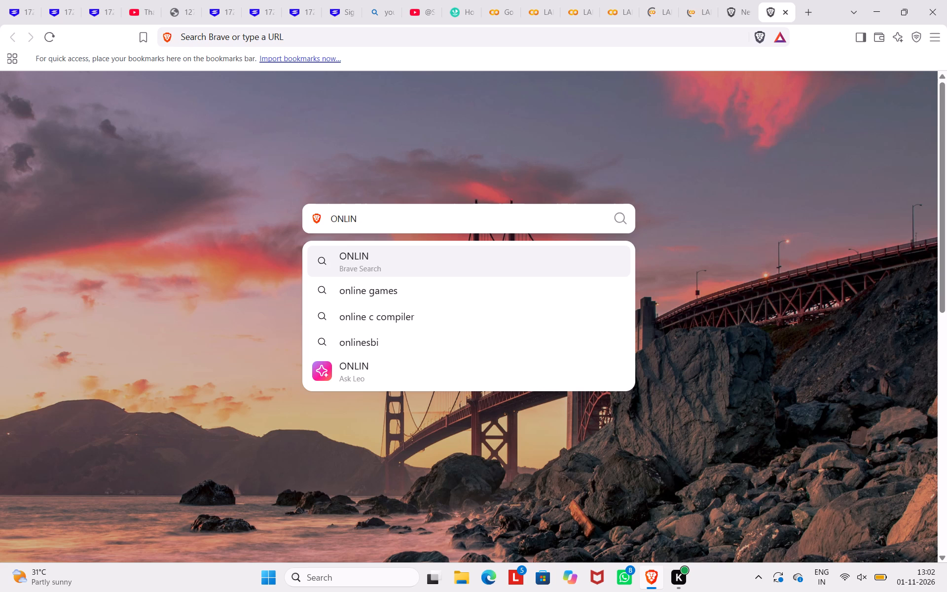
text(E)
key(space)
key(w)
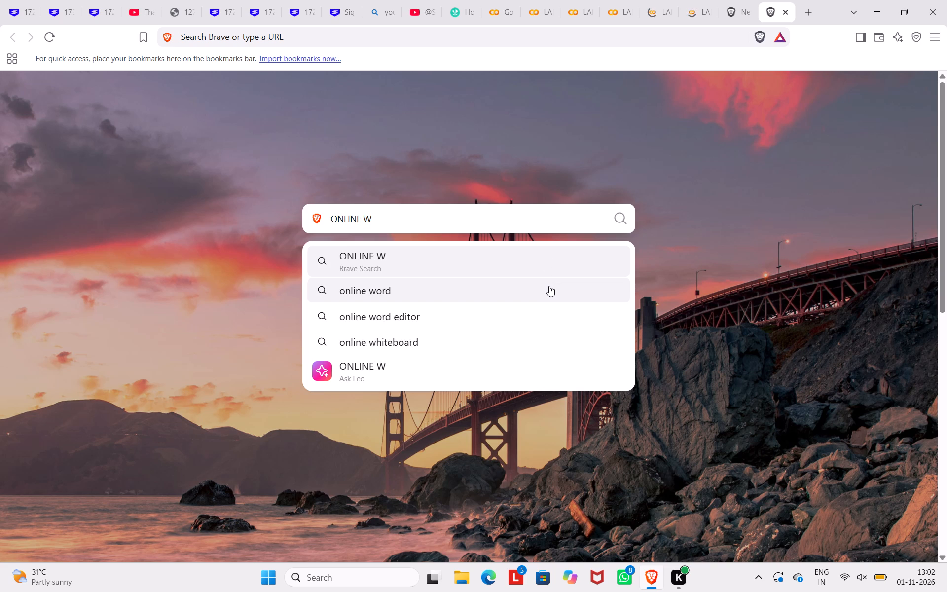
double_click(549, 286)
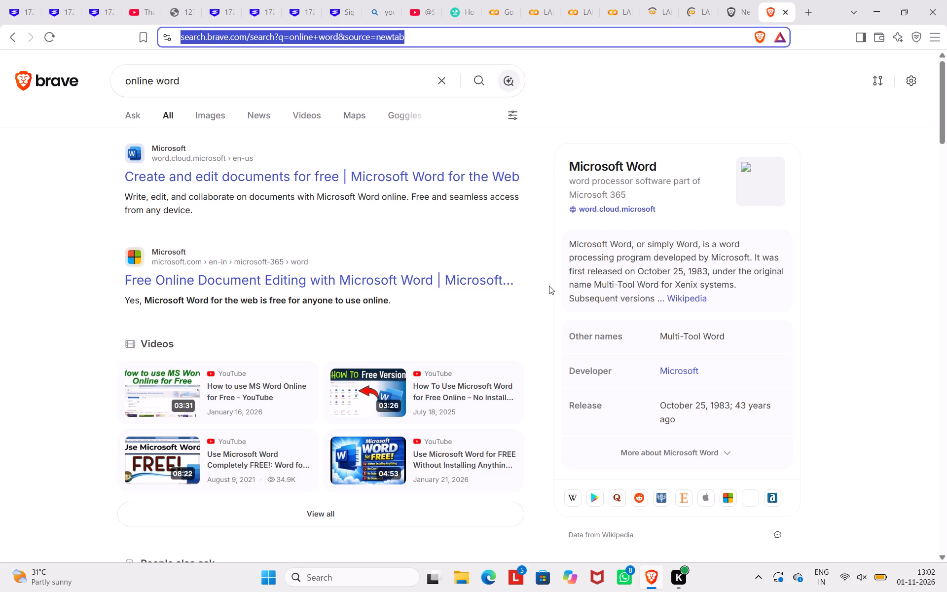
double_click(442, 168)
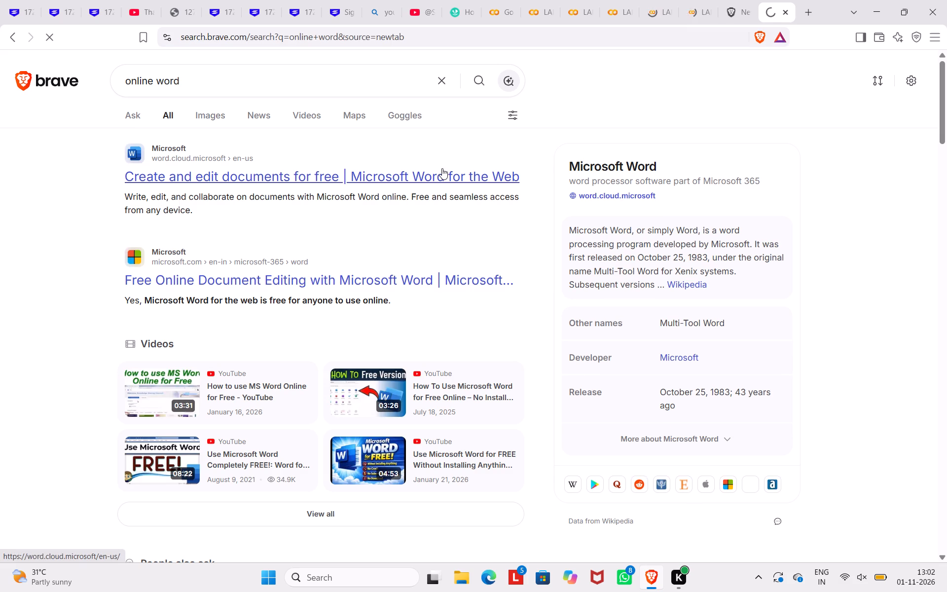
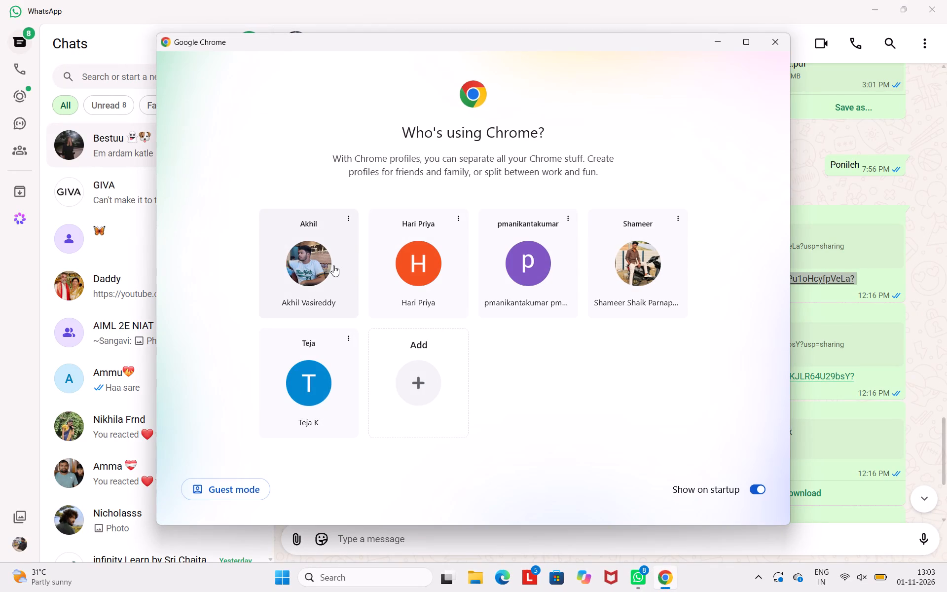
click(439, 265)
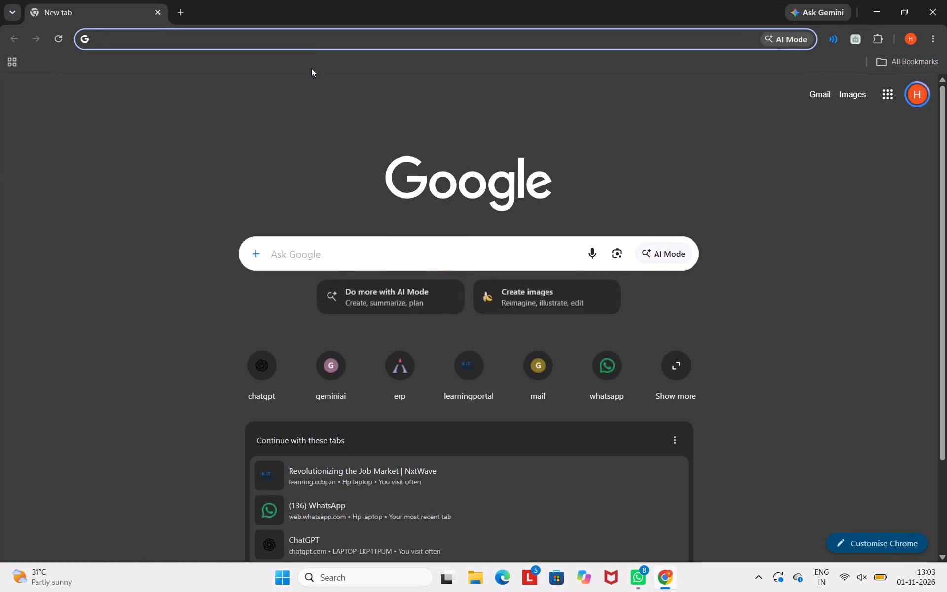
key(ctrl+v)
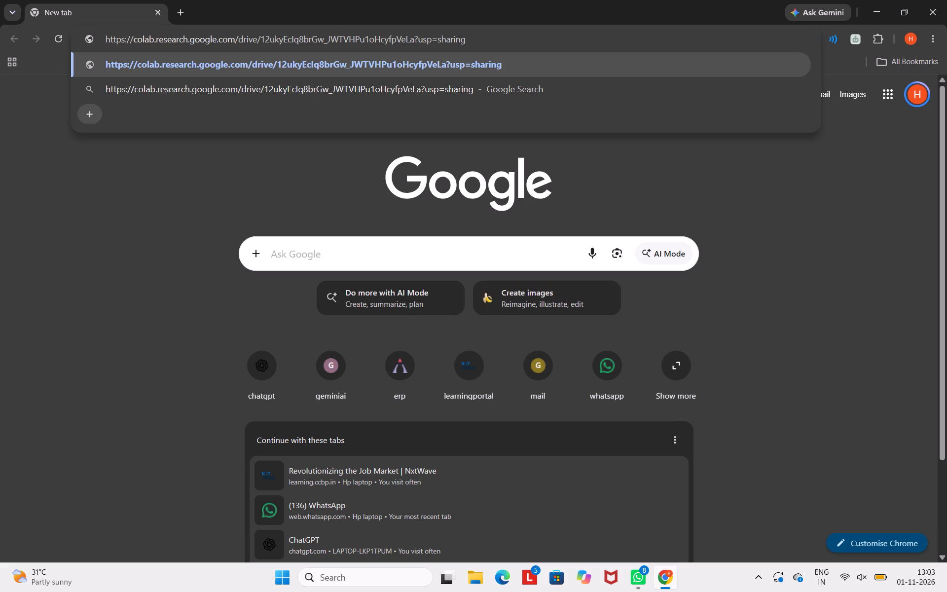
key(Return)
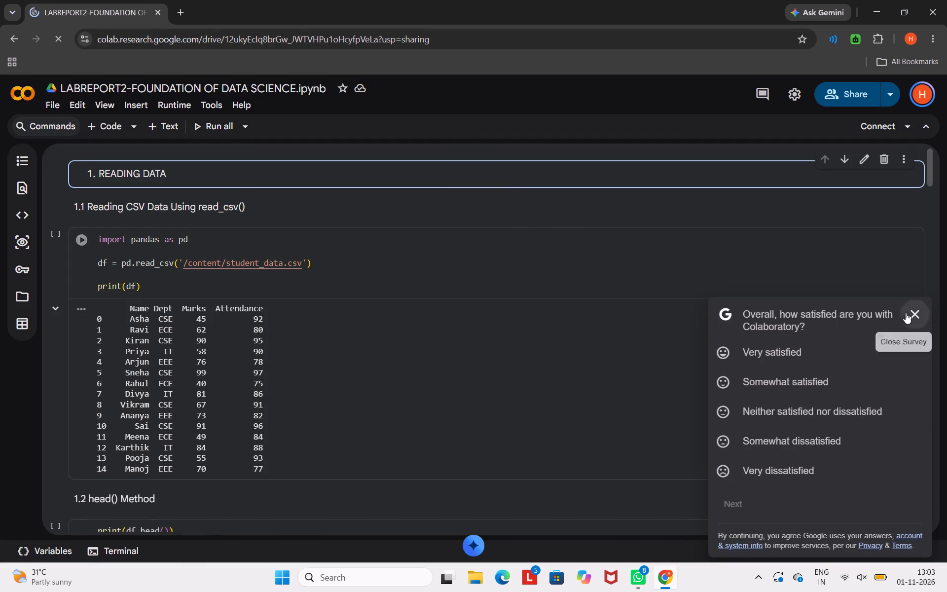
Dismiss the Colab survey, search the web for "online word" in a new tab and open the Microsoft Word for the Web result.
click(926, 322)
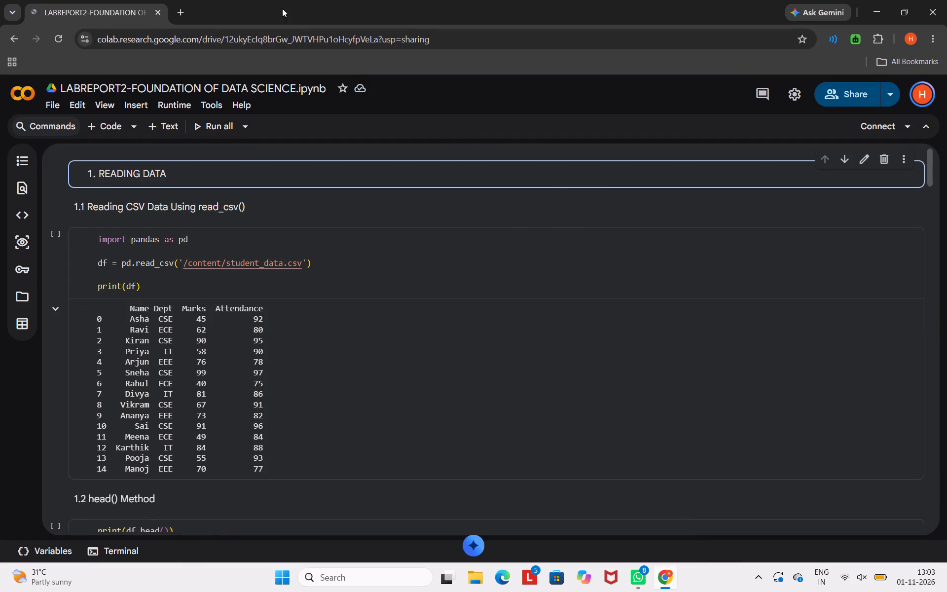
click(186, 14)
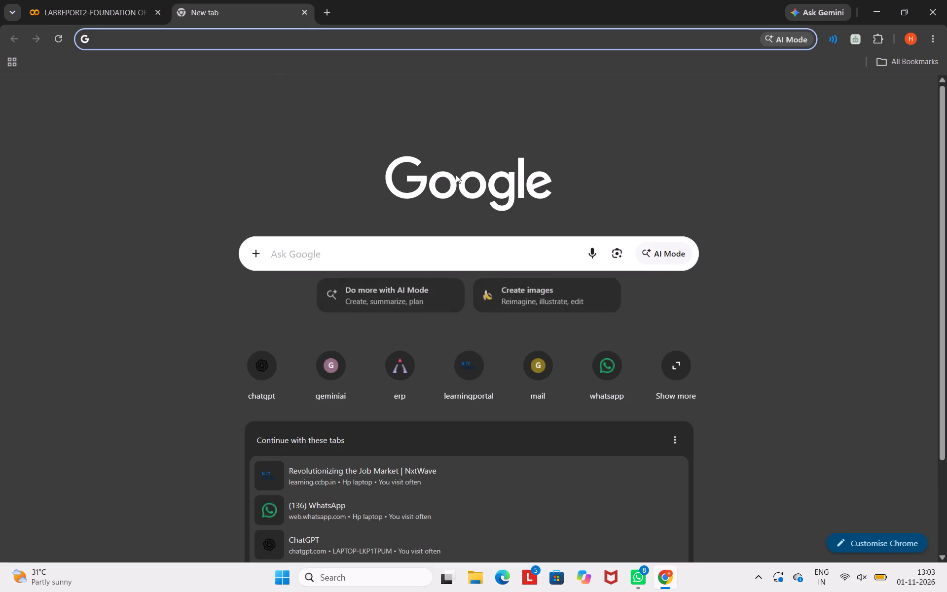
text(ONLI)
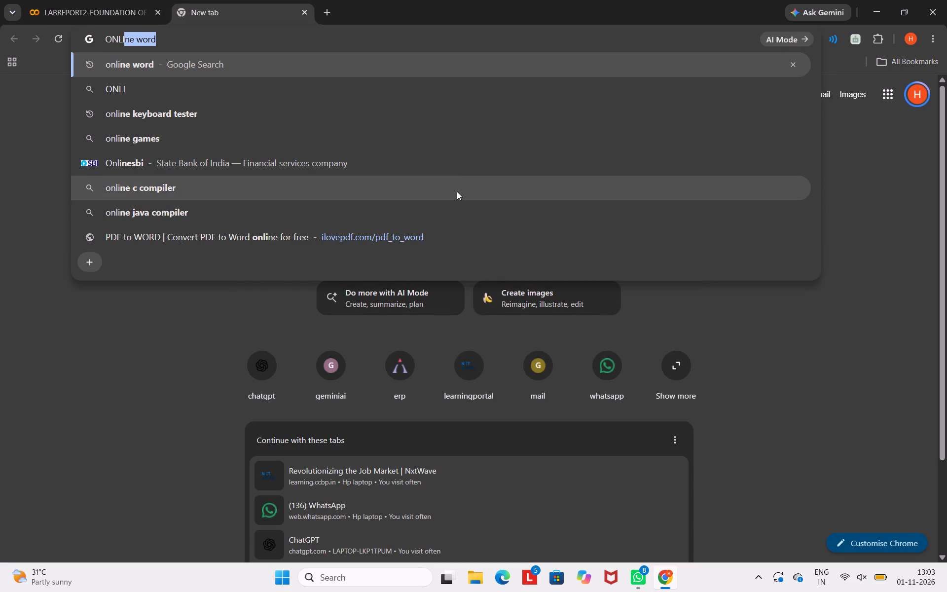
double_click(436, 70)
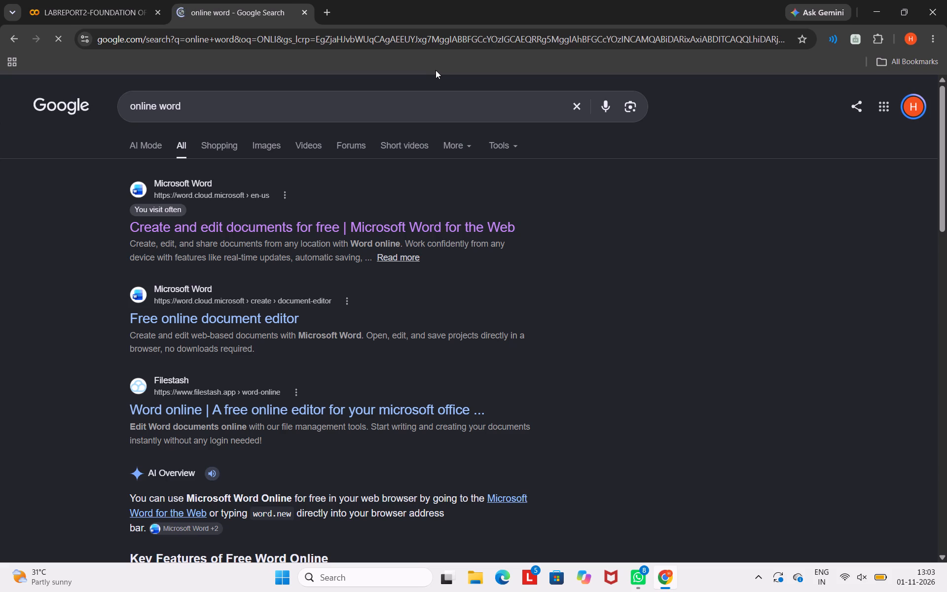
drag(331, 215, 321, 241)
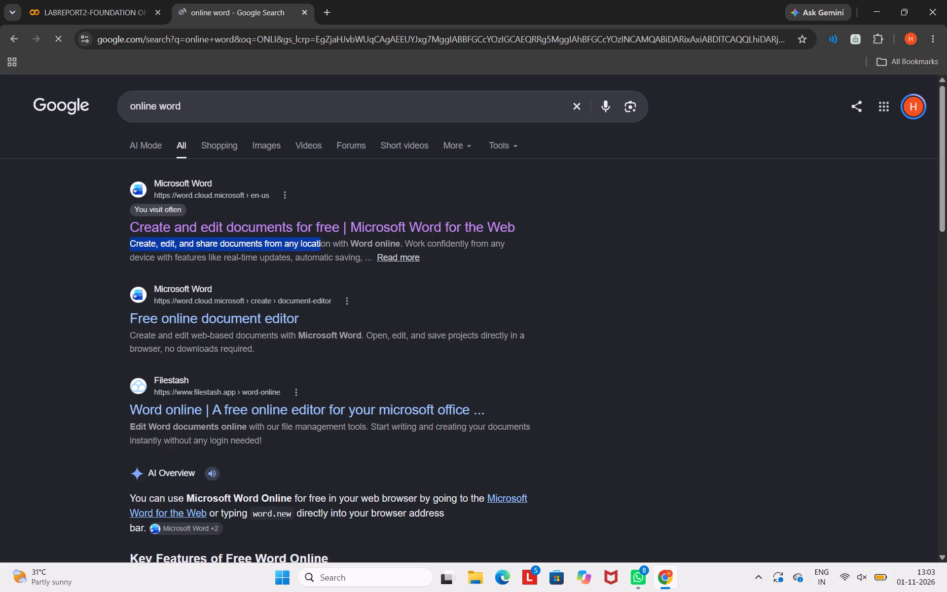
drag(321, 241, 332, 221)
click(332, 221)
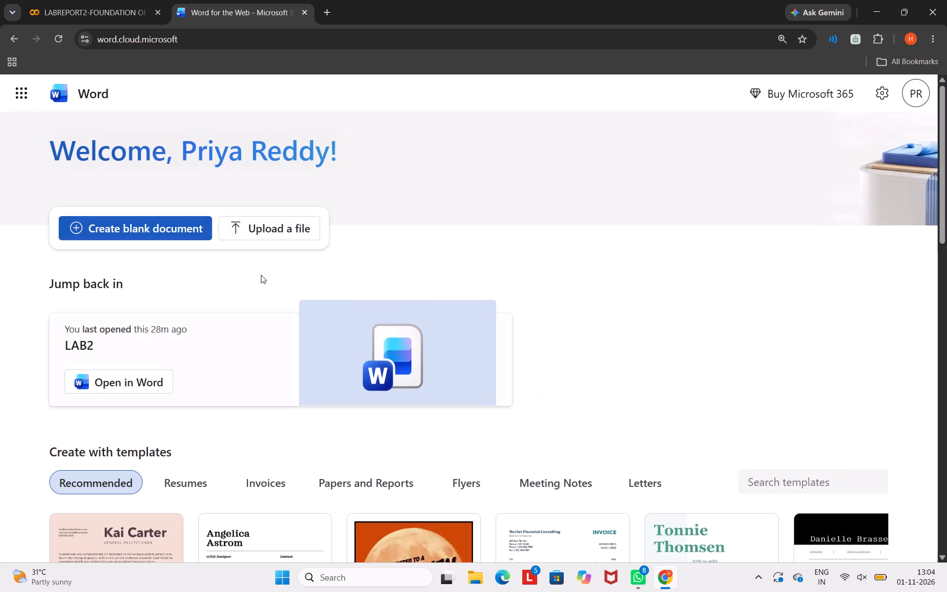
Upload the LAB2 report file from the computer to Word and go to section 1.1 Reading CSV Data Using read_csv().
click(271, 234)
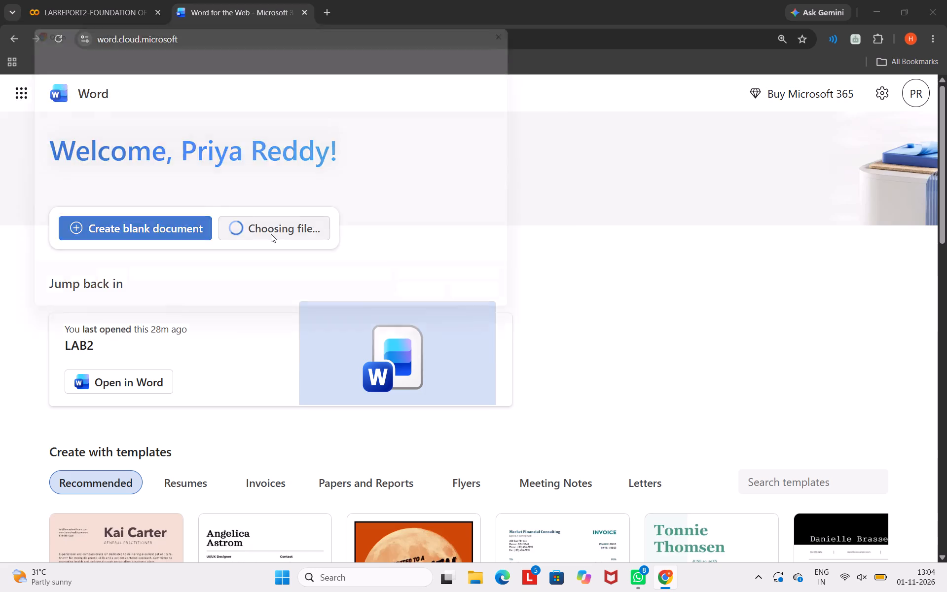
double_click(181, 168)
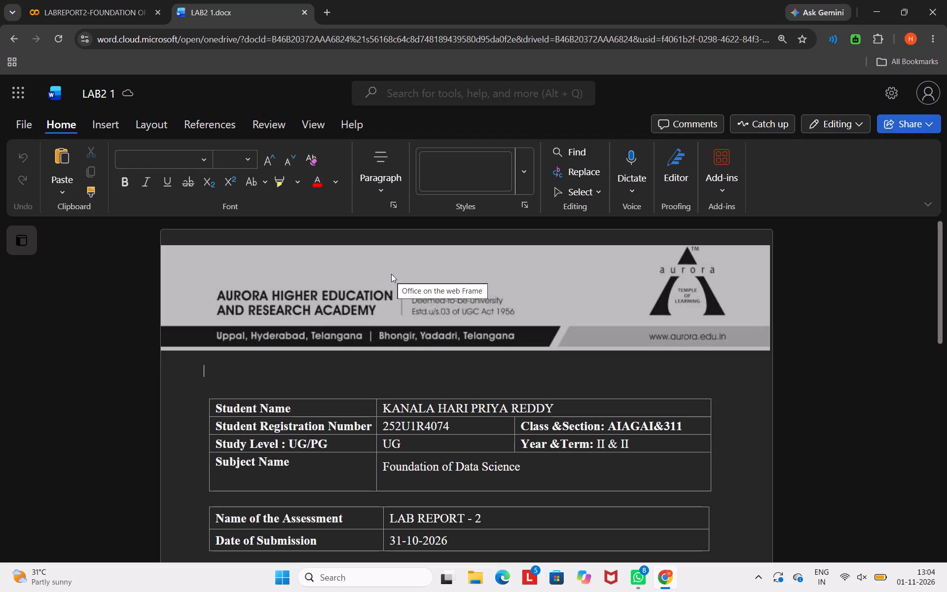
scroll(505, 432, down, 4)
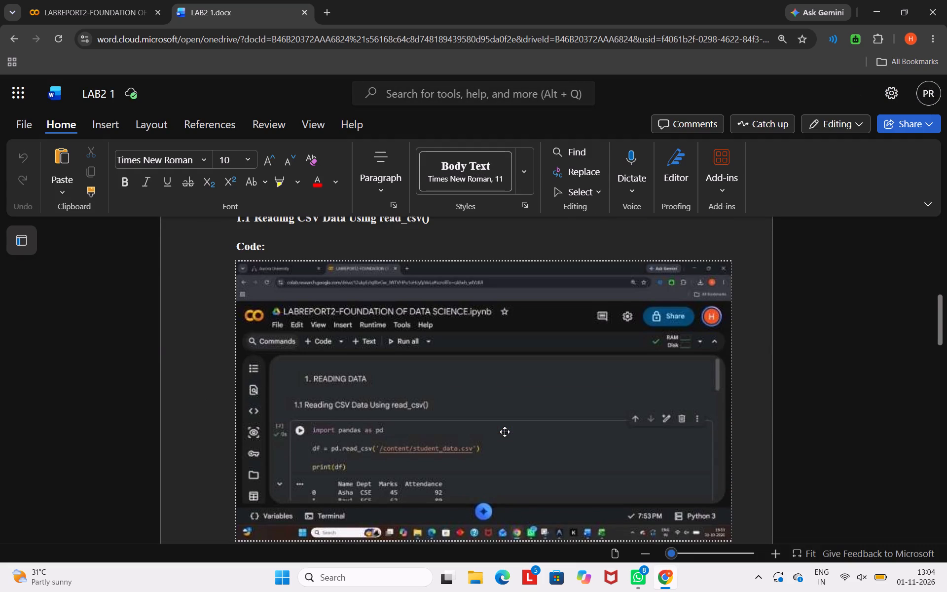
scroll(505, 432, up, 1)
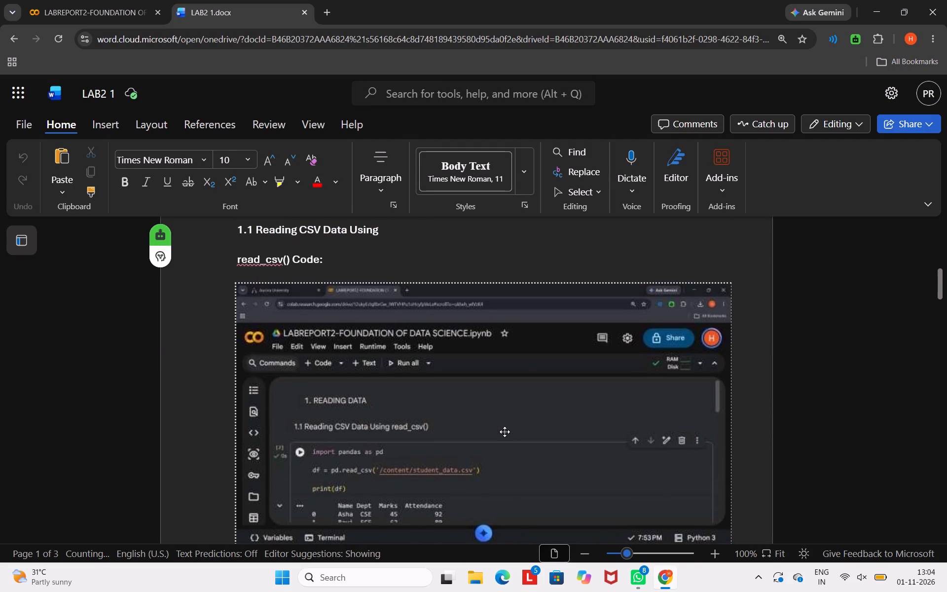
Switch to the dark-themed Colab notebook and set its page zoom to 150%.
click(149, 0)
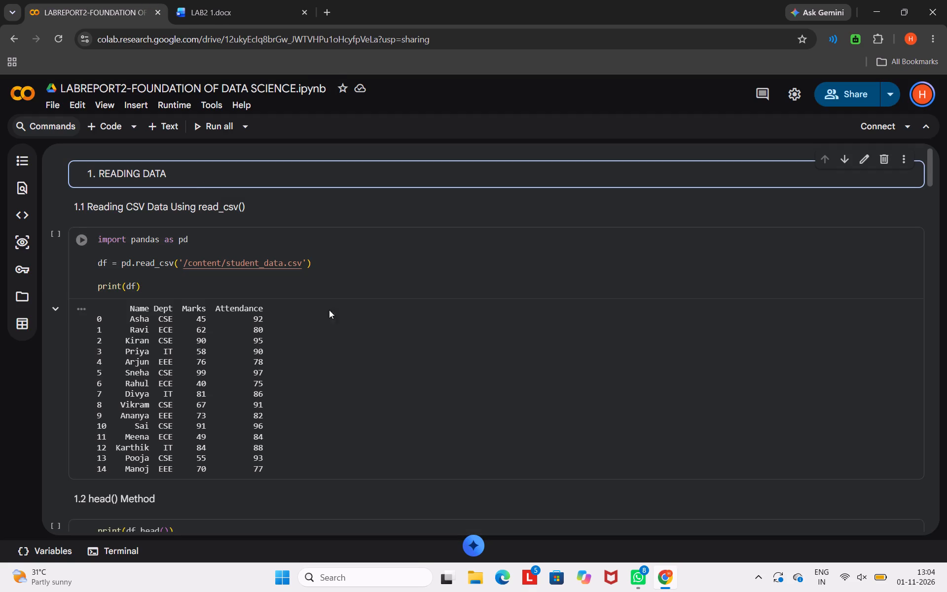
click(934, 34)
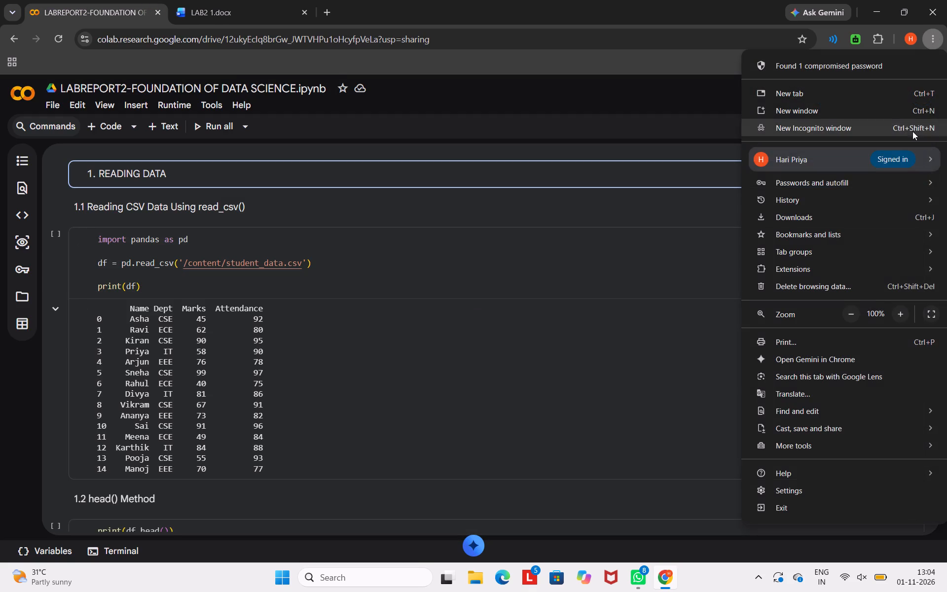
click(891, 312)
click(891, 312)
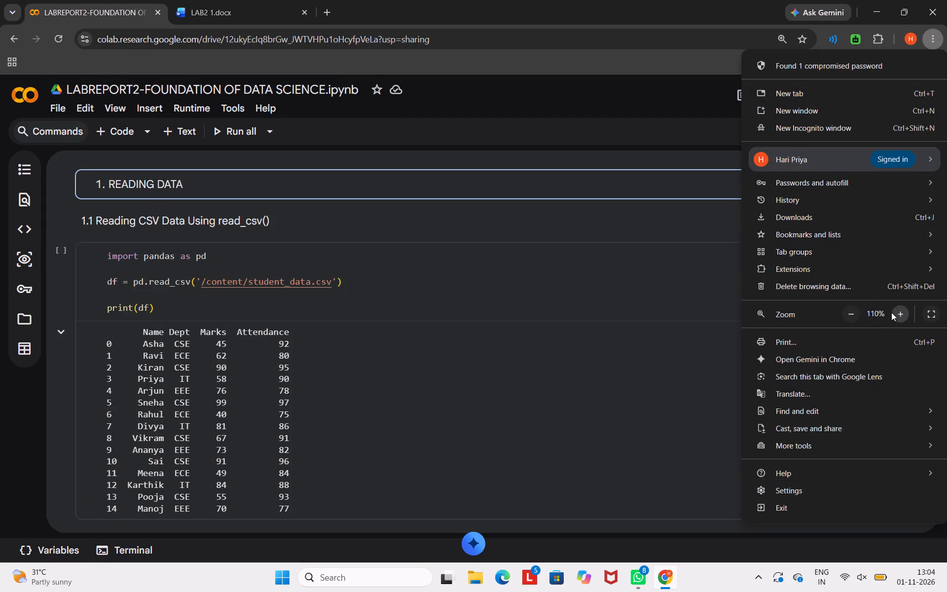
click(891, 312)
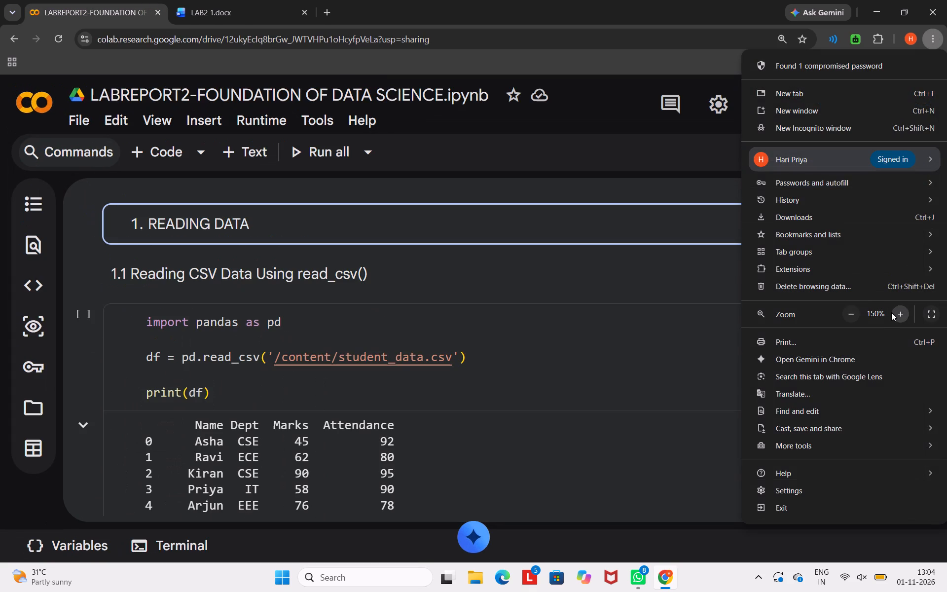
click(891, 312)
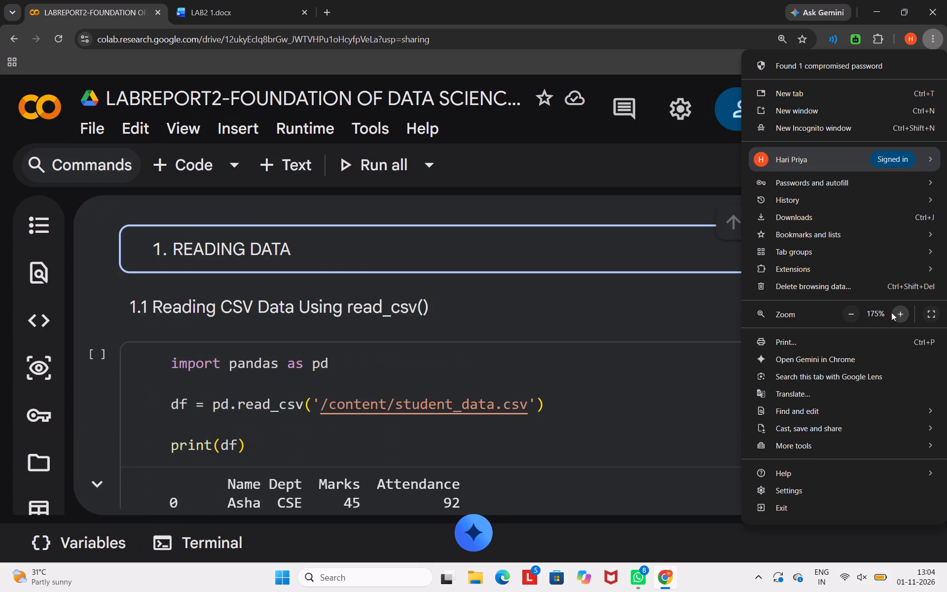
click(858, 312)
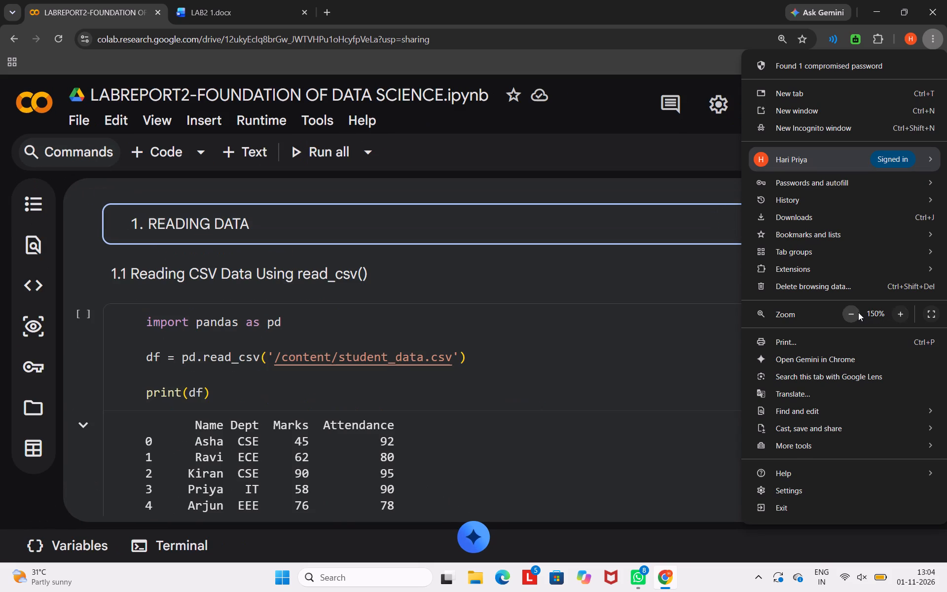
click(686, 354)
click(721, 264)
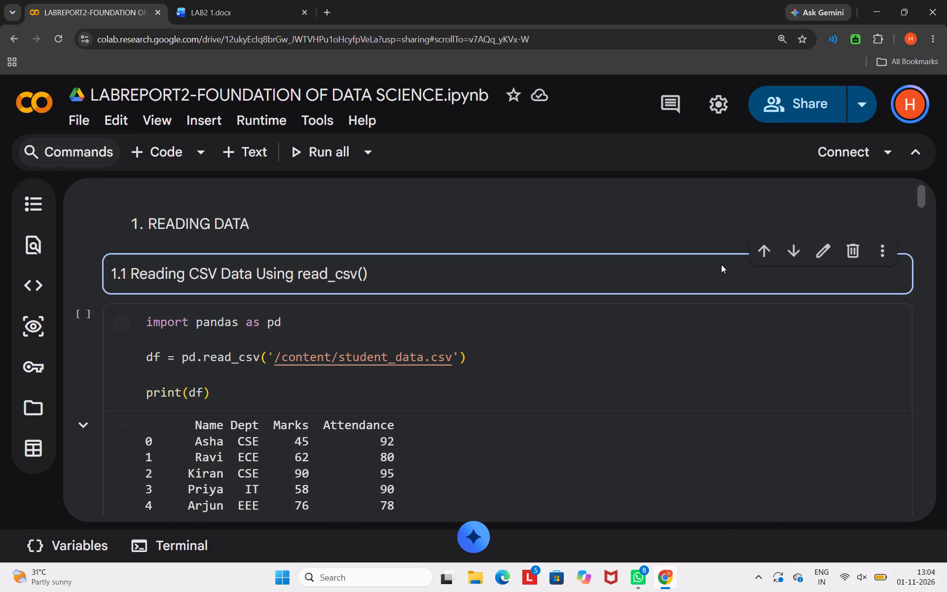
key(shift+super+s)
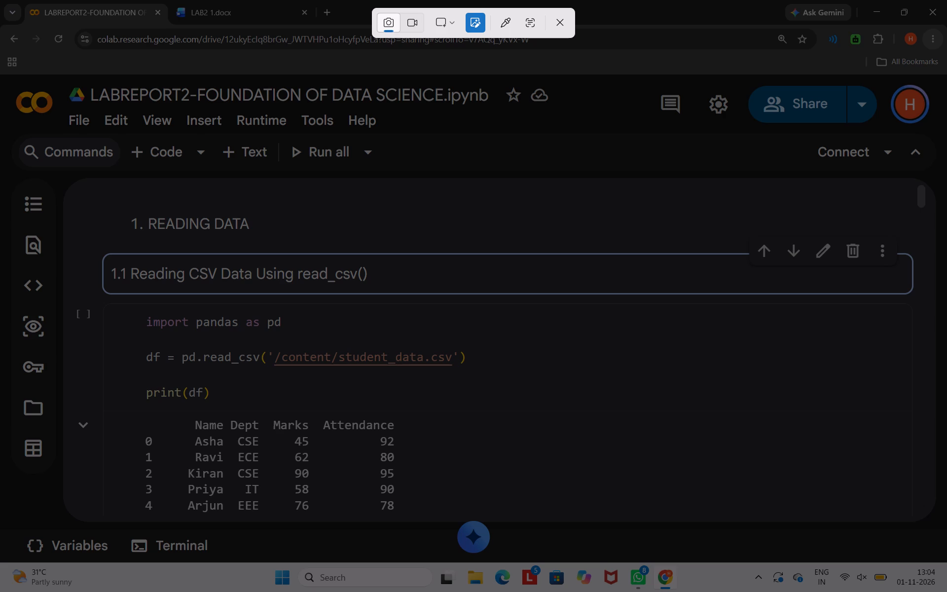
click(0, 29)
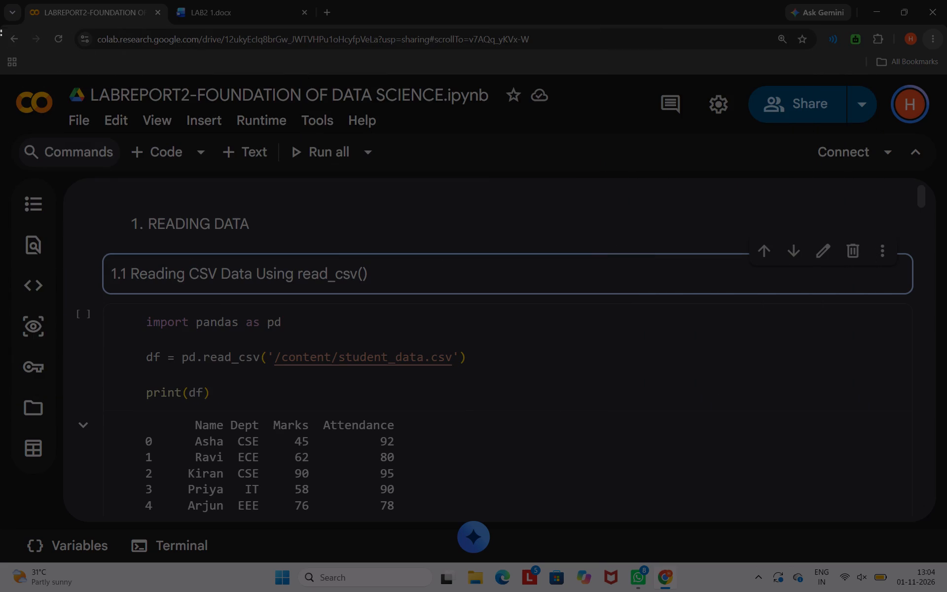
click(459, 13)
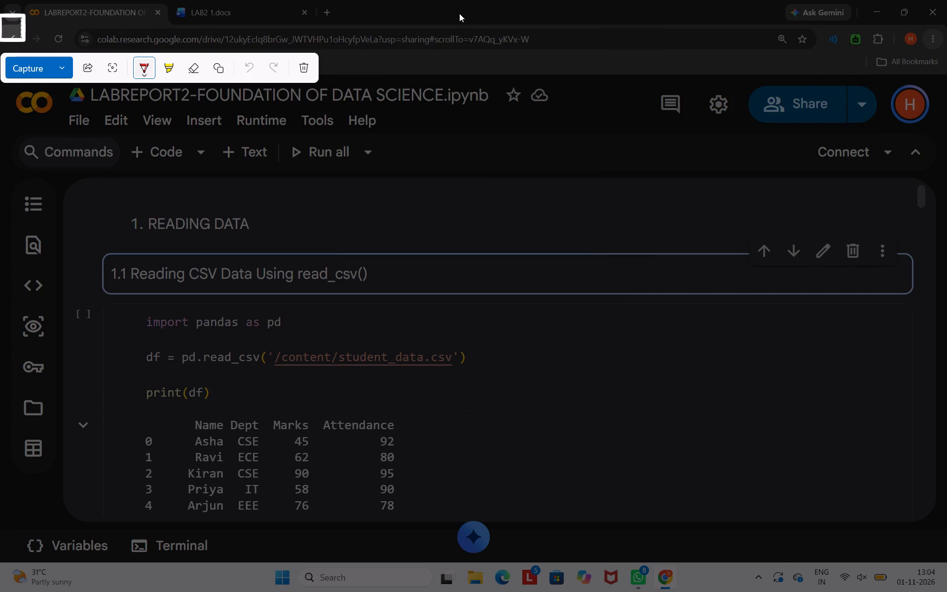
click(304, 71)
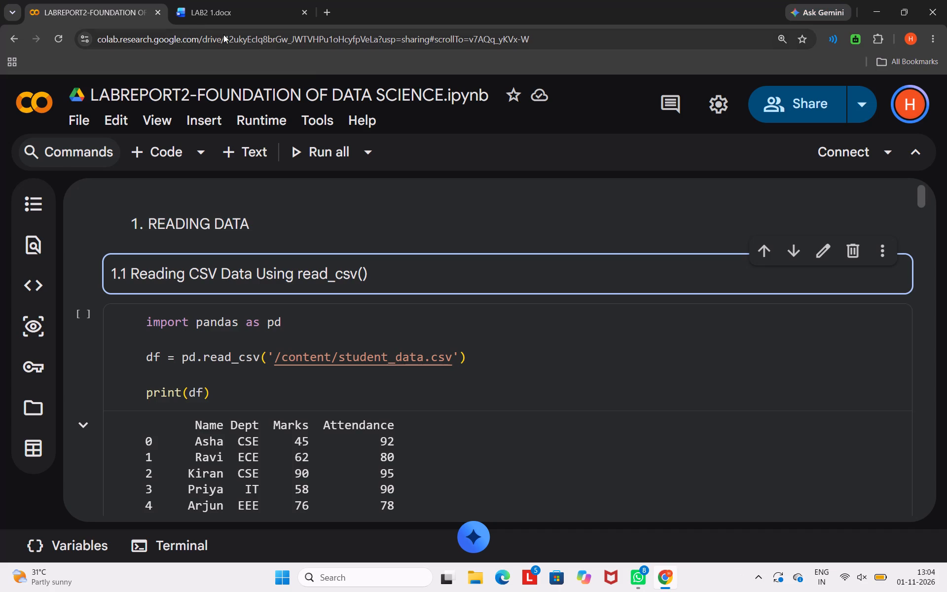
Close the dark-themed LABREPORT2 Colab notebook, leaving the LAB2 1.docx document open.
click(159, 9)
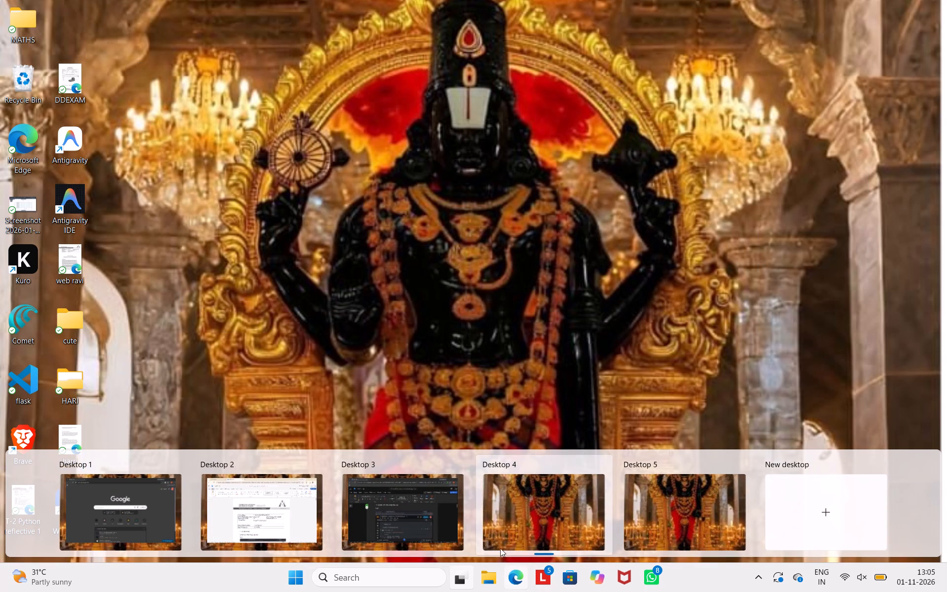
Switch to the empty Desktop 4 and open a new Google Chrome window there.
click(335, 522)
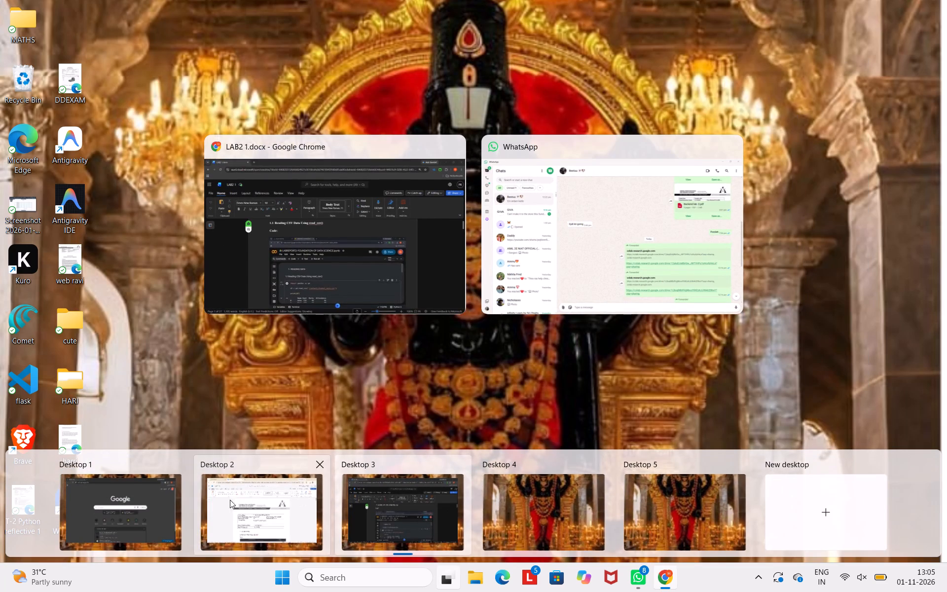
click(521, 504)
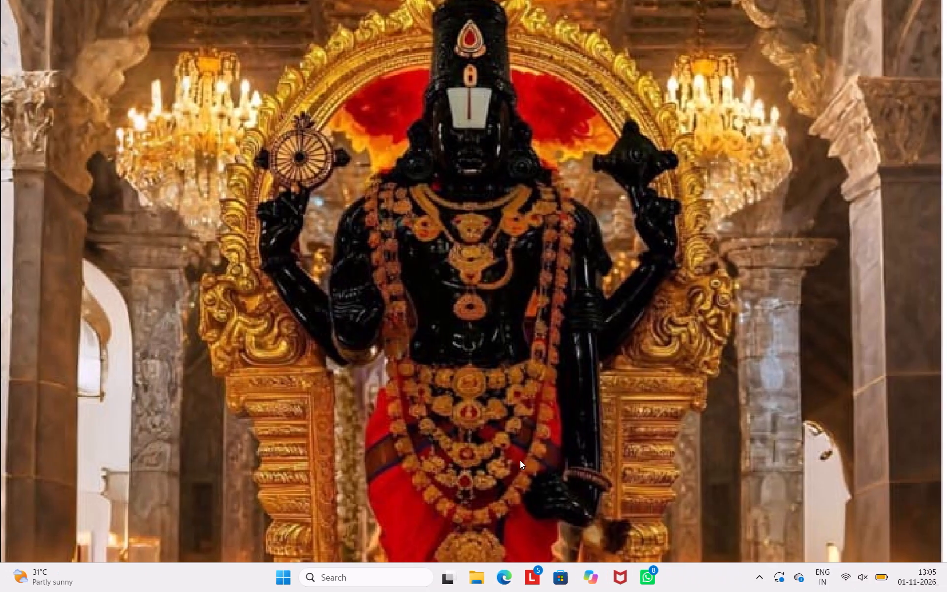
click(297, 589)
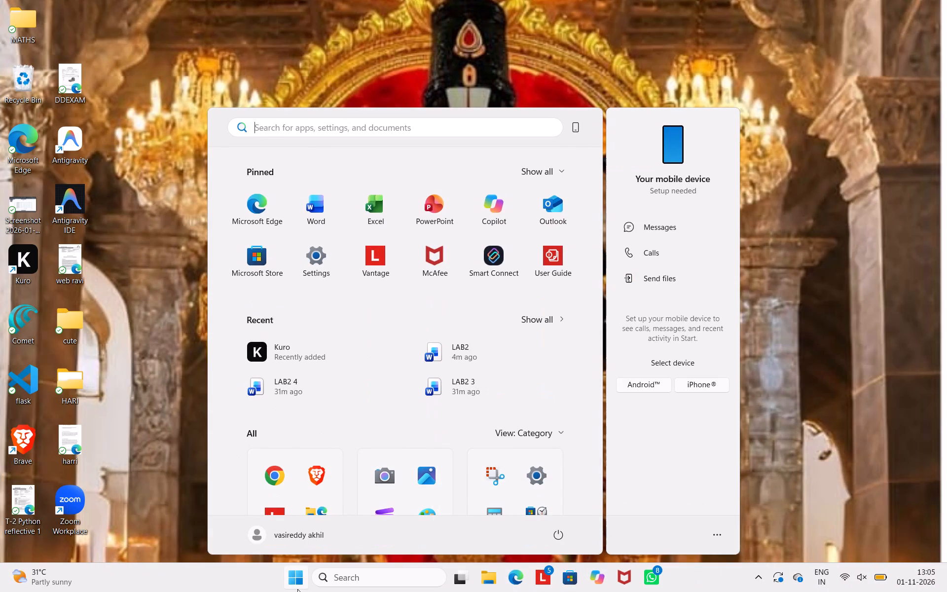
double_click(270, 468)
click(321, 280)
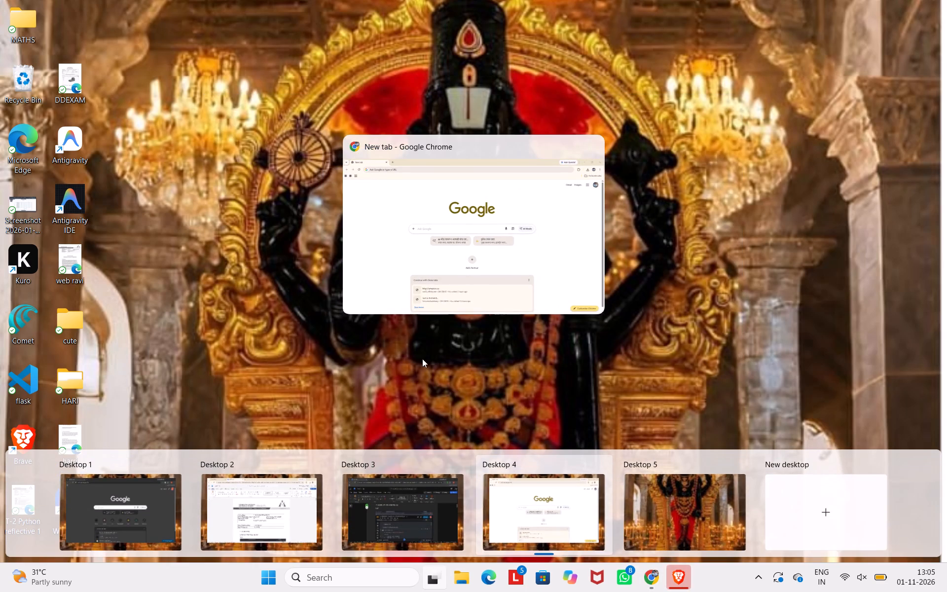
click(447, 191)
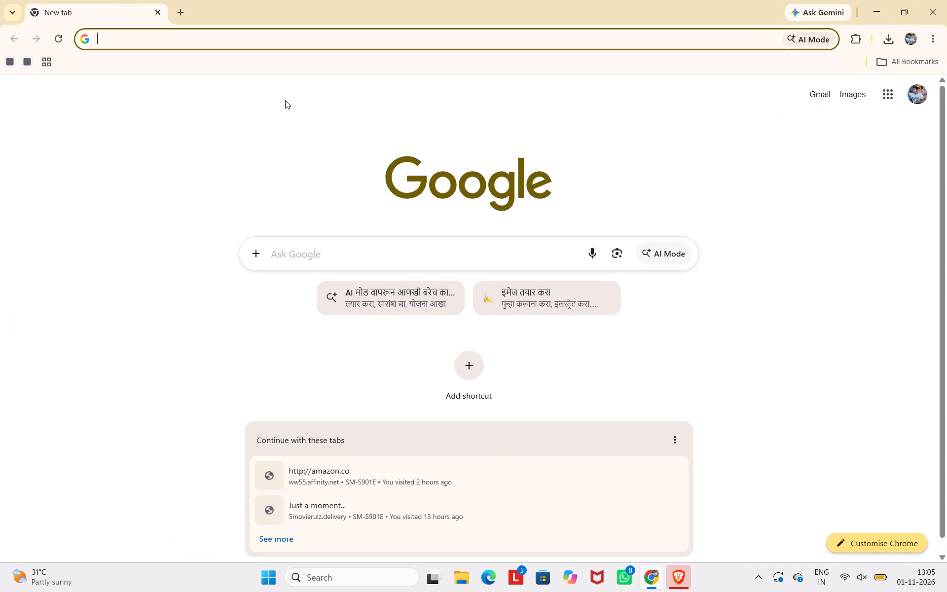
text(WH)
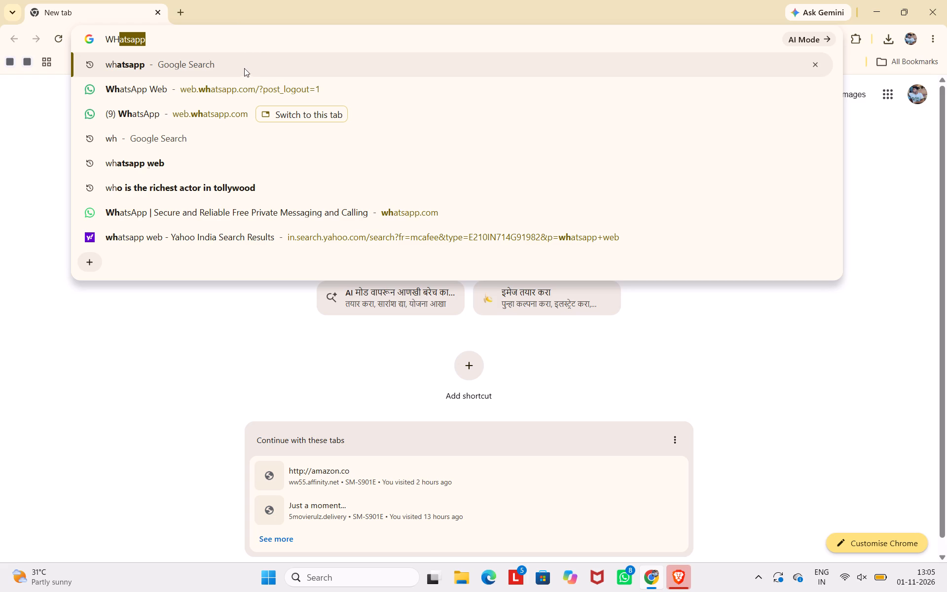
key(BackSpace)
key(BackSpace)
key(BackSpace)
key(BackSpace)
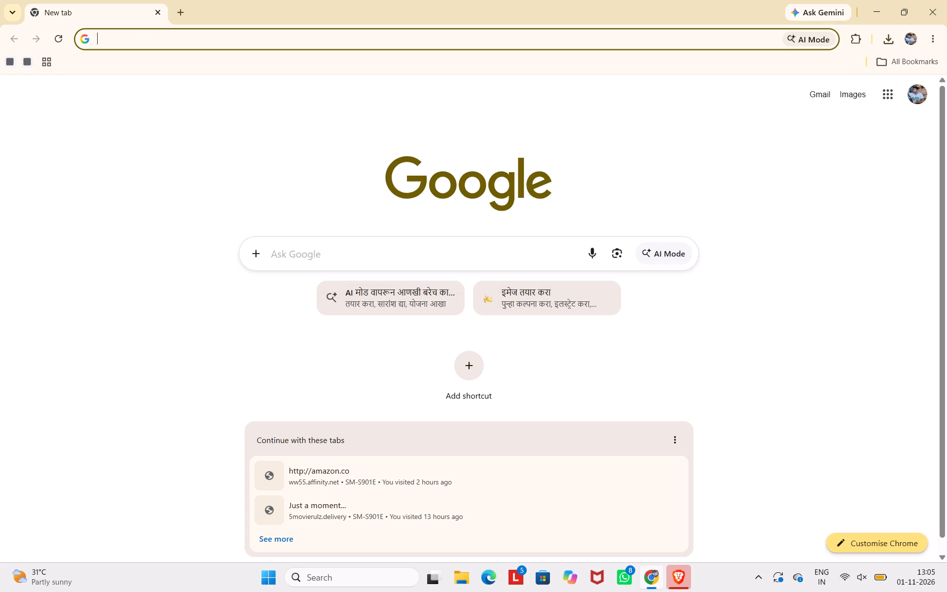
Open the copied LABREPORT2 Colab notebook link in the new Chrome window.
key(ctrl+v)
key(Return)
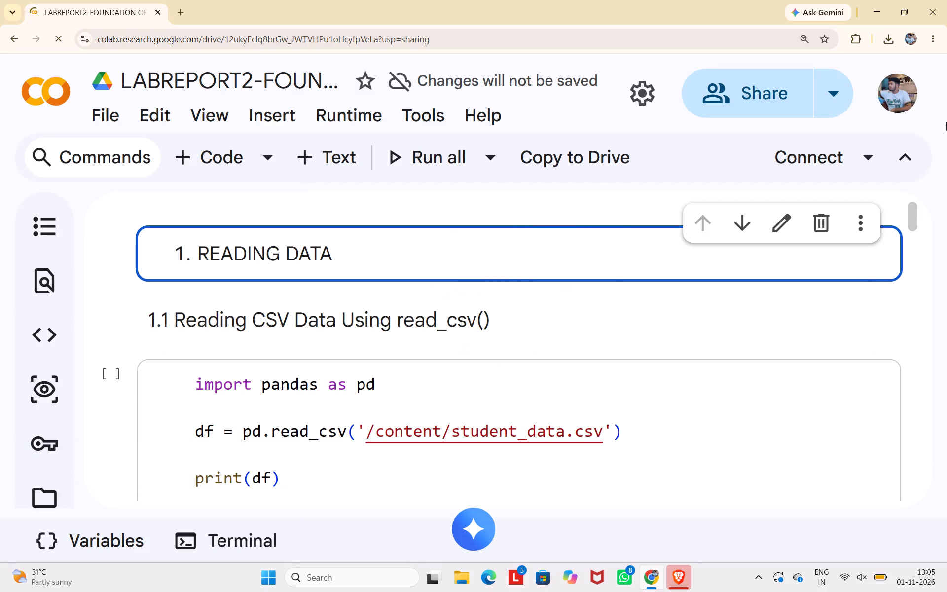
Start a screen snip of the light-themed LABREPORT2 notebook at section 1.1 Reading CSV Data Using read_csv().
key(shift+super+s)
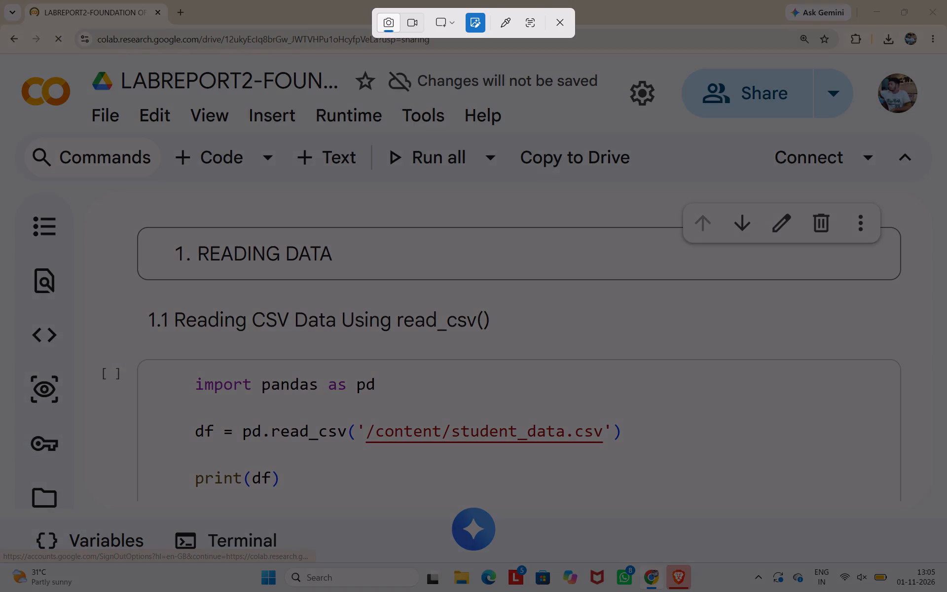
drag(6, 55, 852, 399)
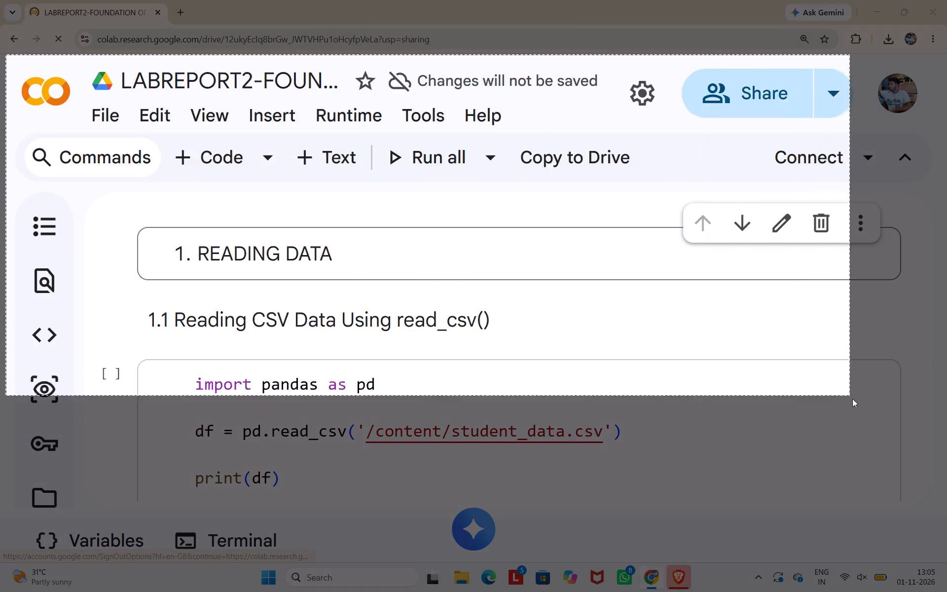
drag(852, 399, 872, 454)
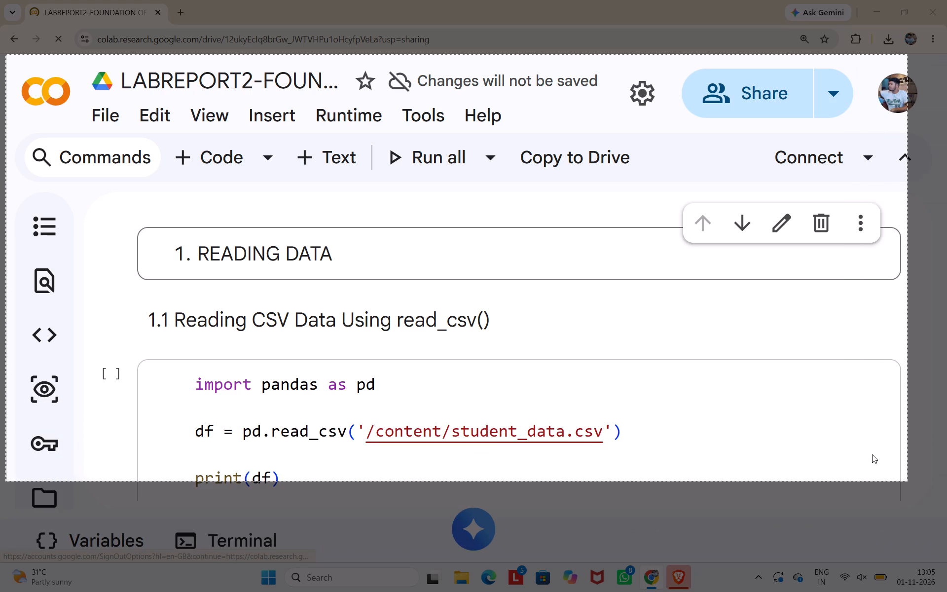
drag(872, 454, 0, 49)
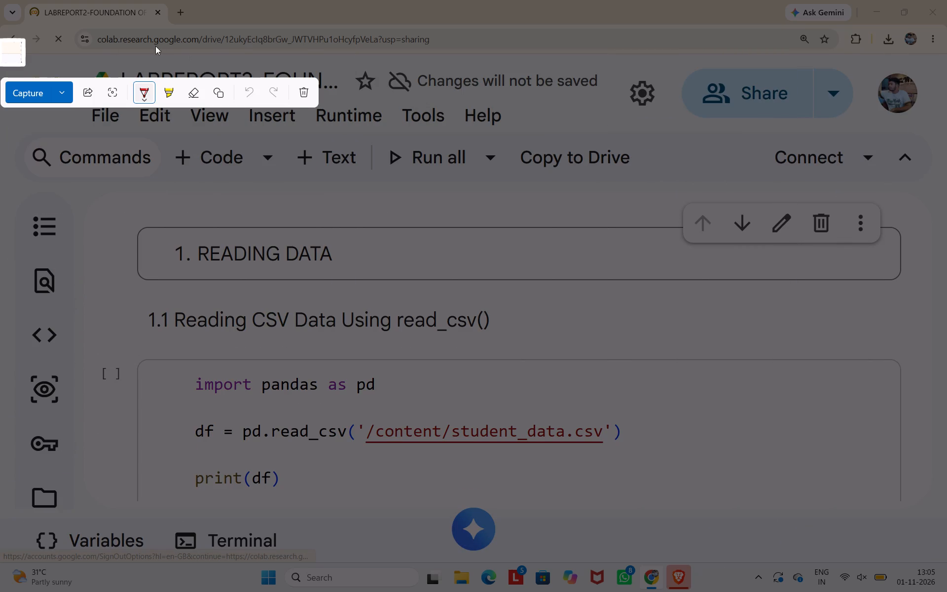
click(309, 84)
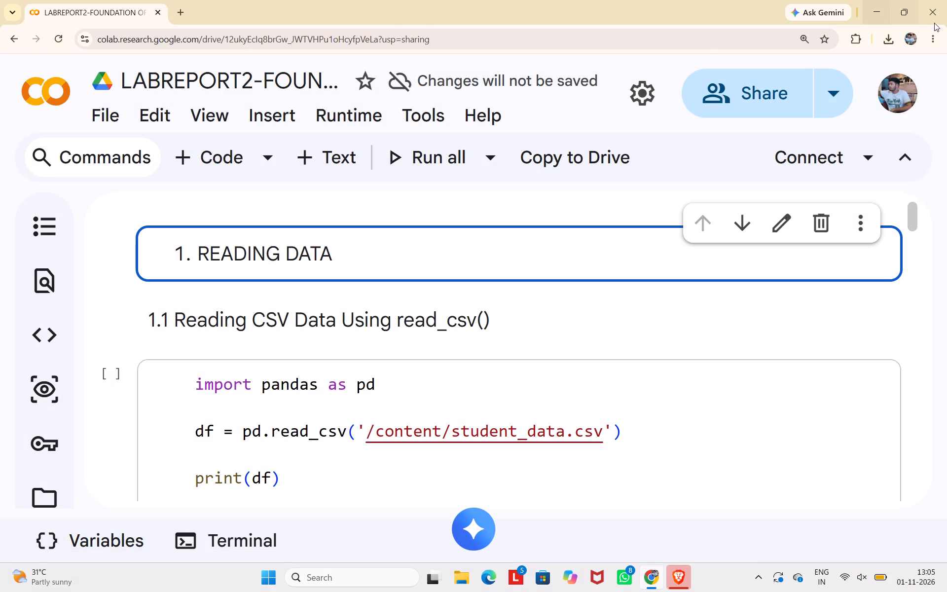
Set the light-themed Colab notebook's zoom to 175% and capture the browser view showing the section 1.1 read_csv() code.
click(945, 34)
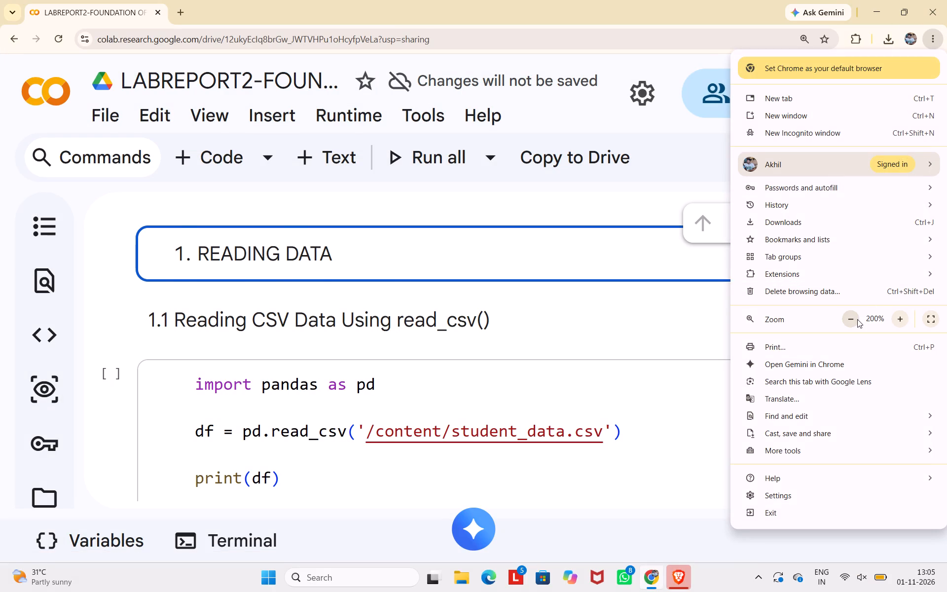
click(857, 319)
click(857, 319)
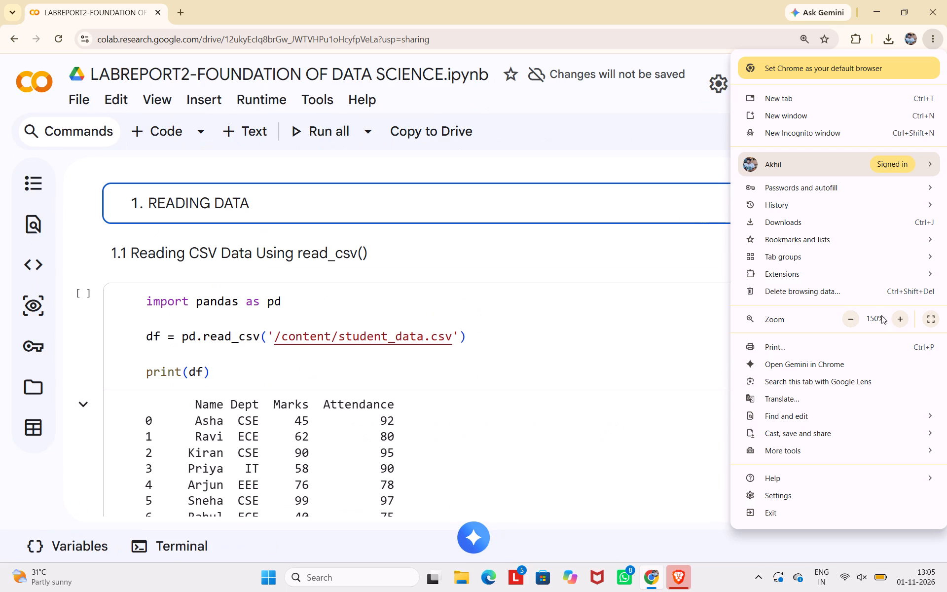
click(891, 317)
click(708, 326)
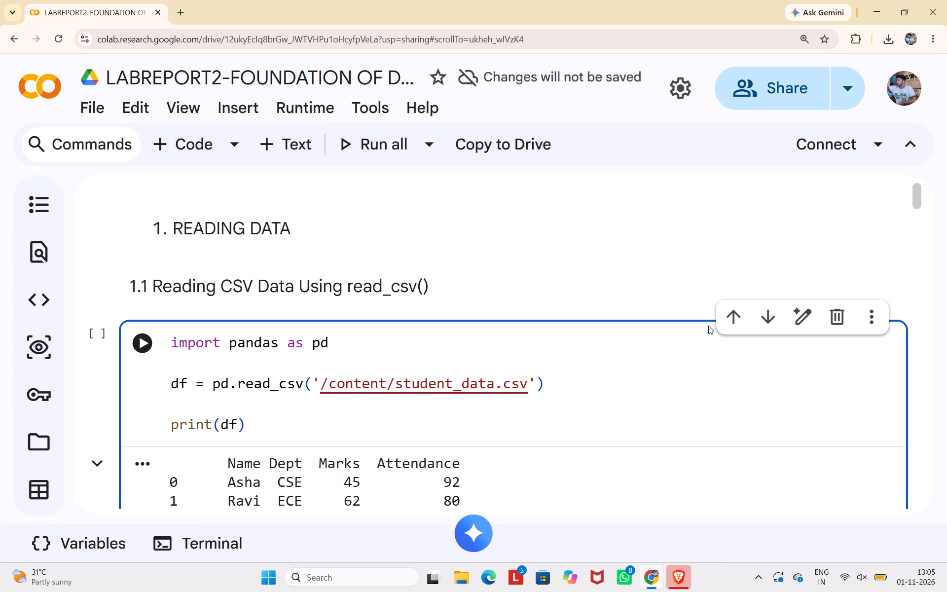
key(shift+super+s)
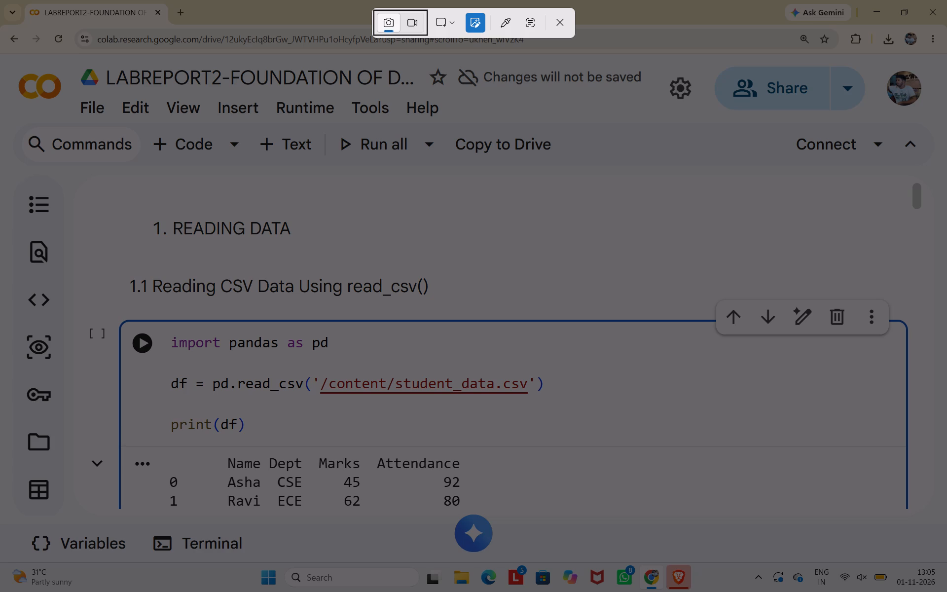
drag(3, 24, 934, 501)
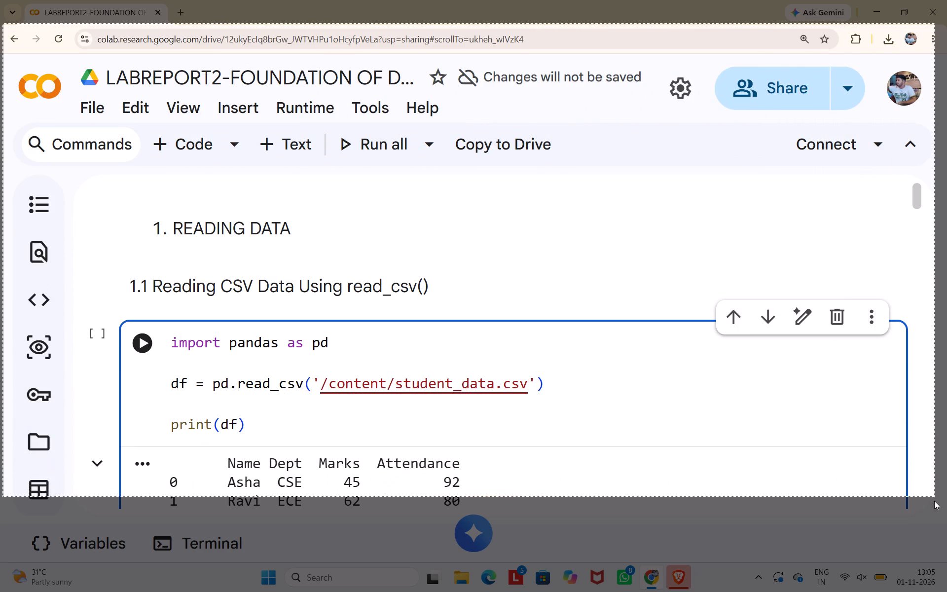
drag(934, 501, 942, 560)
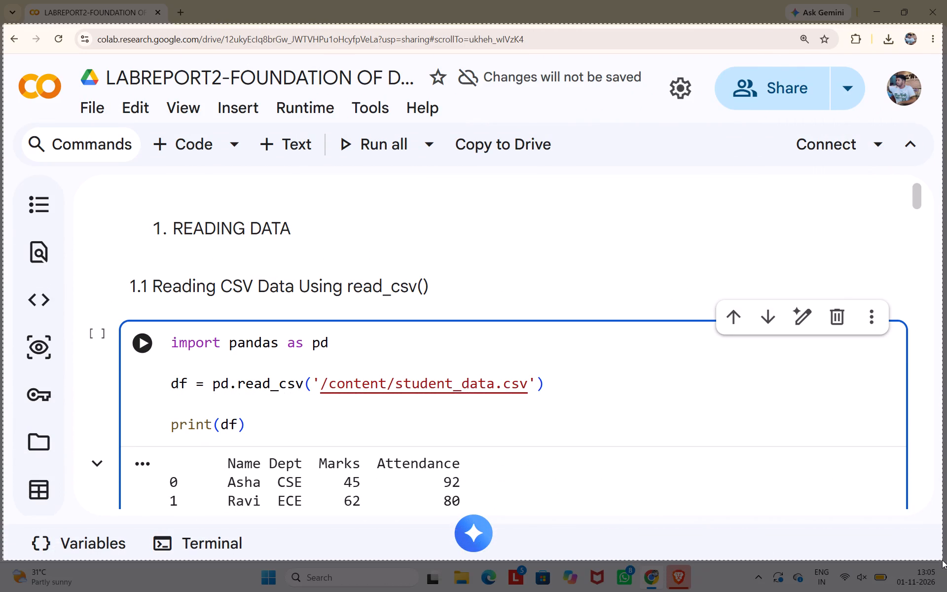
drag(942, 560, 942, 565)
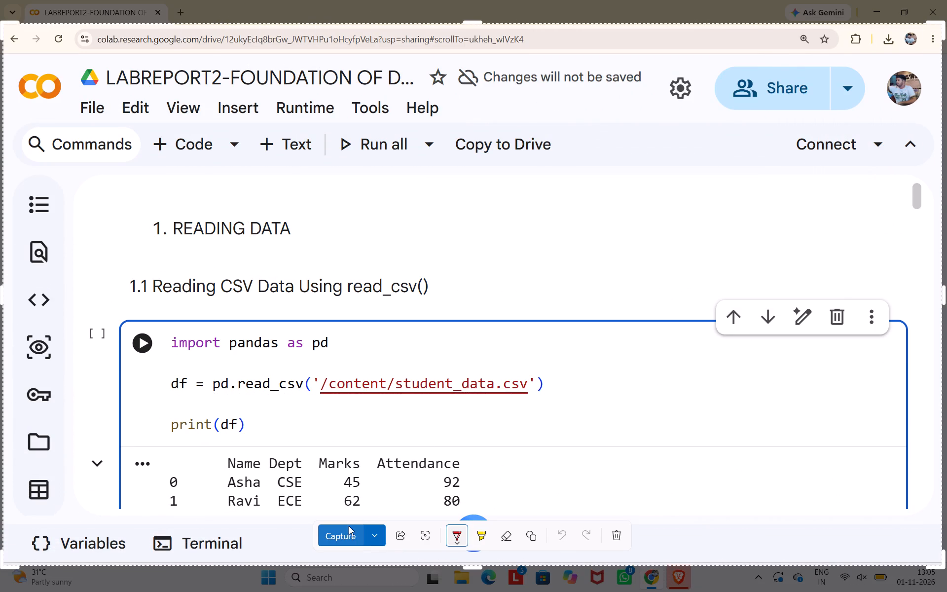
click(345, 527)
Replace the dark-themed code screenshot under section 1.1 Reading CSV Data in the Word report with the captured light-themed image.
scroll(749, 559, down, 2)
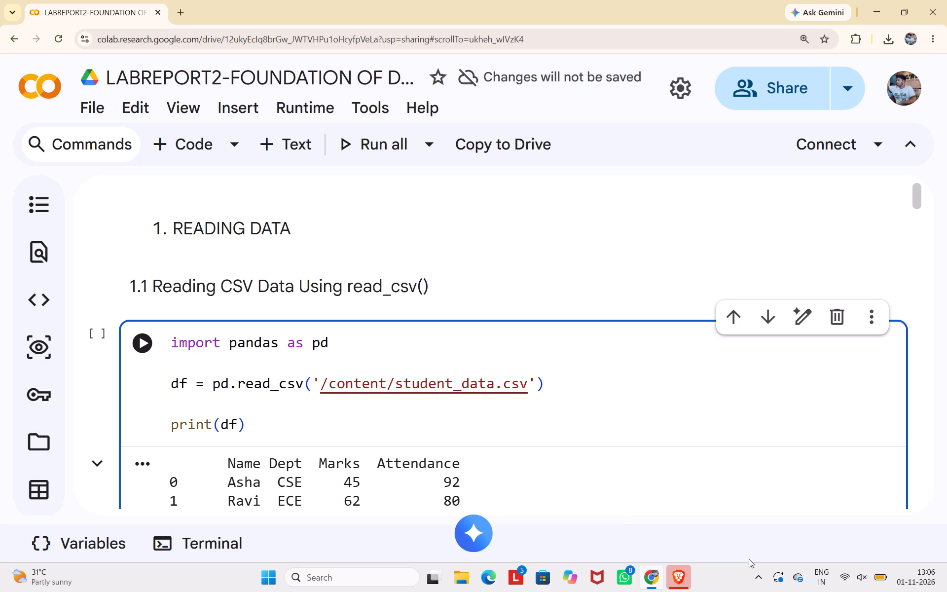
scroll(749, 559, down, 1)
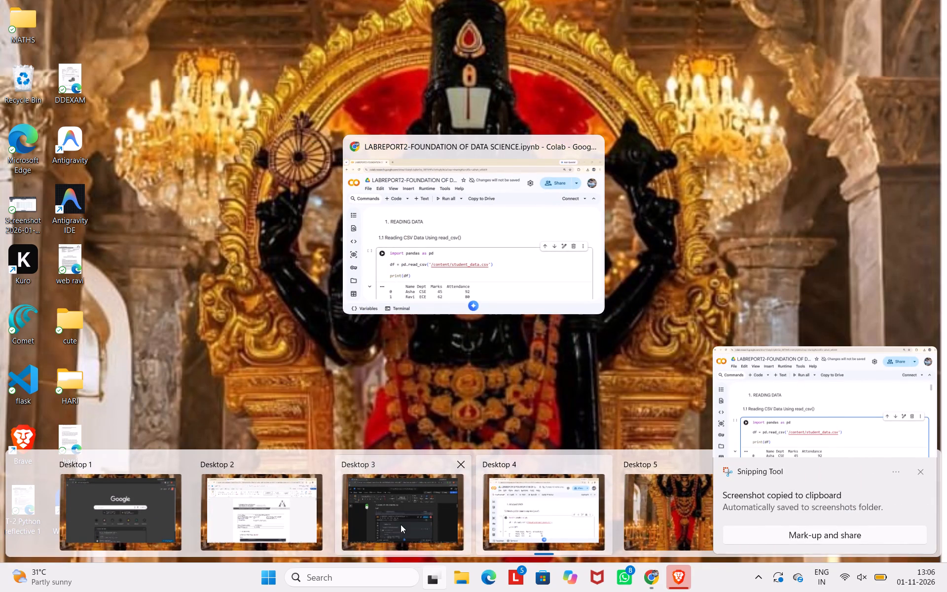
click(401, 524)
click(417, 361)
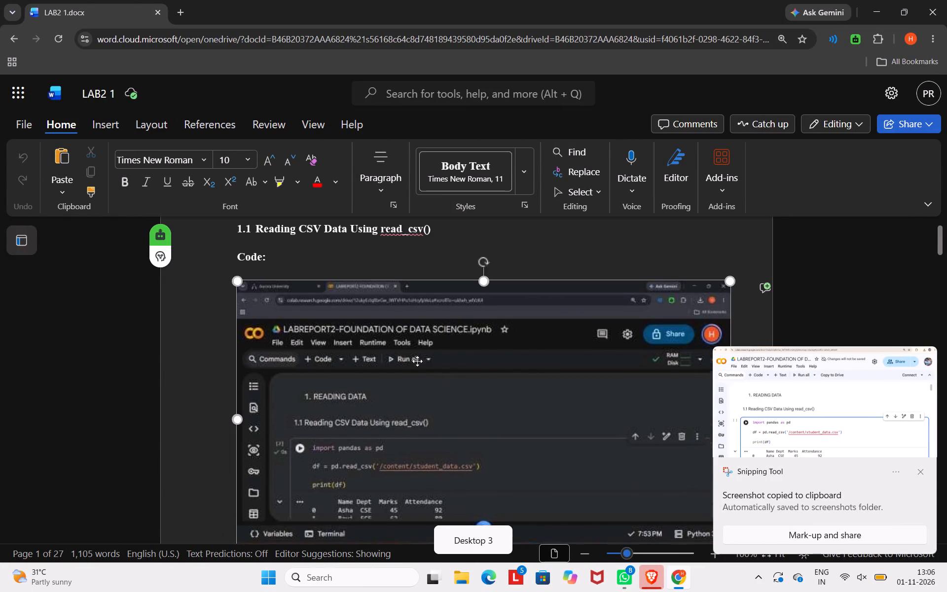
key(BackSpace)
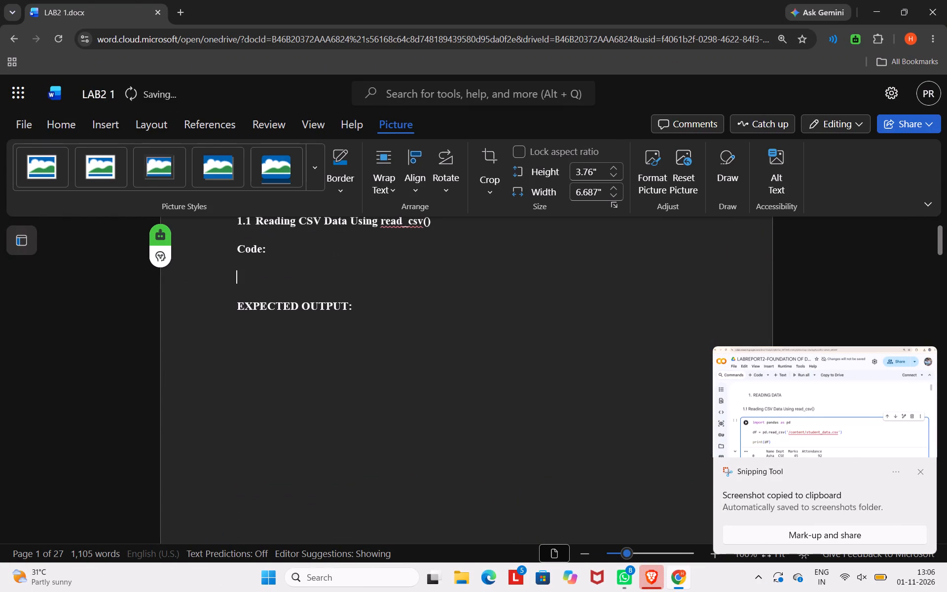
key(ctrl+v)
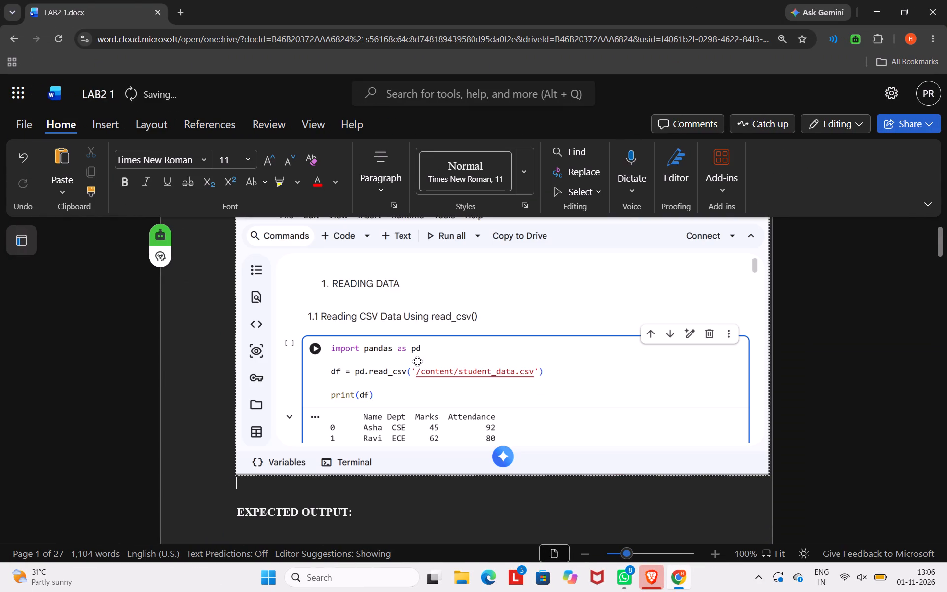
Set the light-themed Colab notebook's zoom to 150% and capture the browser view showing the complete section 1.1 print(df) output table.
scroll(417, 361, down, 9)
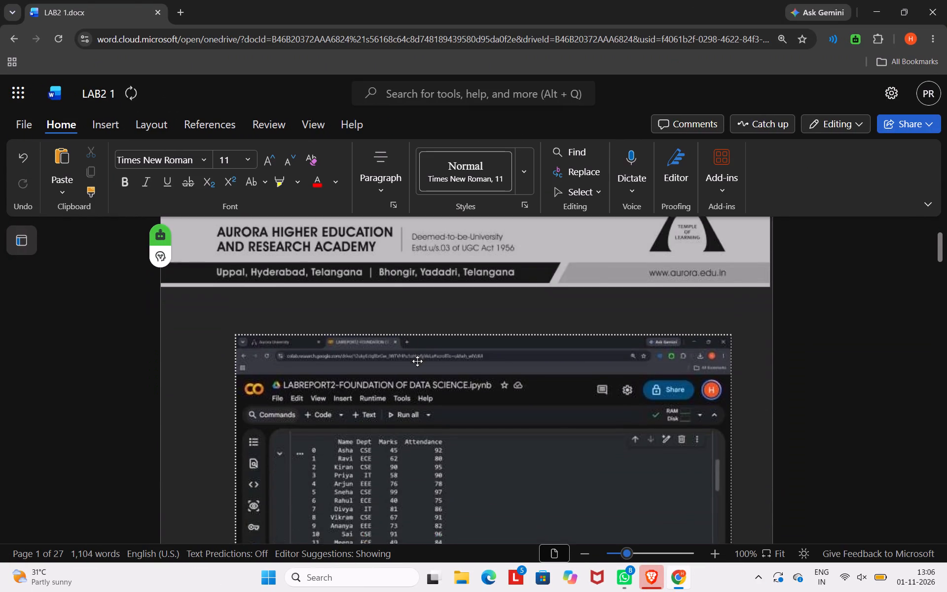
scroll(417, 361, down, 2)
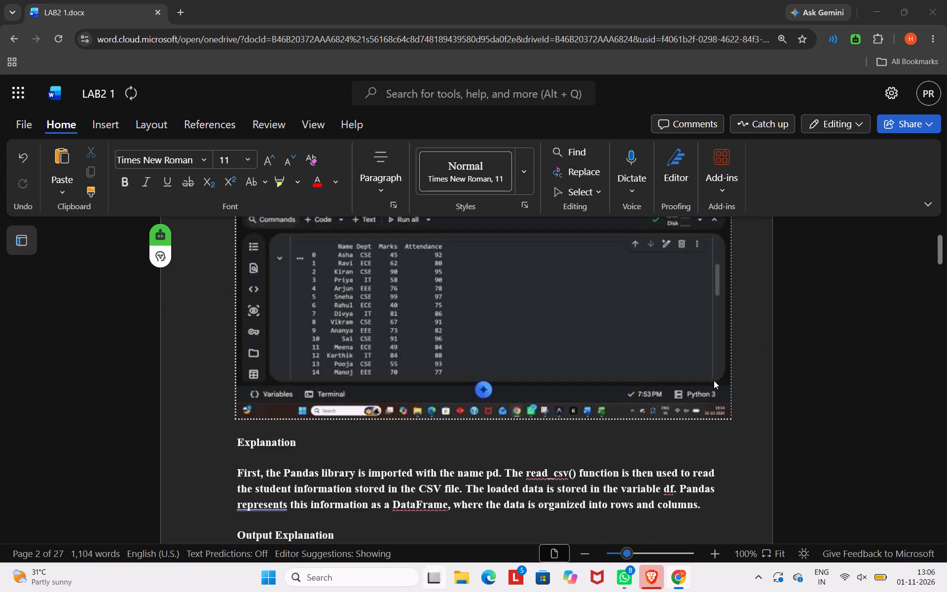
click(534, 509)
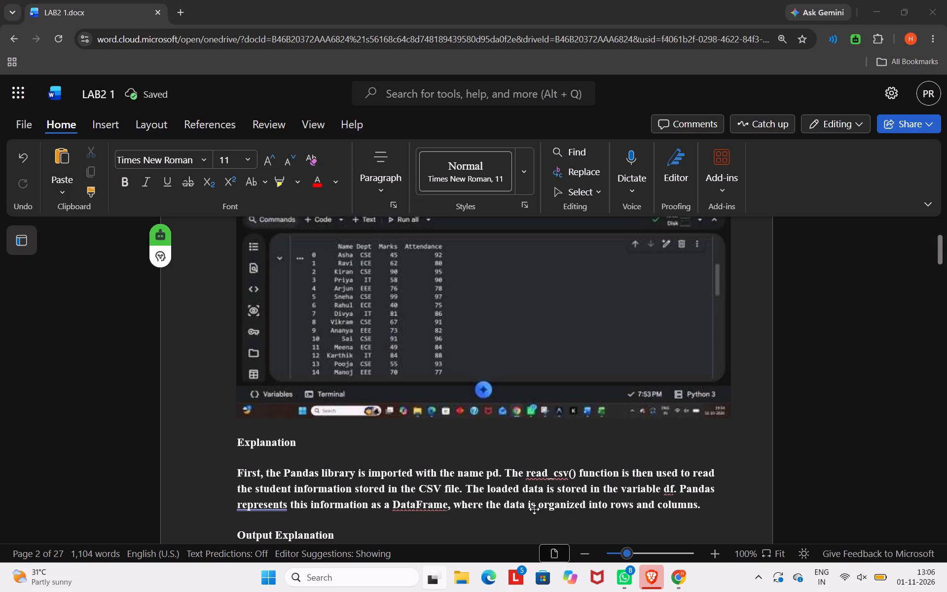
scroll(504, 327, down, 4)
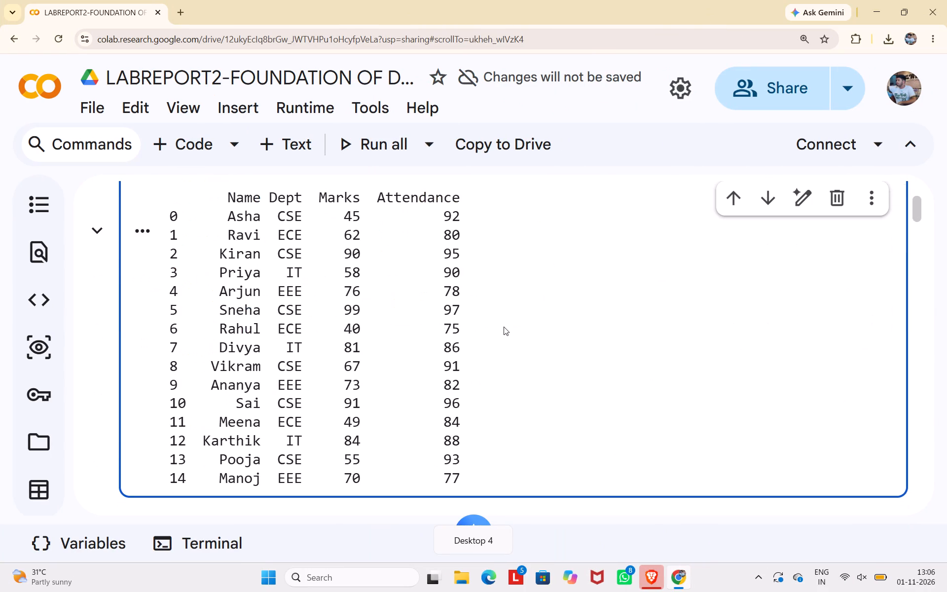
scroll(504, 327, up, 1)
scroll(504, 327, down, 1)
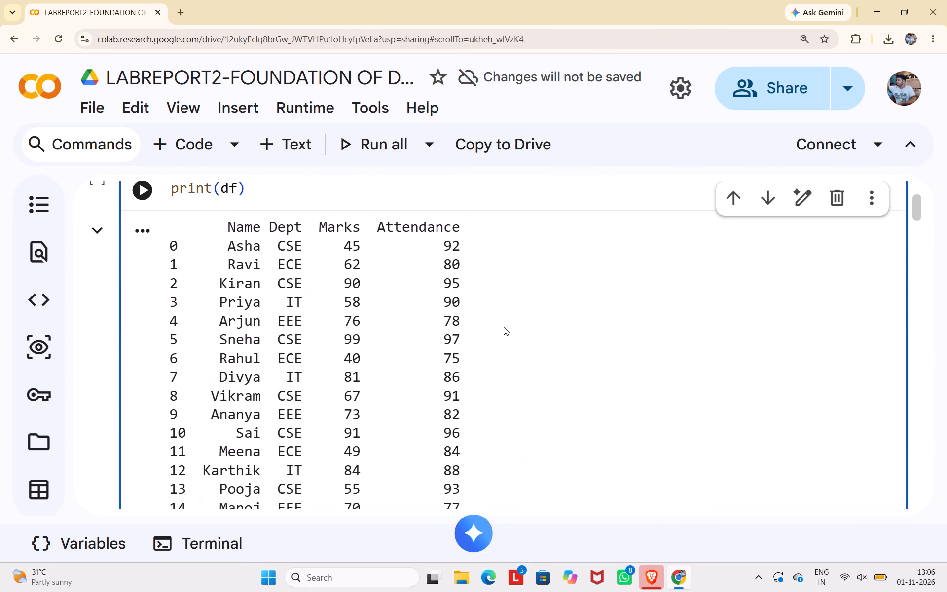
scroll(504, 327, down, 2)
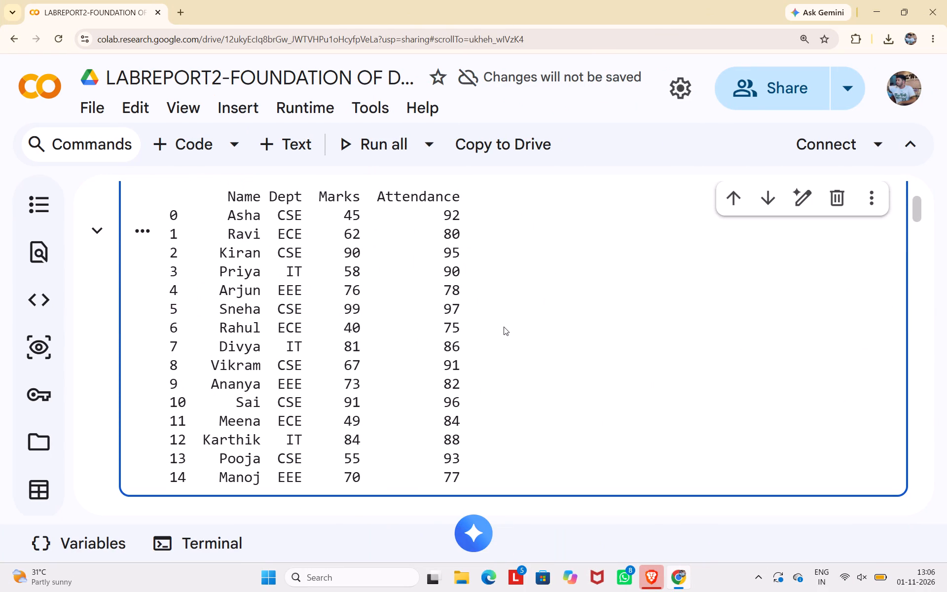
click(928, 36)
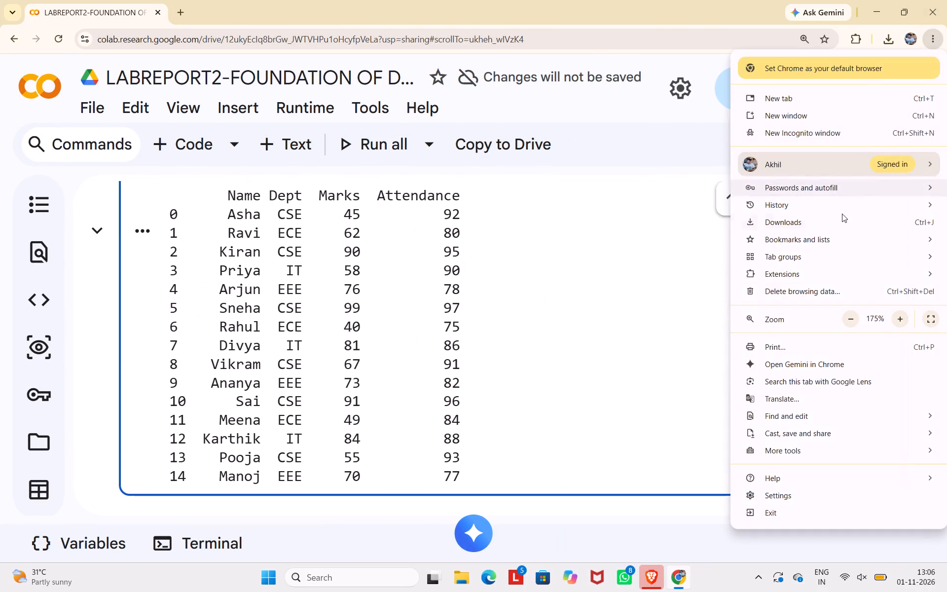
click(850, 316)
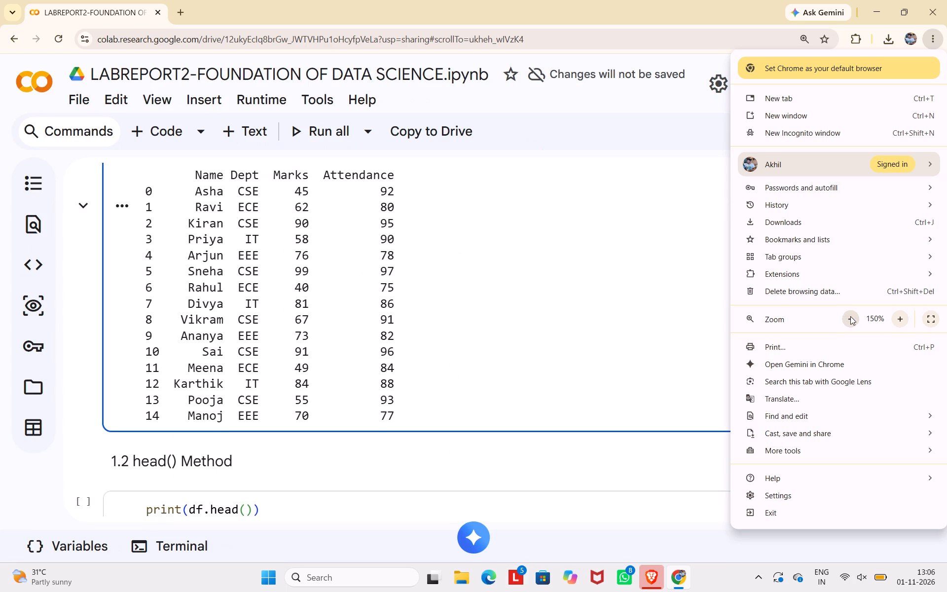
scroll(585, 346, up, 1)
click(585, 346)
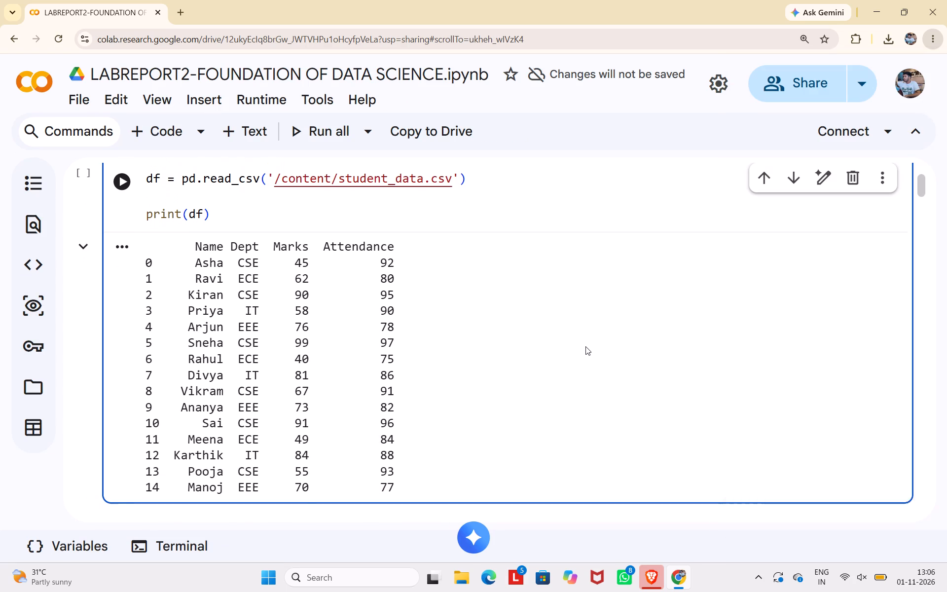
key(shift+super+s)
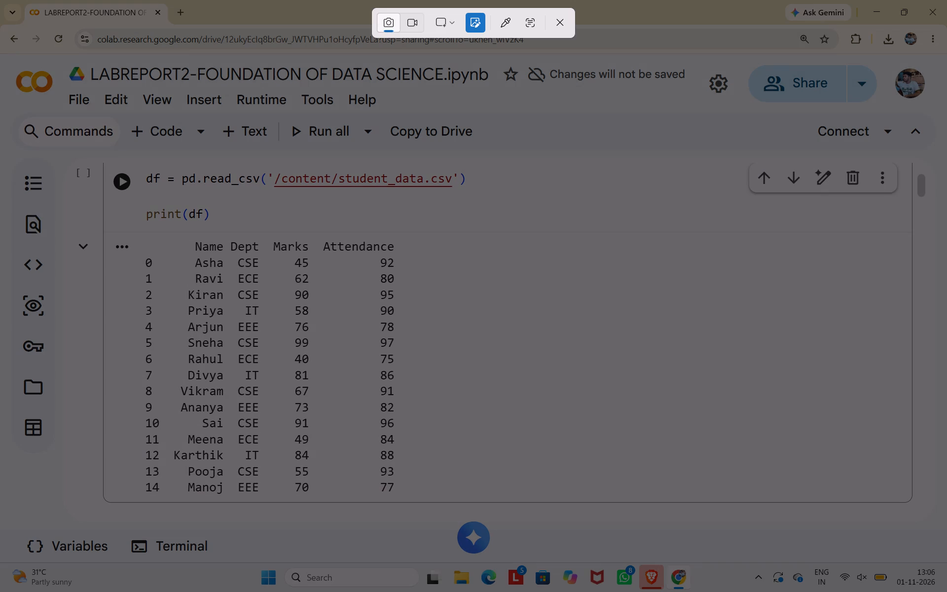
drag(8, 26, 245, 68)
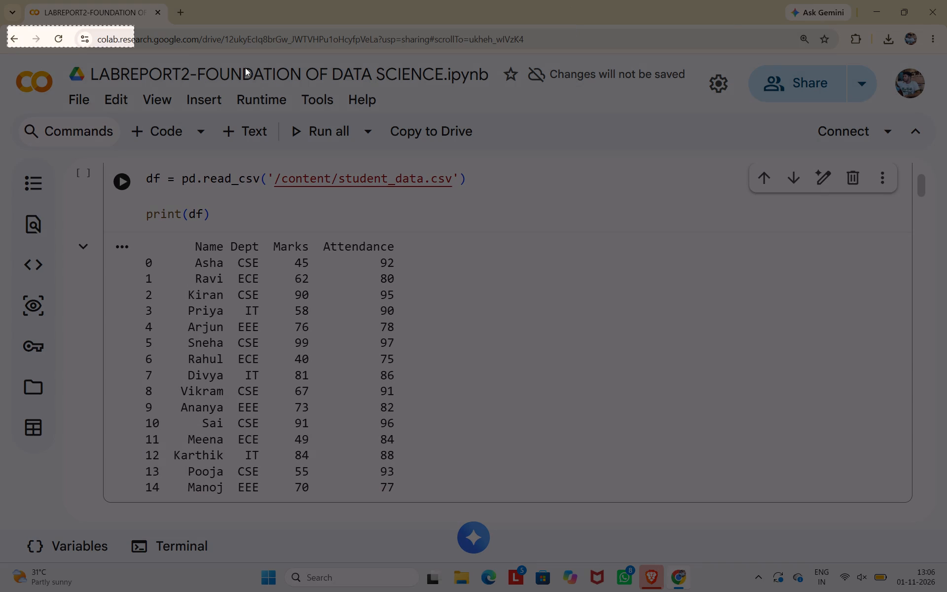
drag(245, 68, 946, 534)
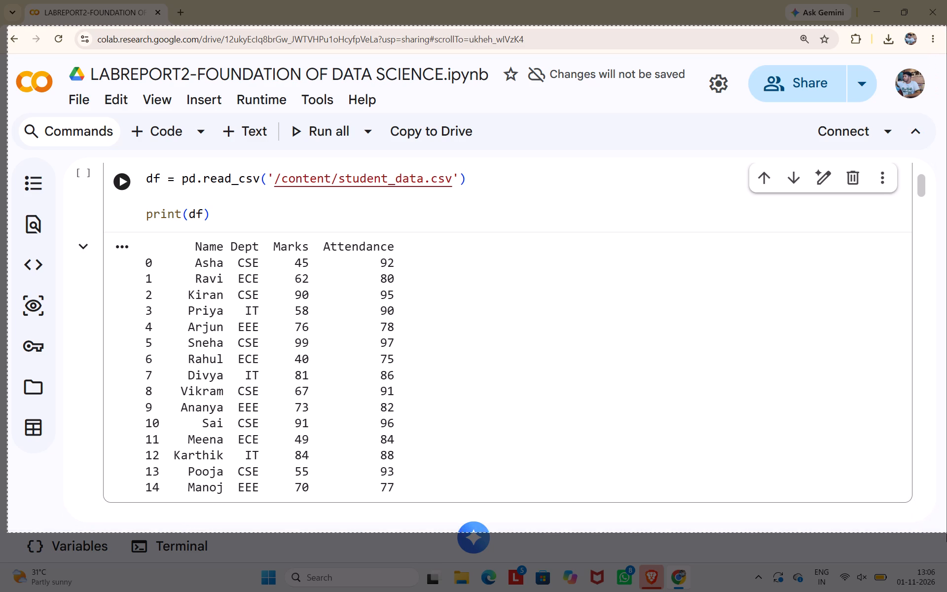
drag(946, 534, 946, 561)
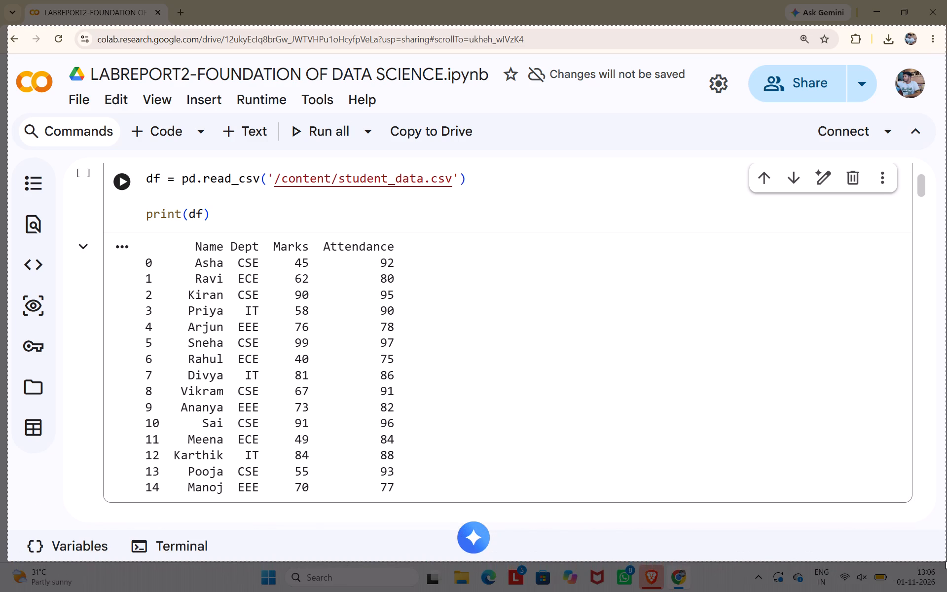
click(346, 537)
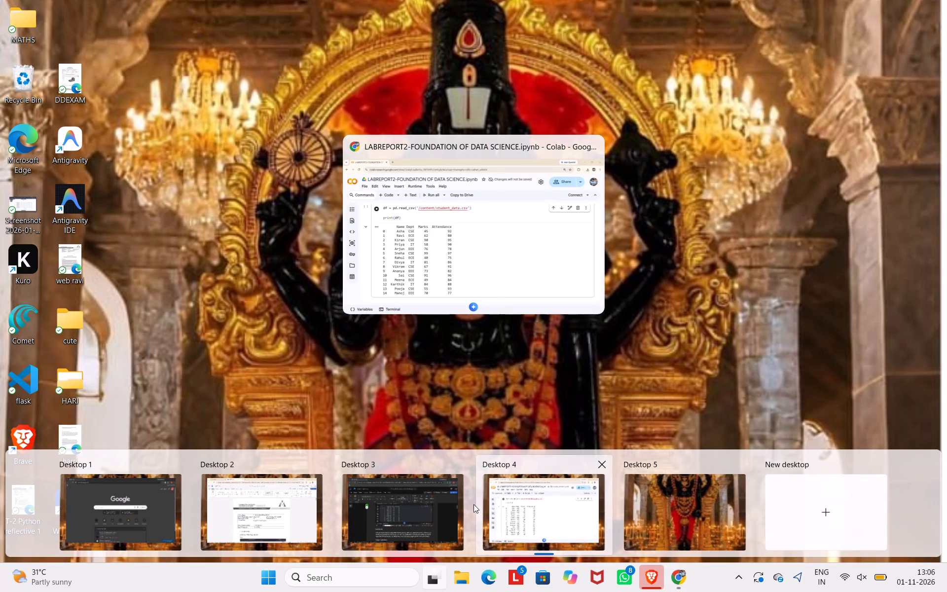
Replace the dark-themed expected-output screenshot of section 1.1 in the Word report with the captured output image.
click(437, 514)
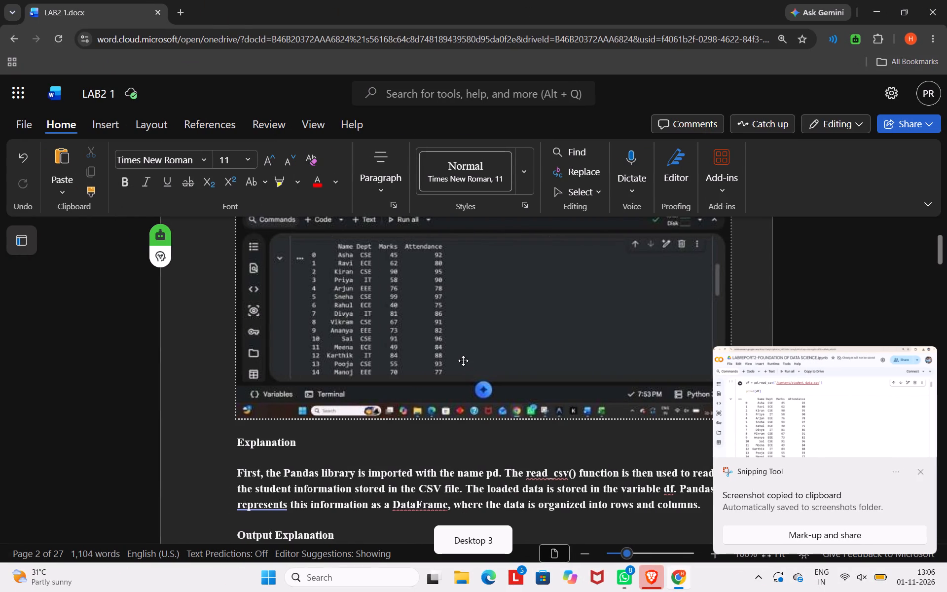
double_click(463, 361)
key(BackSpace)
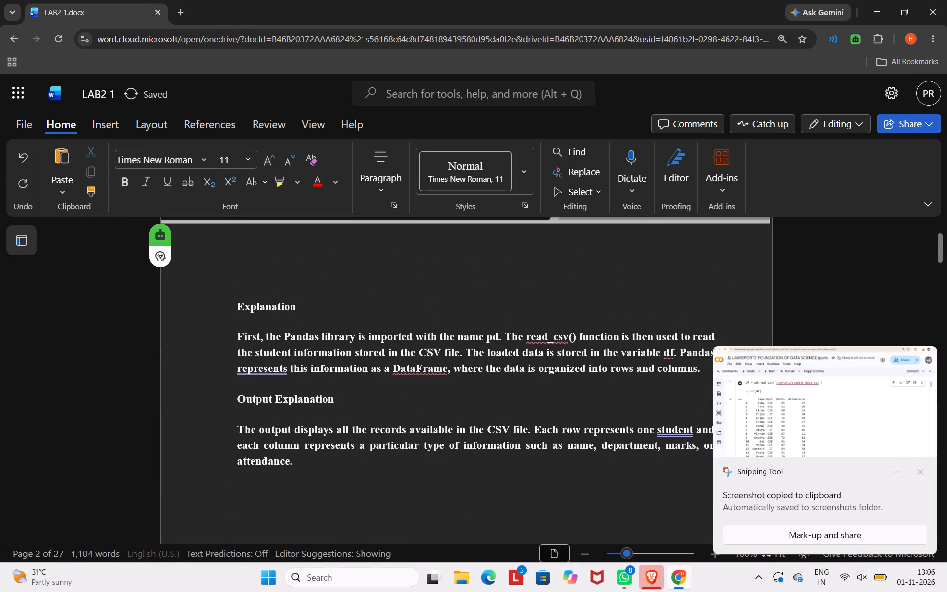
key(ctrl+v)
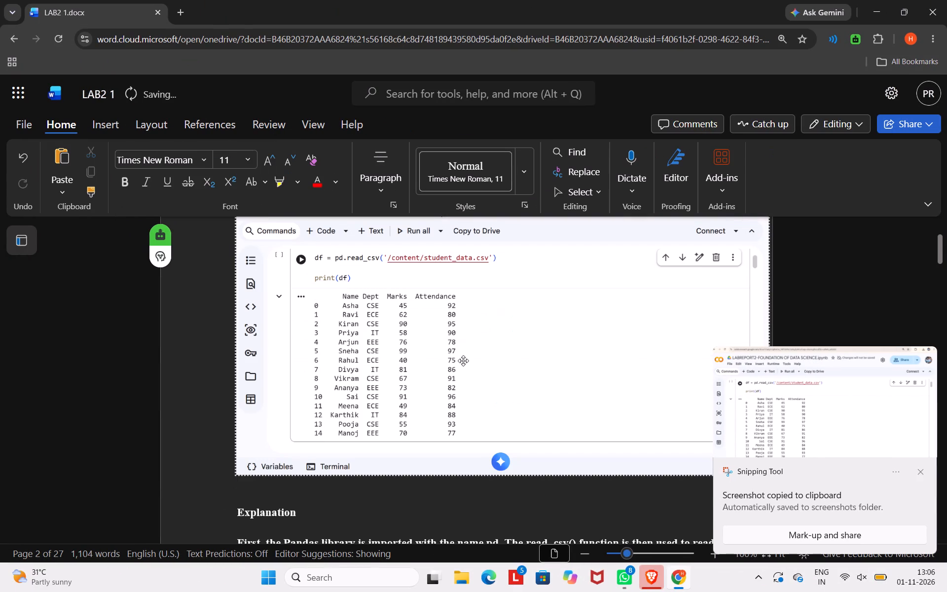
Locate section 1.2 head() Method in the Word report and bring up the matching section in the light-themed Colab notebook.
scroll(380, 368, down, 5)
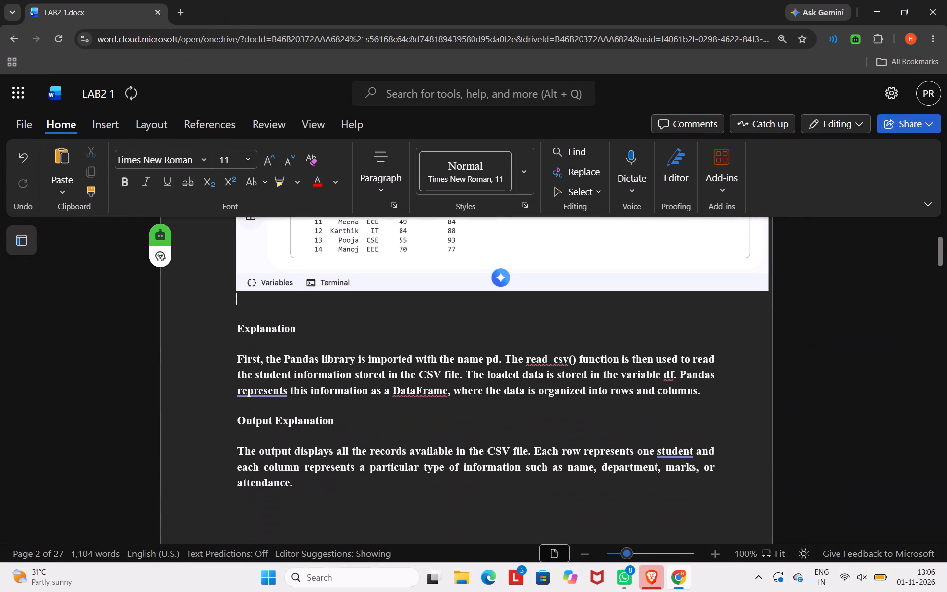
scroll(380, 368, down, 5)
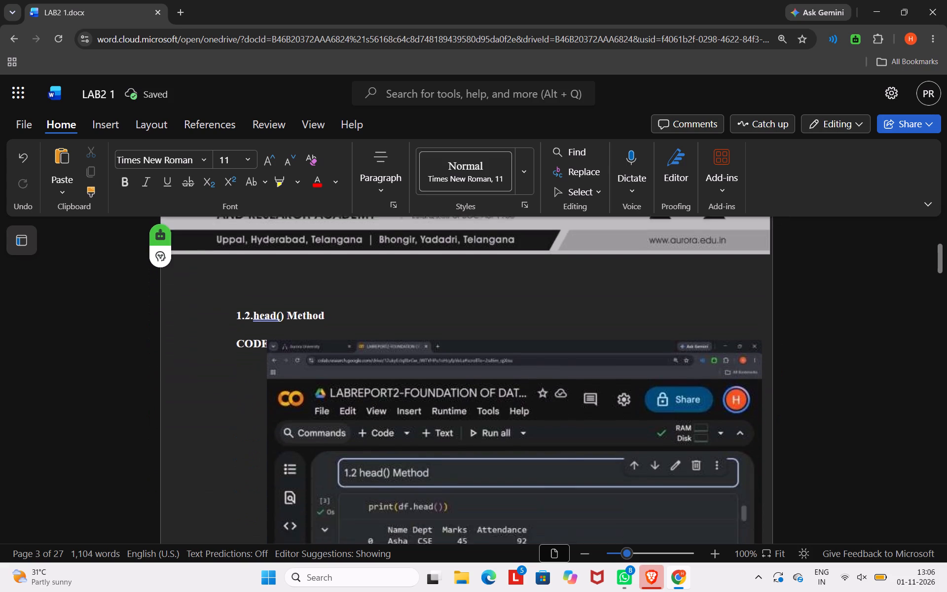
scroll(380, 368, down, 2)
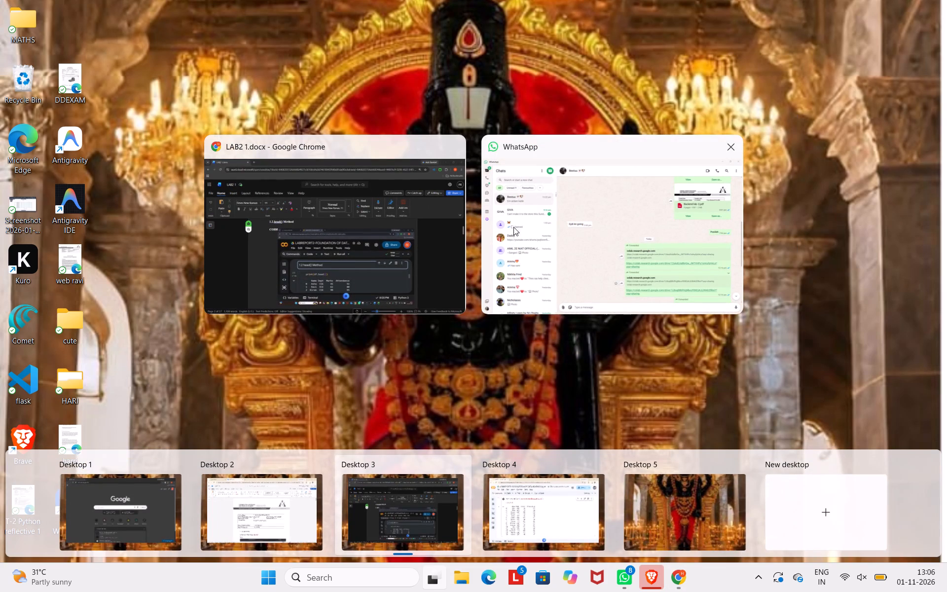
click(437, 284)
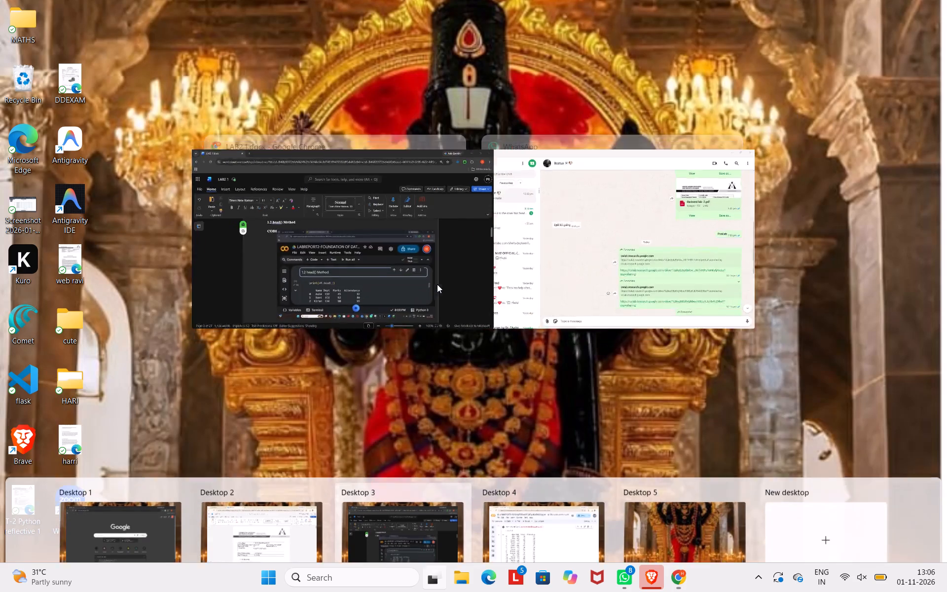
click(526, 513)
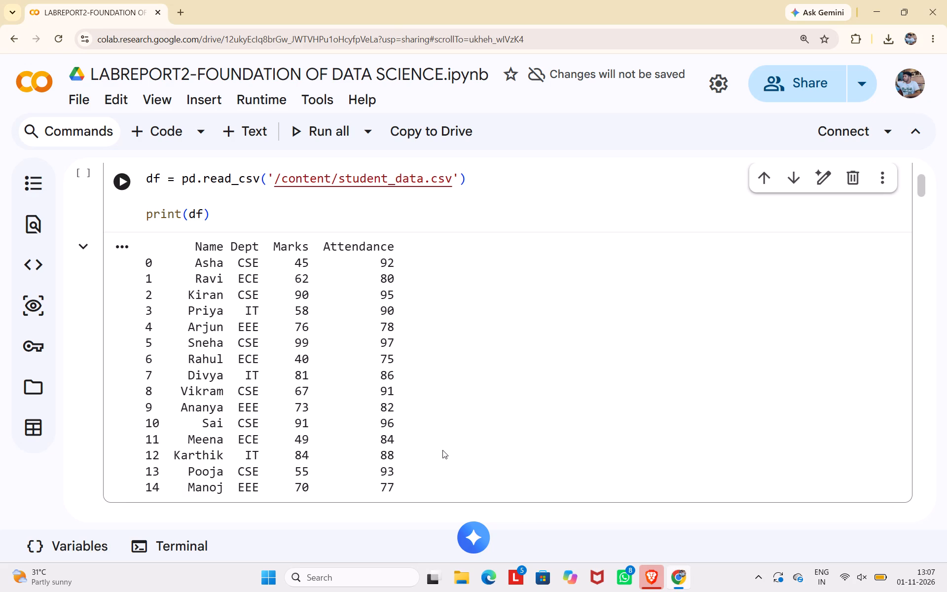
scroll(437, 440, down, 6)
scroll(437, 440, up, 1)
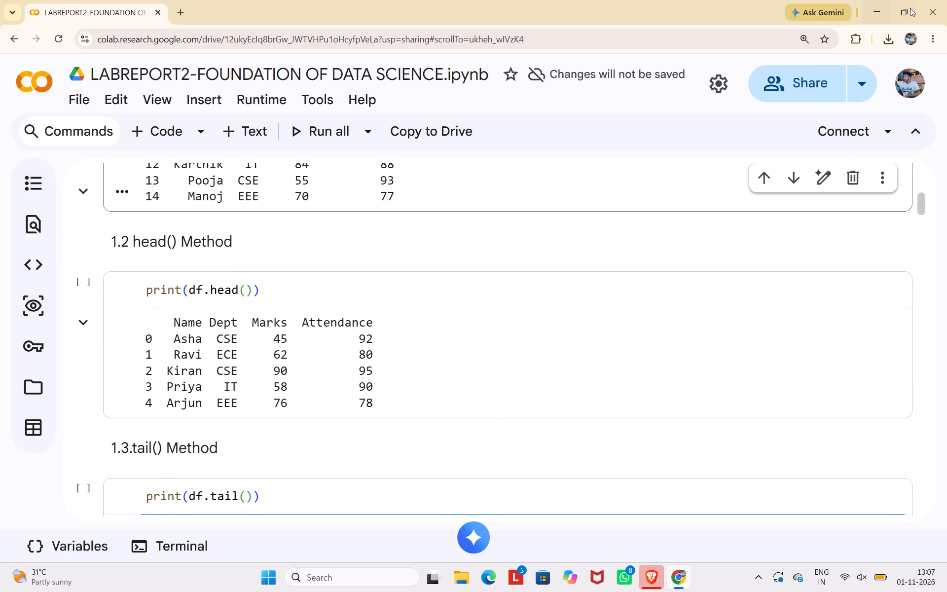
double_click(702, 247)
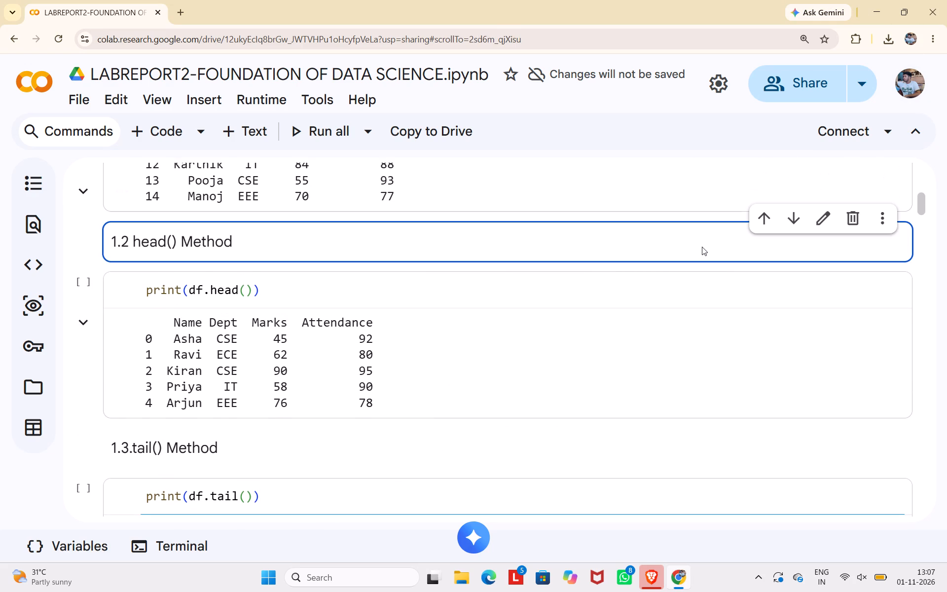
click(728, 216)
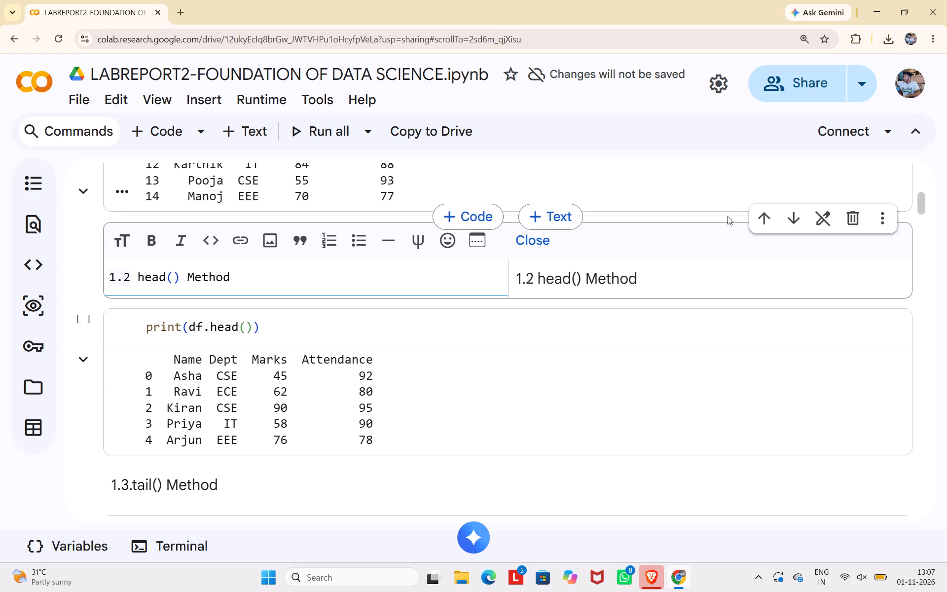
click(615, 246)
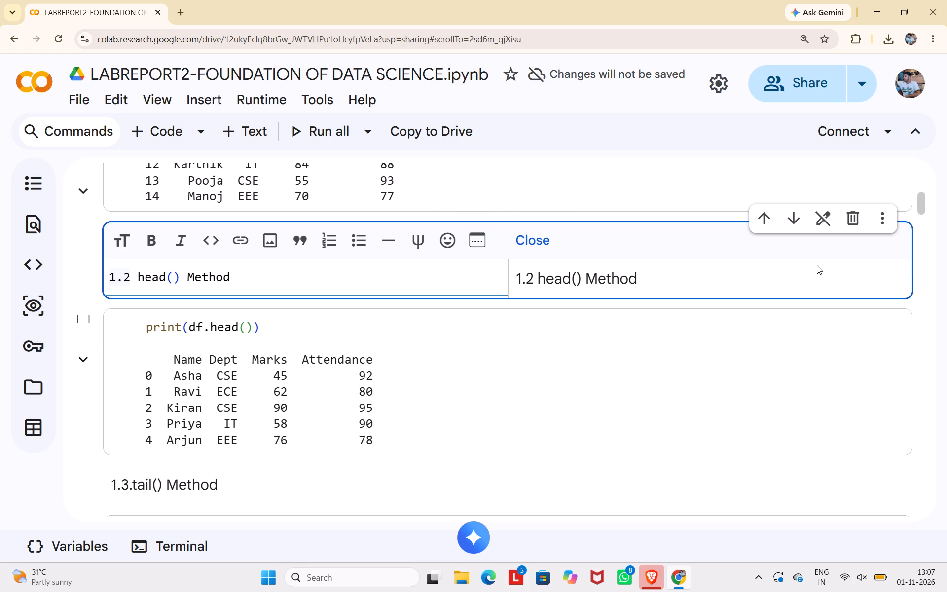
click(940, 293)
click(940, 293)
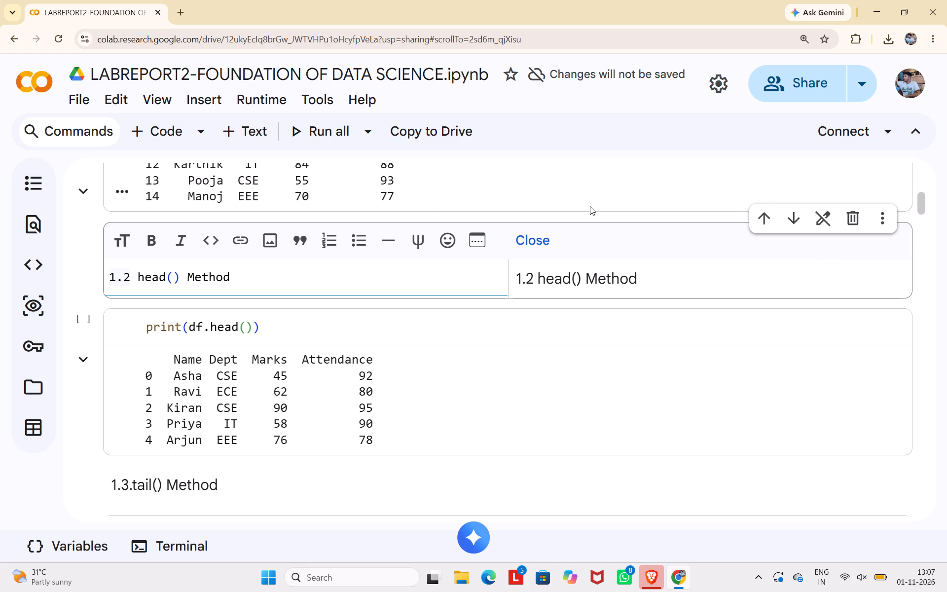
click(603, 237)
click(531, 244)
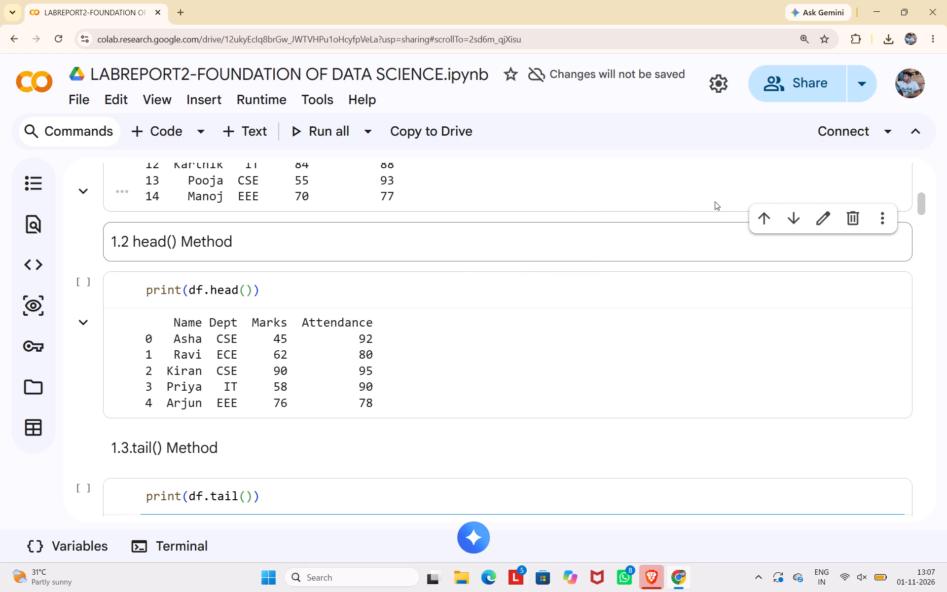
Set the light-themed Colab notebook's zoom to 200% and capture the browser view showing the 1.2 head() Method heading and print(df.head()) code.
click(924, 51)
click(932, 37)
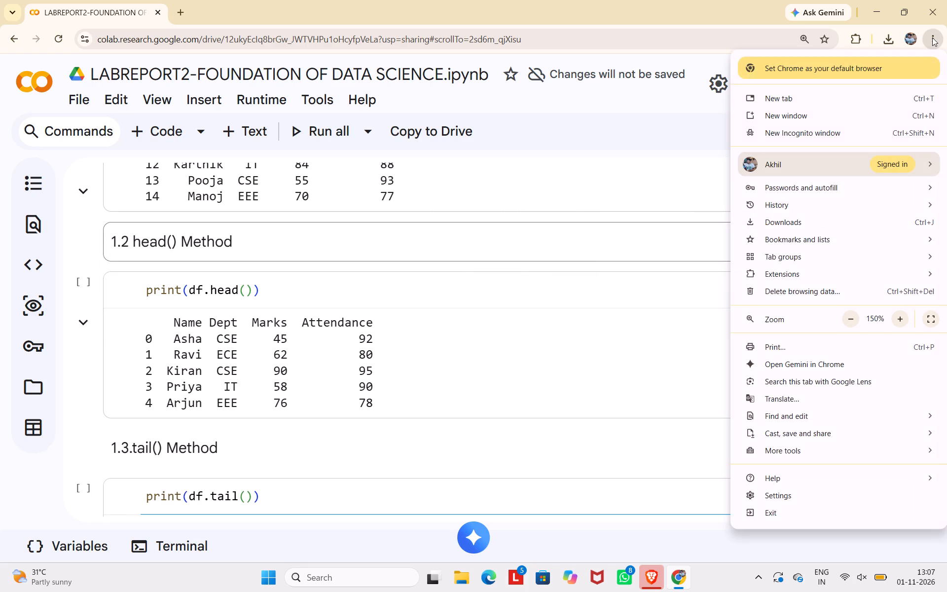
click(902, 313)
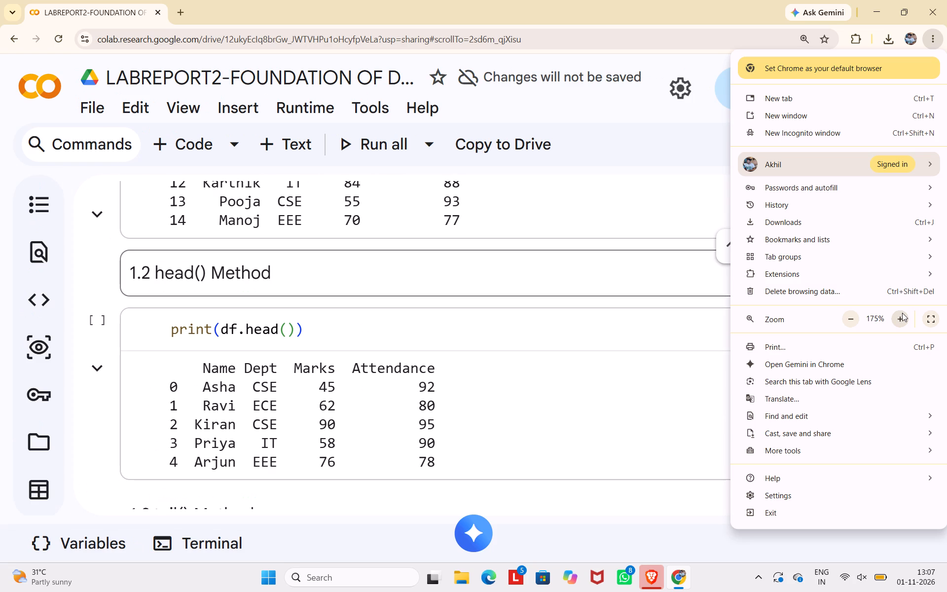
click(902, 313)
click(617, 306)
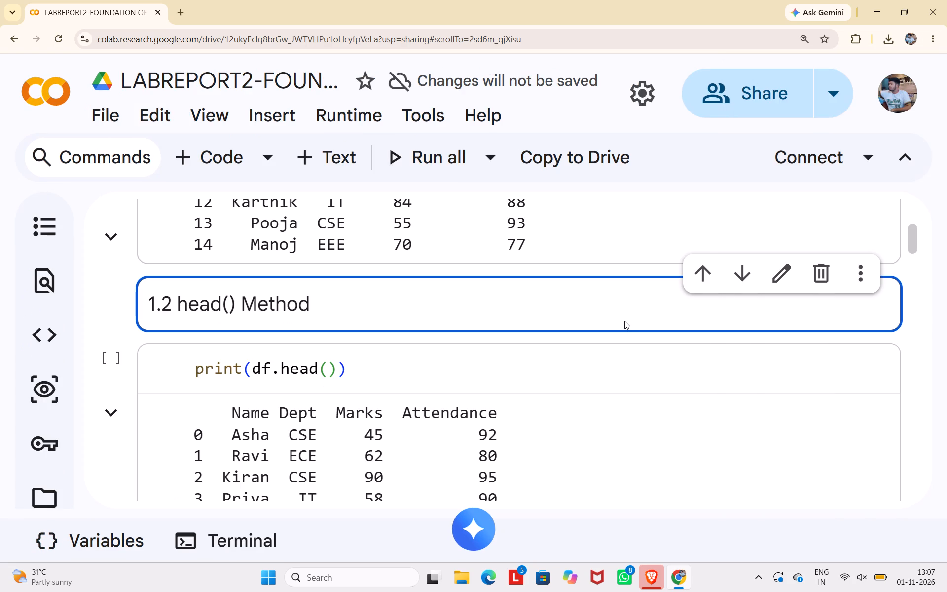
key(shift+super+s)
scroll(75, 71, down, 1)
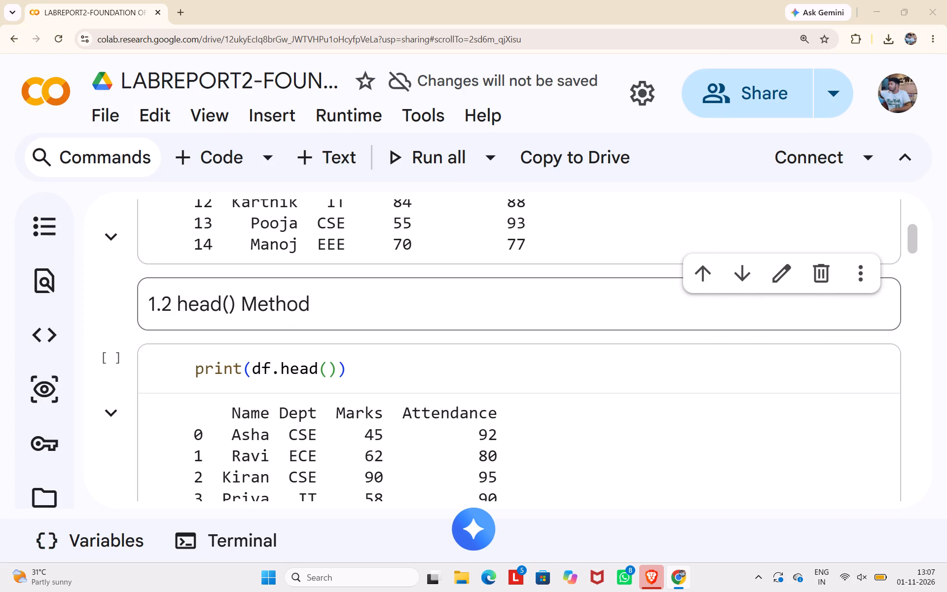
drag(5, 30, 938, 555)
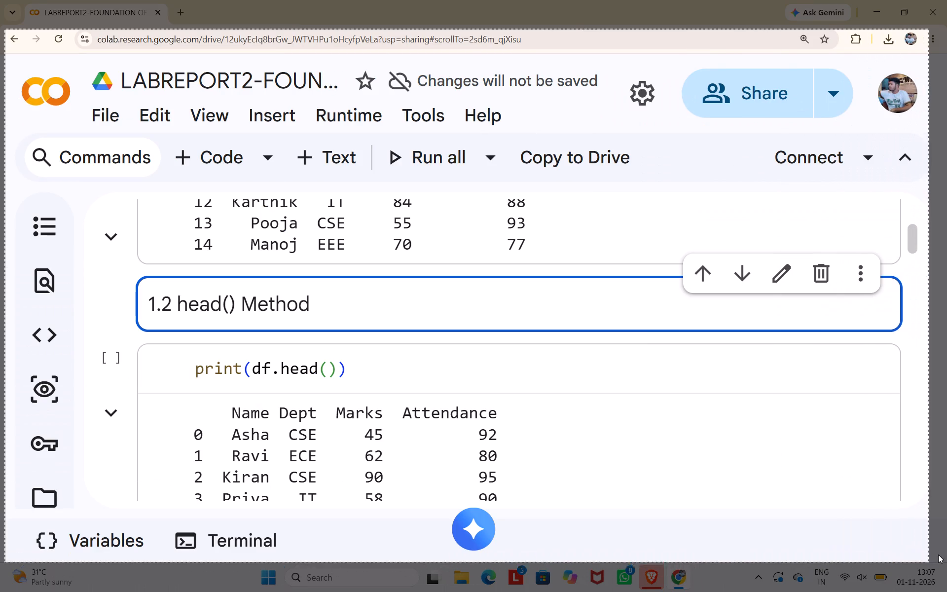
drag(938, 555, 946, 566)
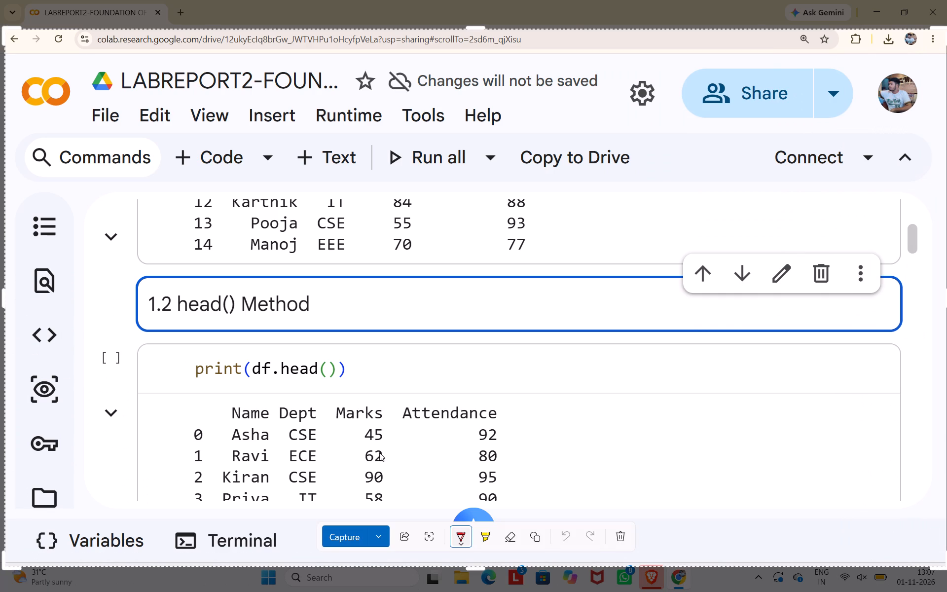
click(348, 533)
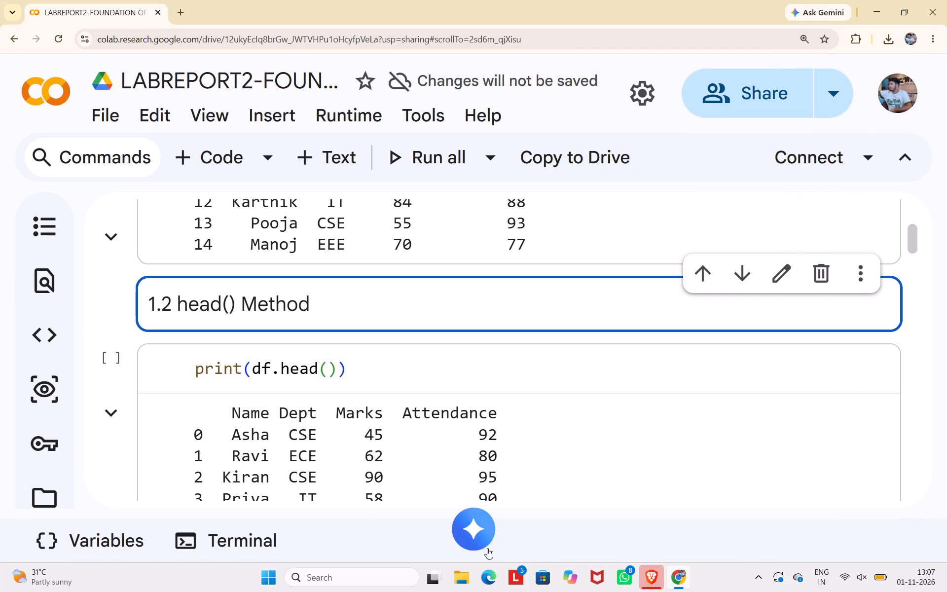
Switch to the LAB2 report in Word and delete the dark-themed code screenshot under section 1.2 head() Method.
click(442, 534)
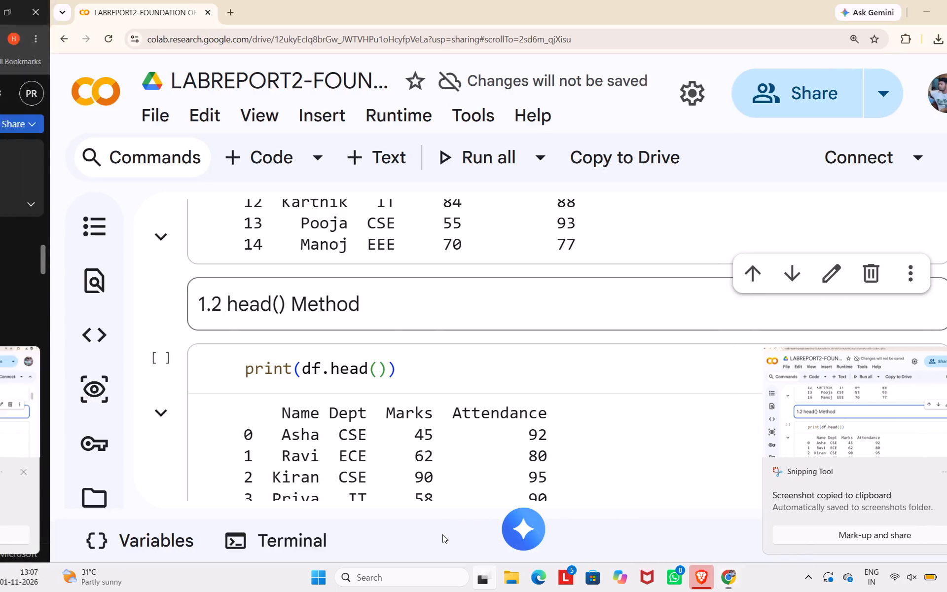
click(434, 384)
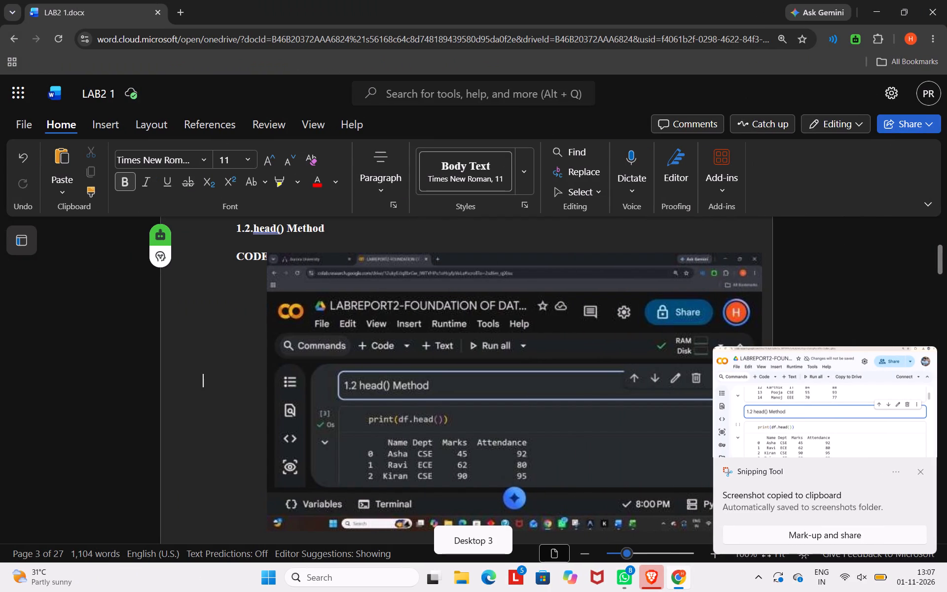
click(390, 384)
double_click(355, 363)
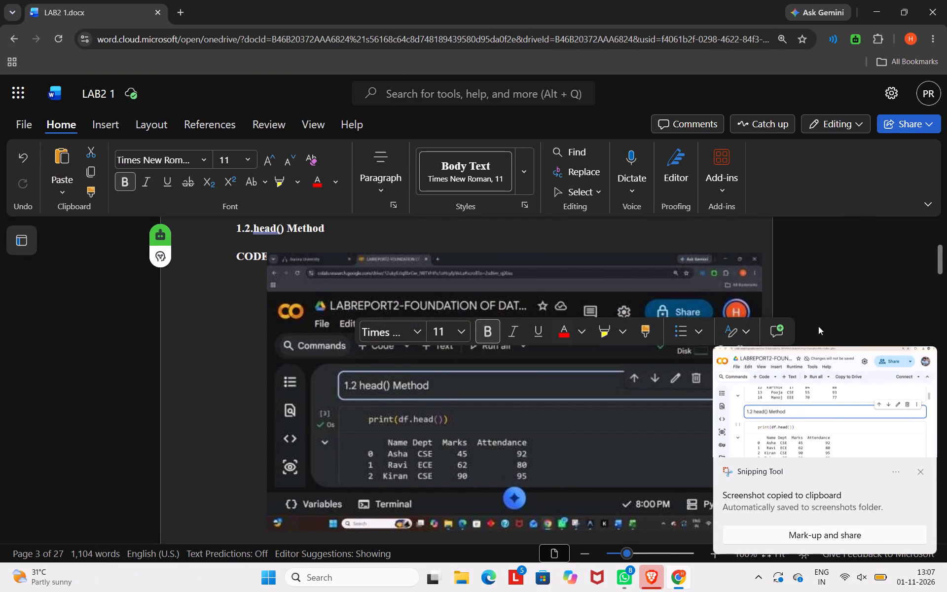
click(925, 475)
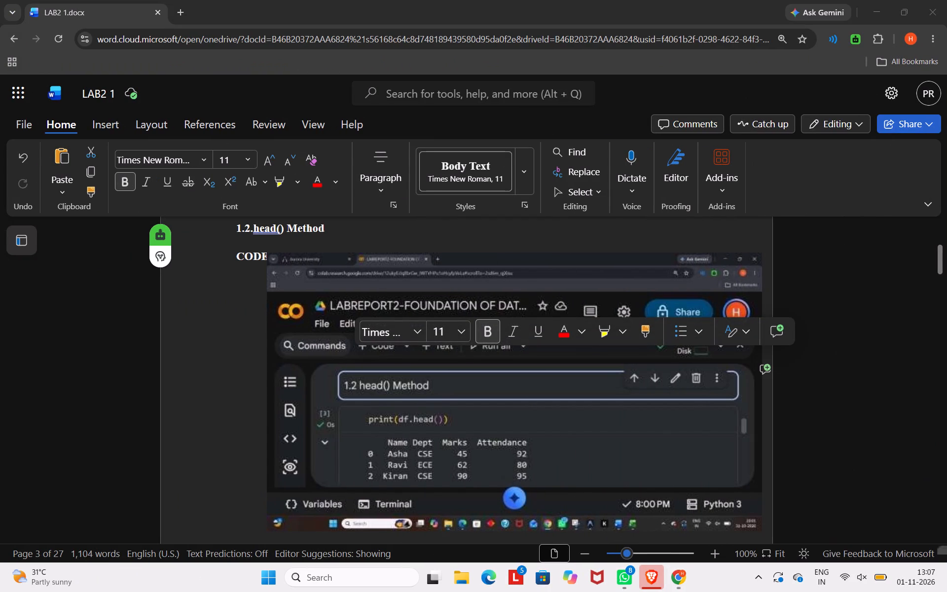
double_click(434, 365)
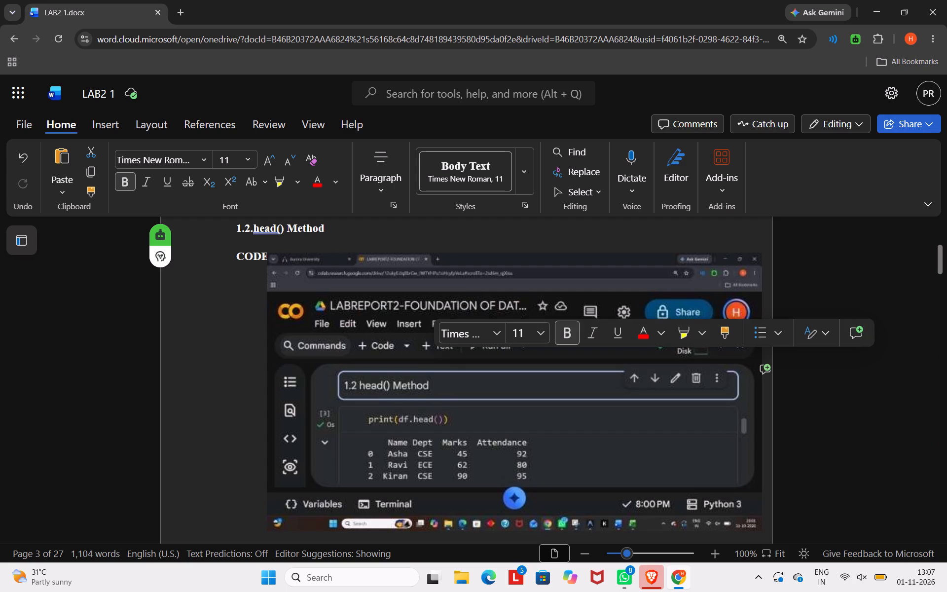
double_click(282, 278)
click(282, 278)
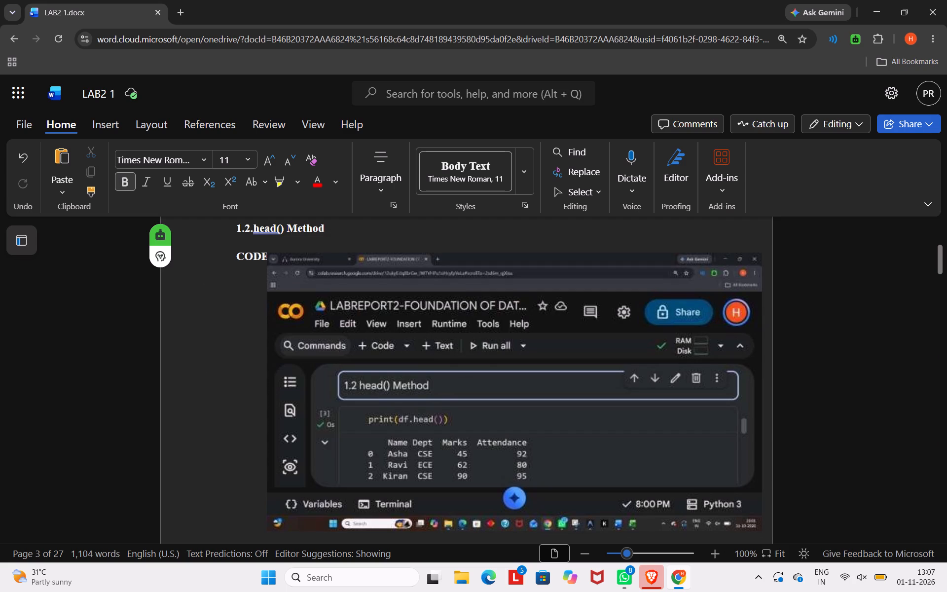
double_click(411, 425)
key(BackSpace)
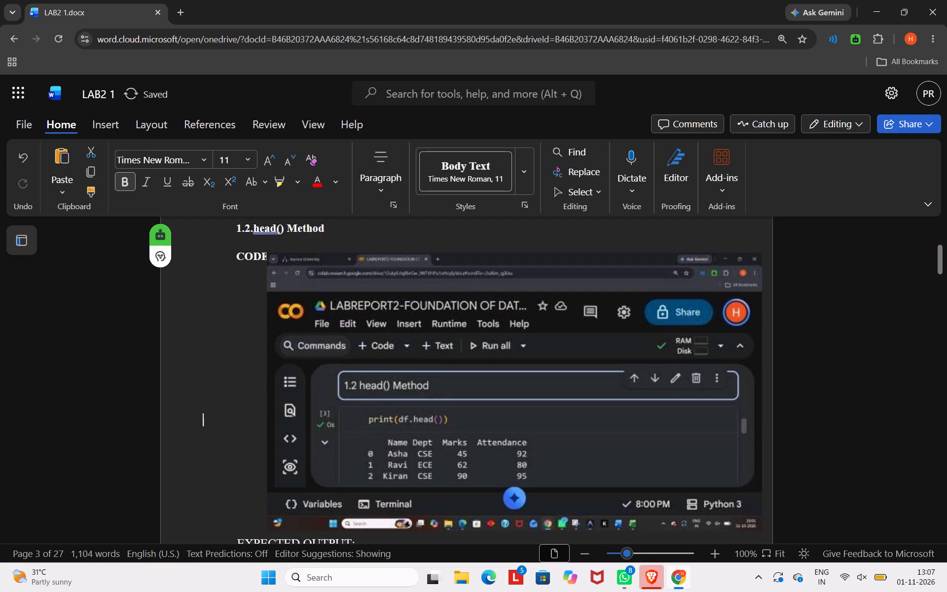
scroll(435, 494, up, 4)
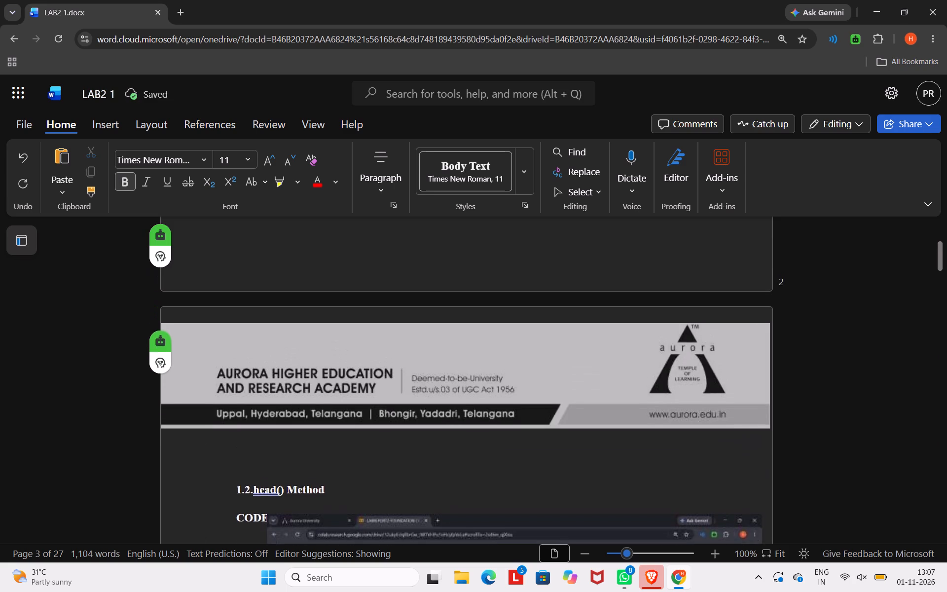
scroll(434, 536, up, 3)
click(463, 398)
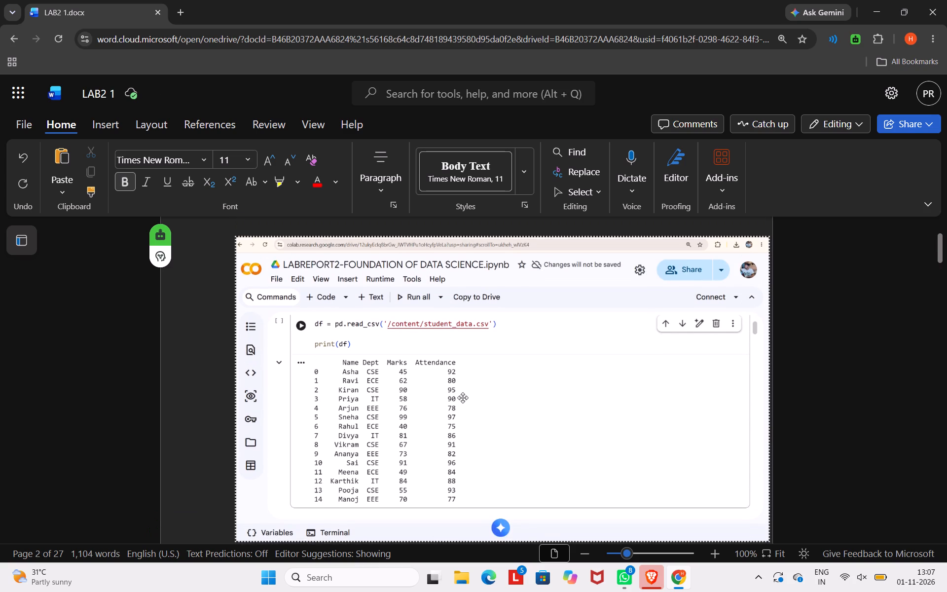
scroll(463, 398, down, 13)
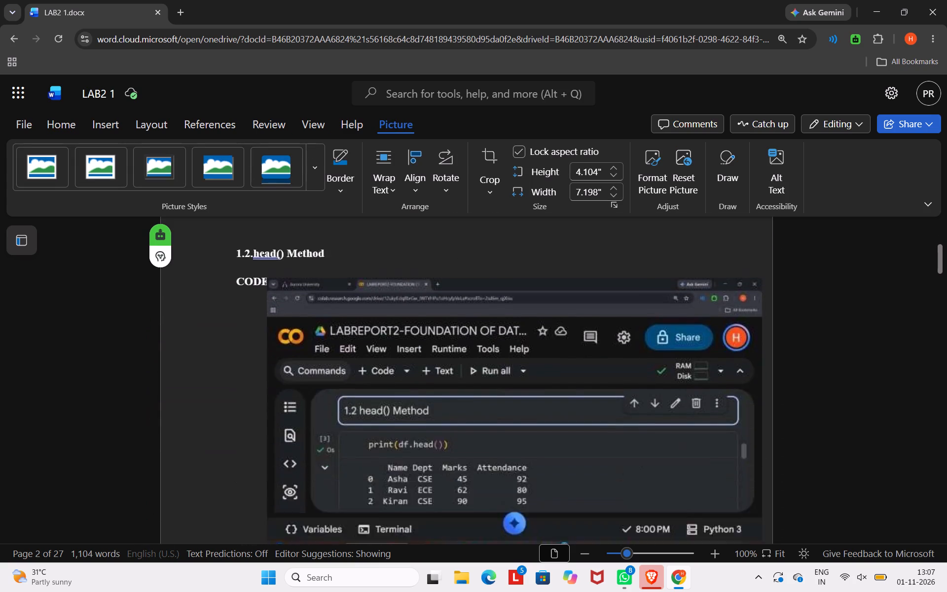
scroll(463, 398, down, 1)
double_click(463, 398)
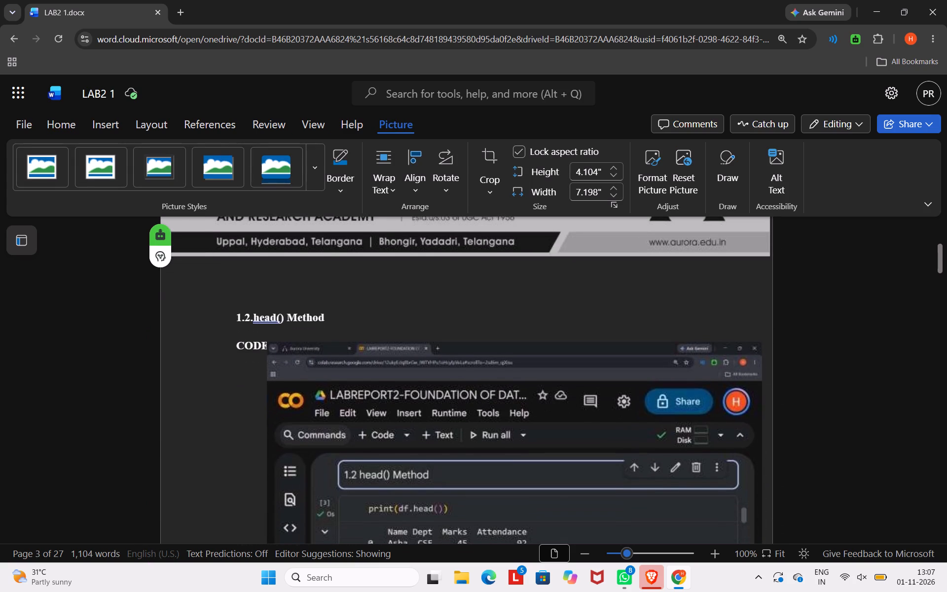
key(Delete)
key(Delete)
key(Delete)
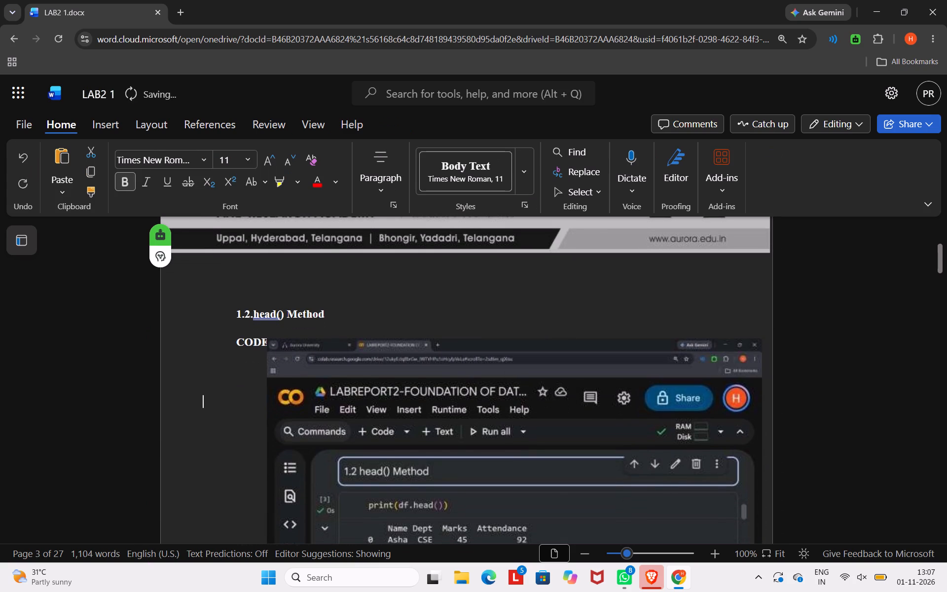
key(Delete)
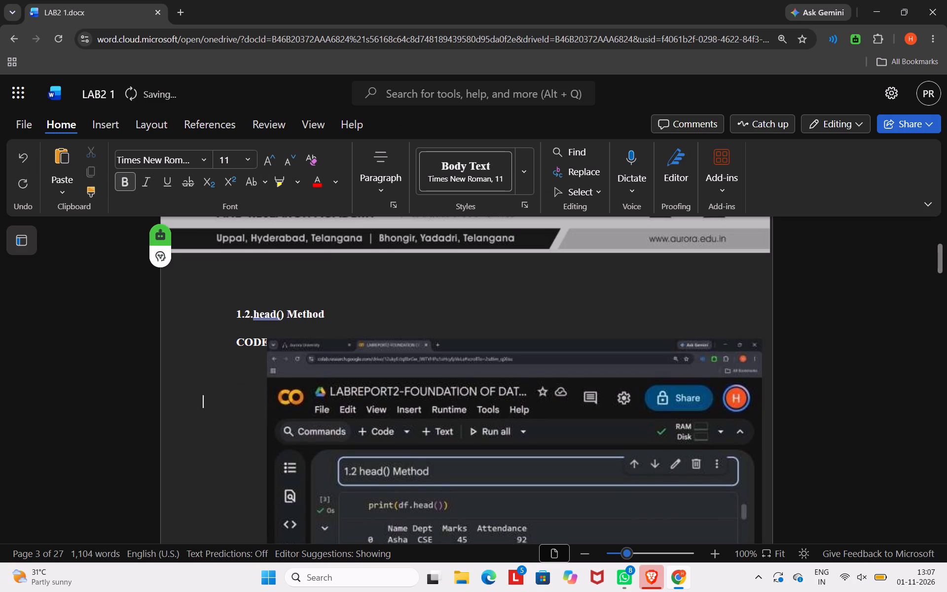
key(BackSpace)
click(276, 350)
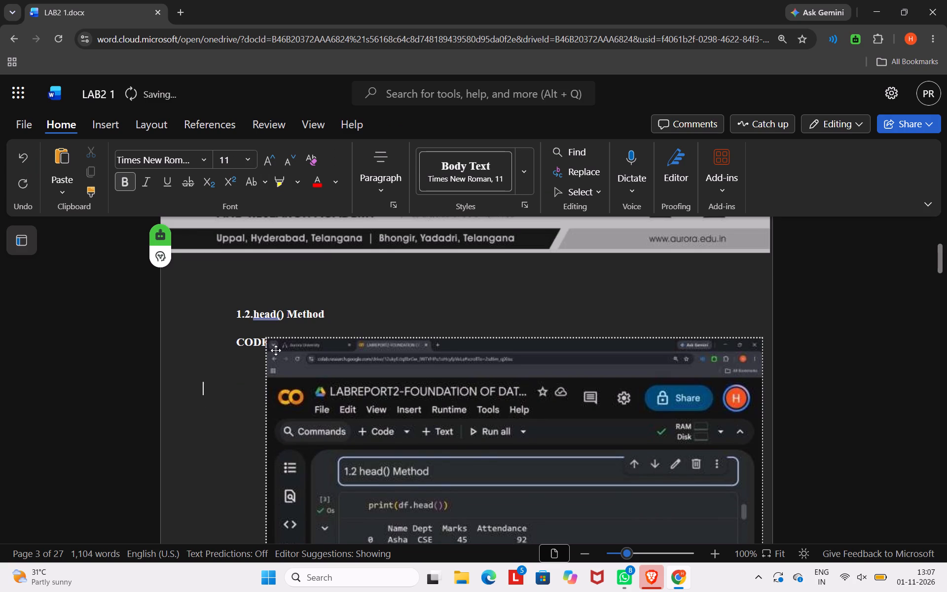
key(Delete)
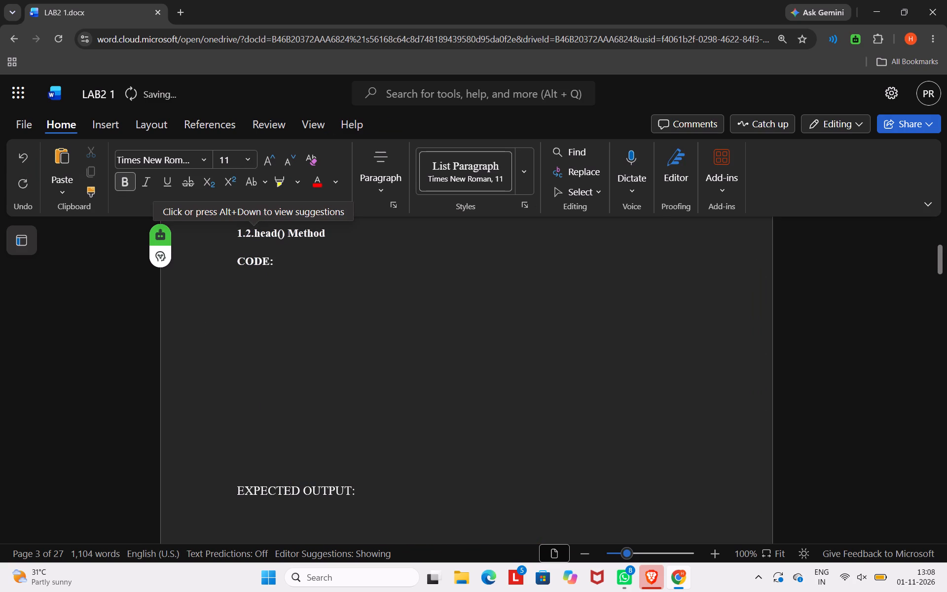
Insert the captured light-themed image after the CODE: label of section 1.2 head() Method.
click(287, 275)
click(287, 269)
key(space)
key(space)
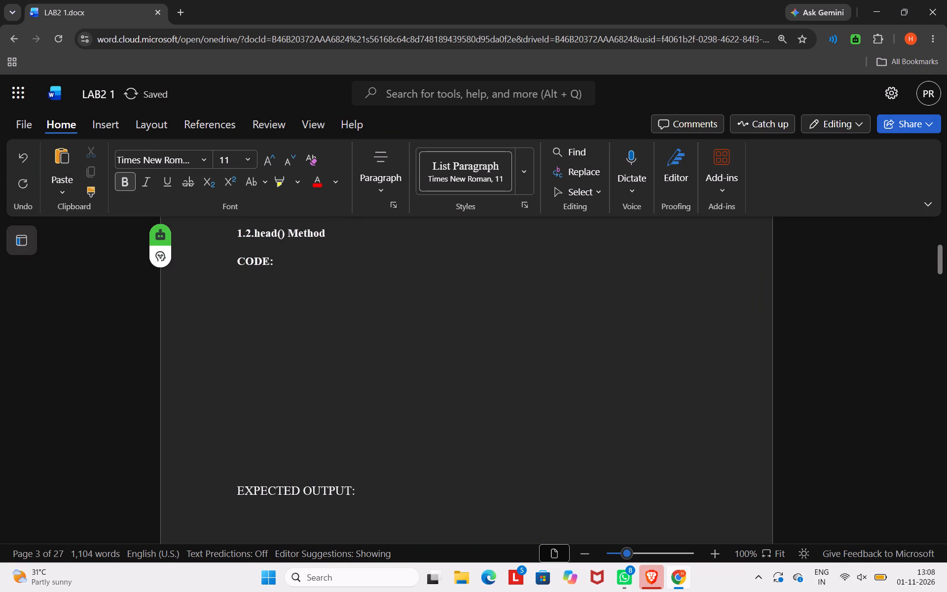
key(space)
key(Return)
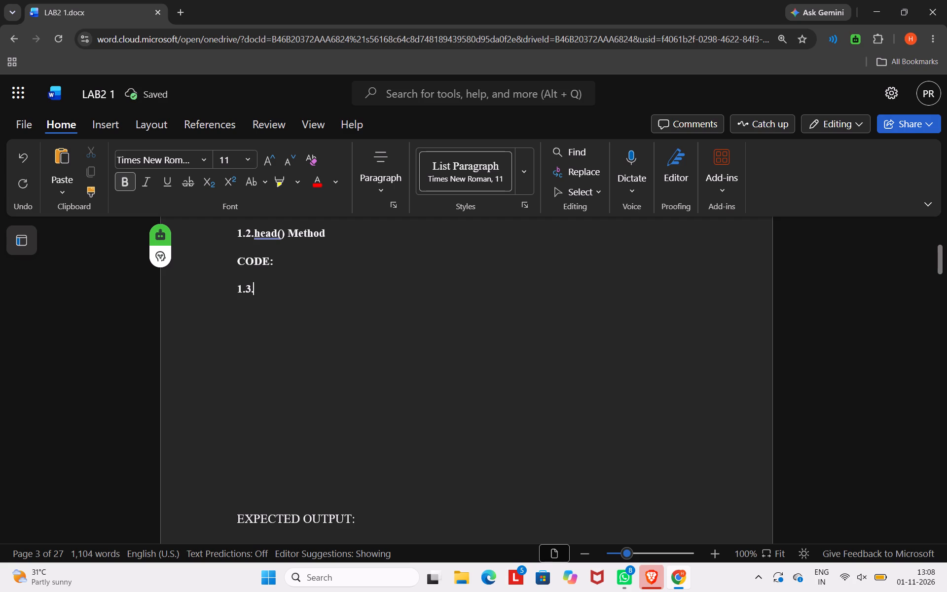
key(BackSpace)
key(BackSpace)
key(BackSpace)
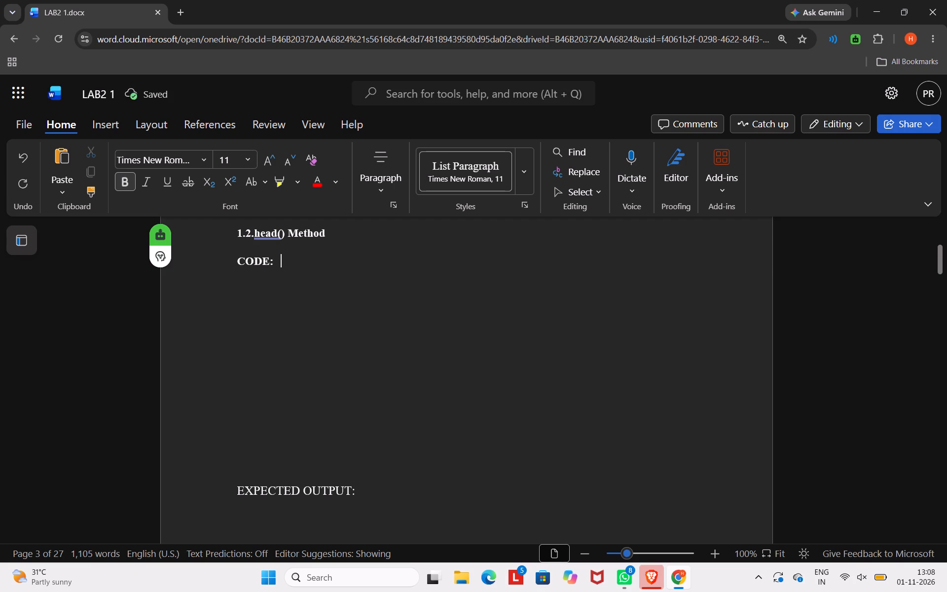
key(ctrl+v)
Review section 1.2 in the report, from the new code image through the expected-output screenshot and the explanations.
scroll(287, 269, down, 7)
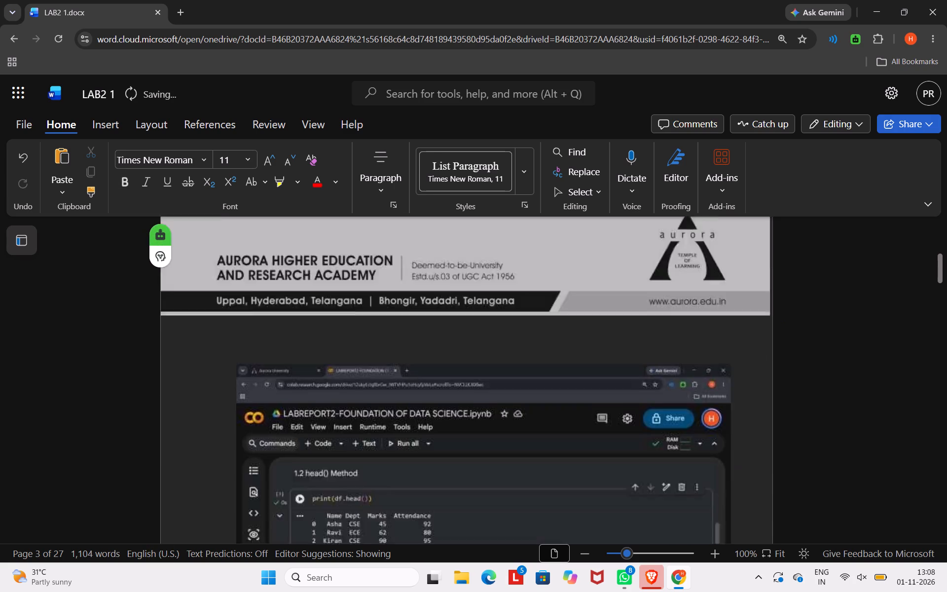
scroll(287, 269, down, 2)
scroll(287, 269, up, 1)
scroll(287, 269, down, 4)
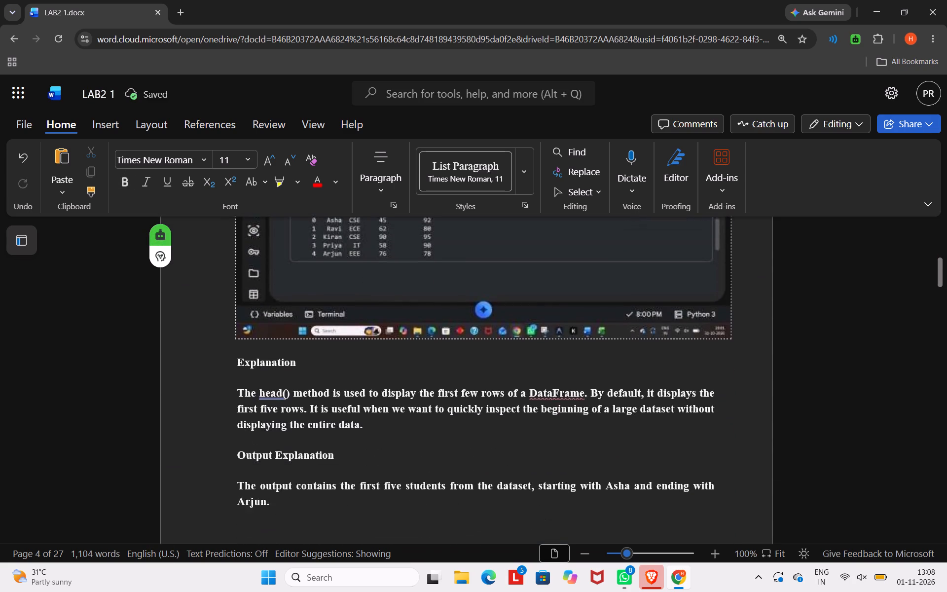
scroll(287, 269, up, 1)
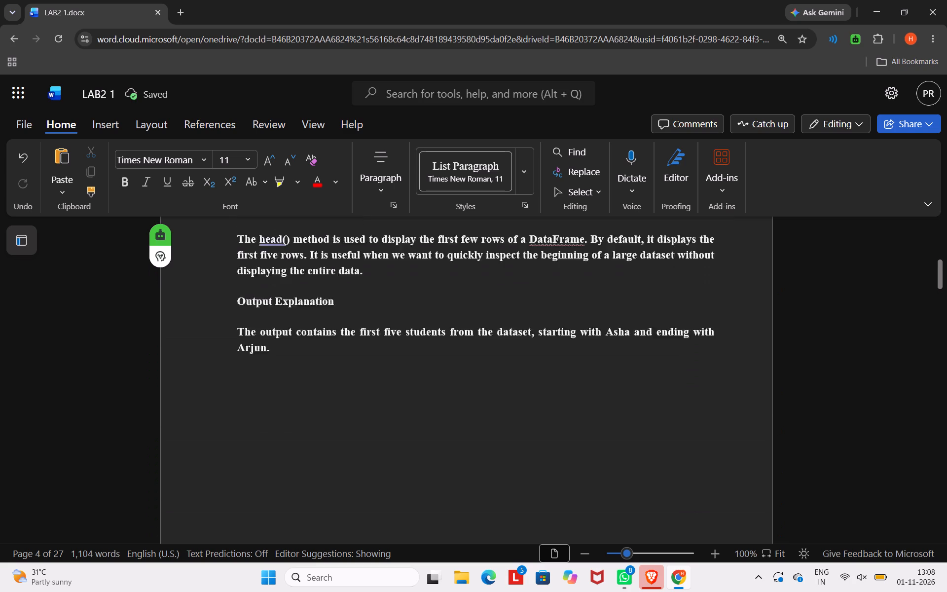
scroll(287, 269, up, 12)
scroll(287, 269, down, 1)
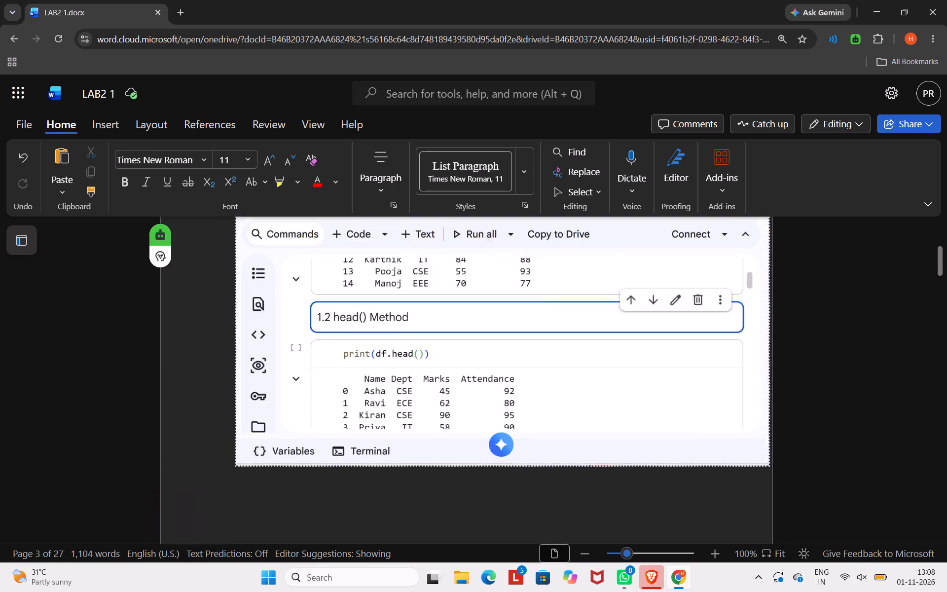
scroll(287, 269, down, 2)
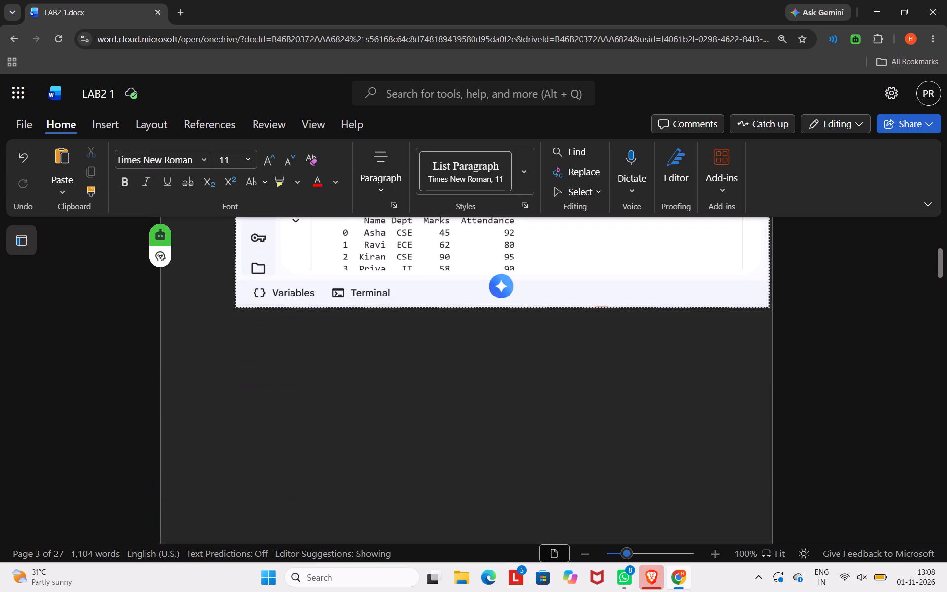
scroll(287, 269, down, 2)
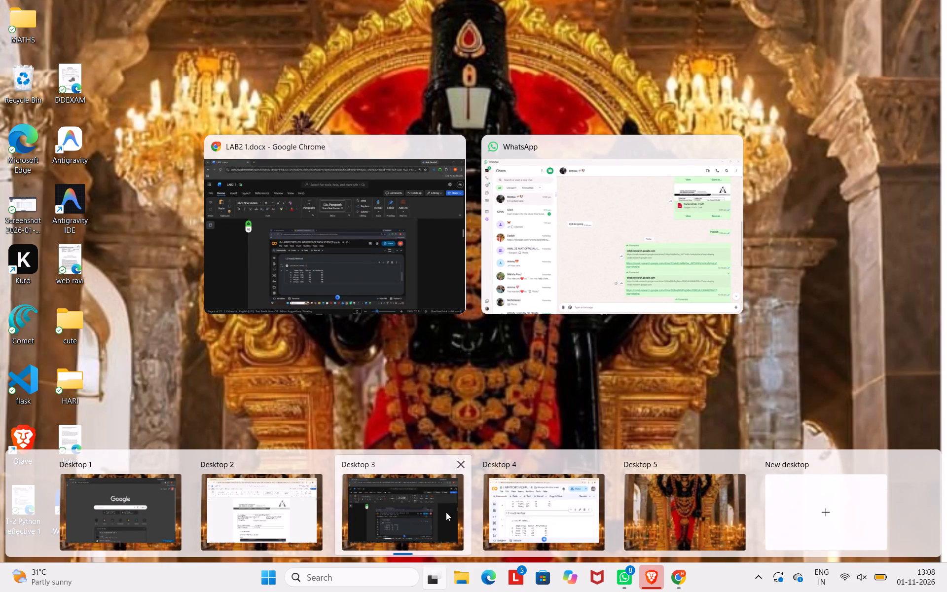
Switch to the light-themed Colab notebook, set its zoom to 150% and capture the view showing the 1.2 head() Method code with its output.
click(593, 516)
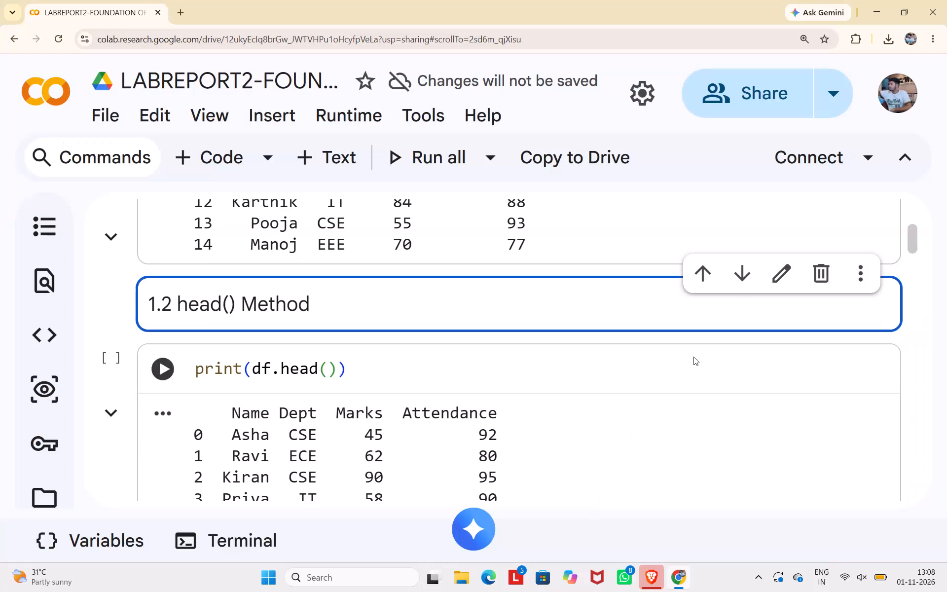
click(936, 35)
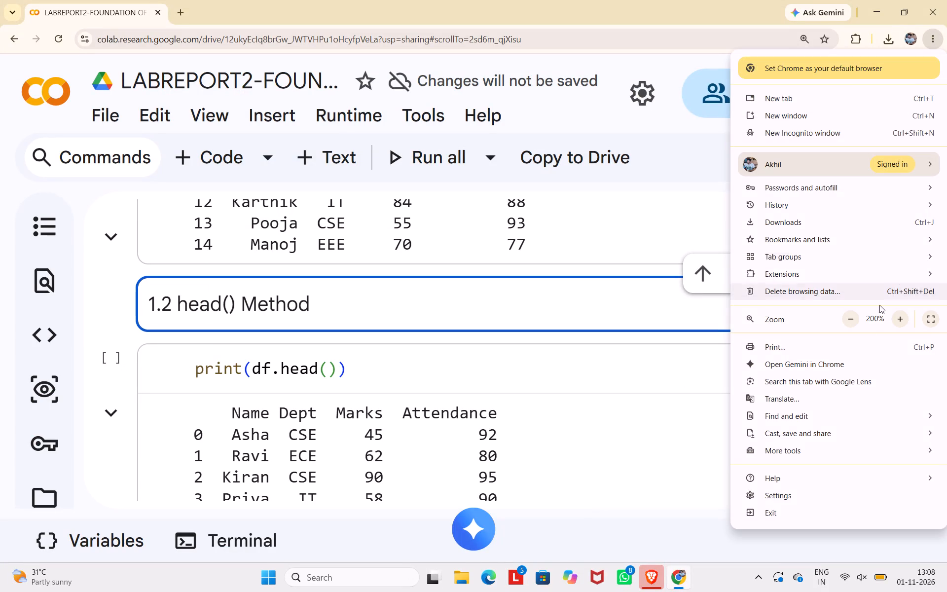
click(854, 311)
click(854, 311)
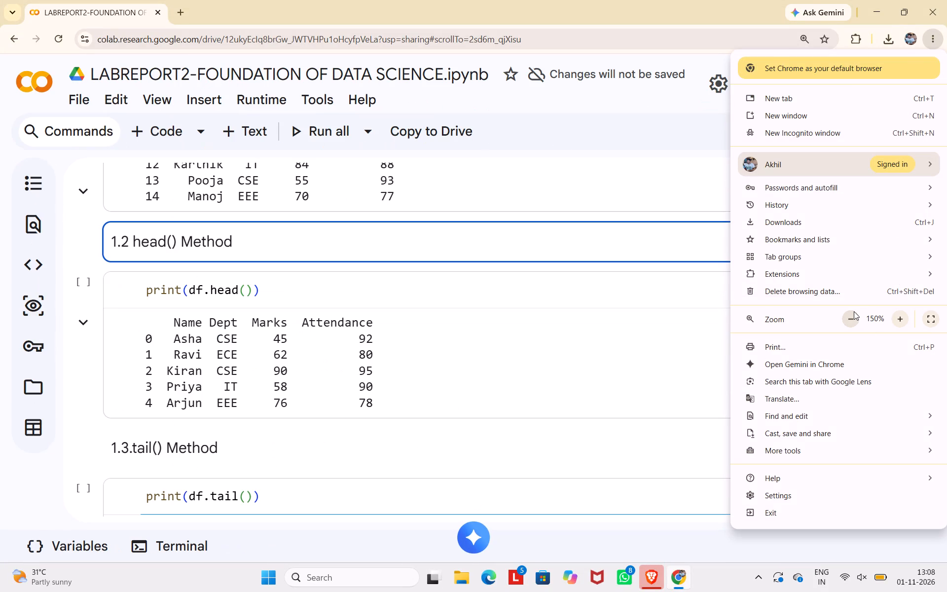
click(679, 320)
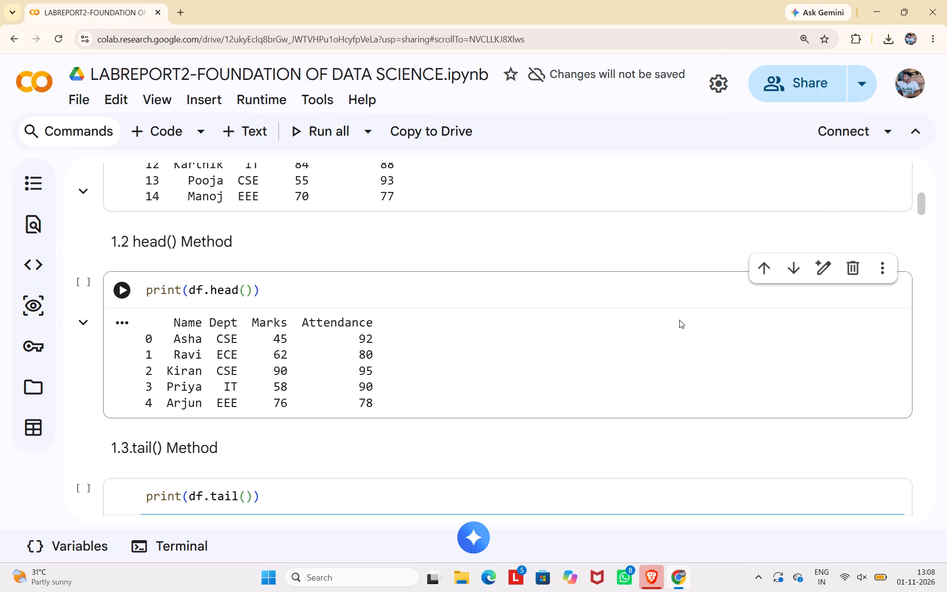
key(shift+super+s)
drag(10, 27, 197, 185)
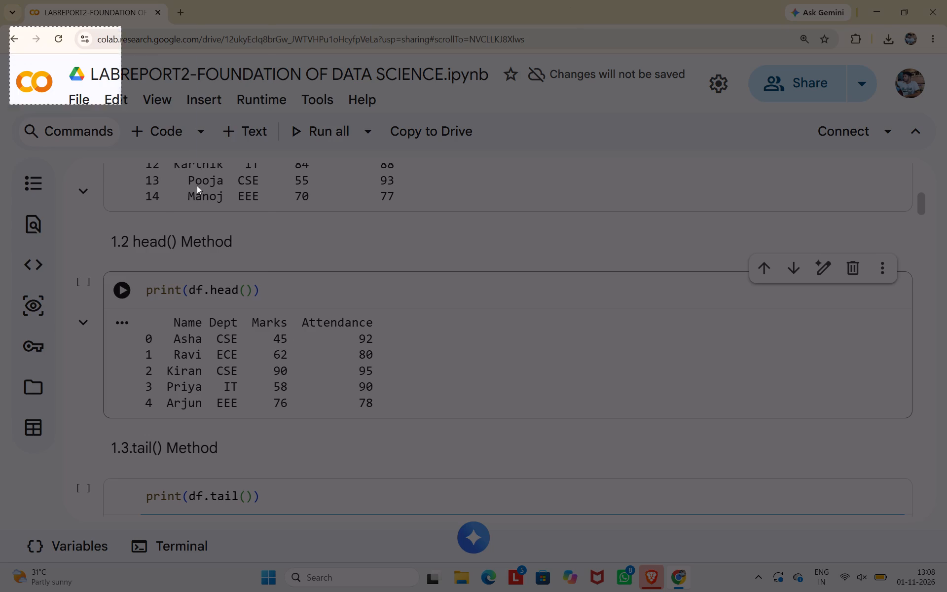
drag(197, 185, 946, 506)
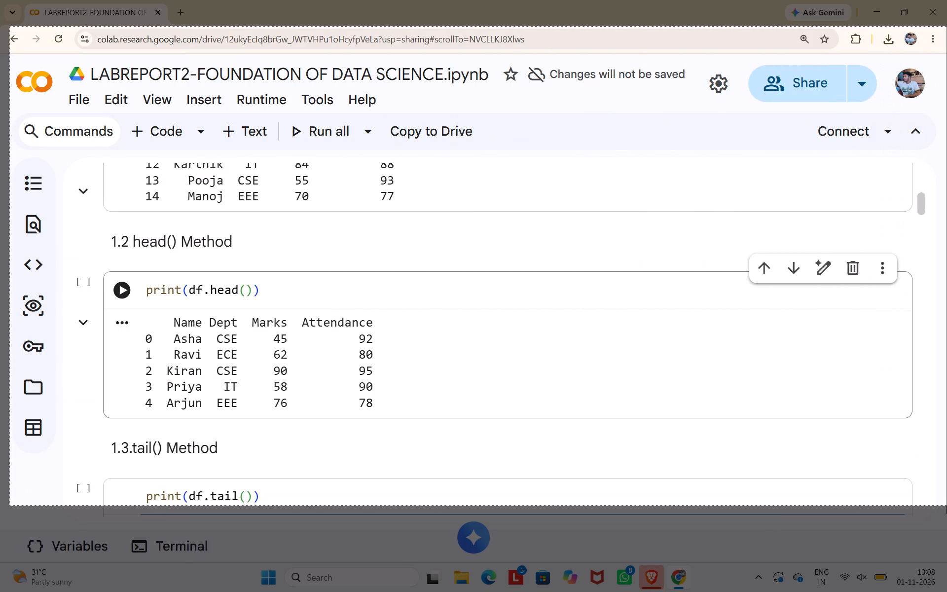
drag(946, 506, 946, 555)
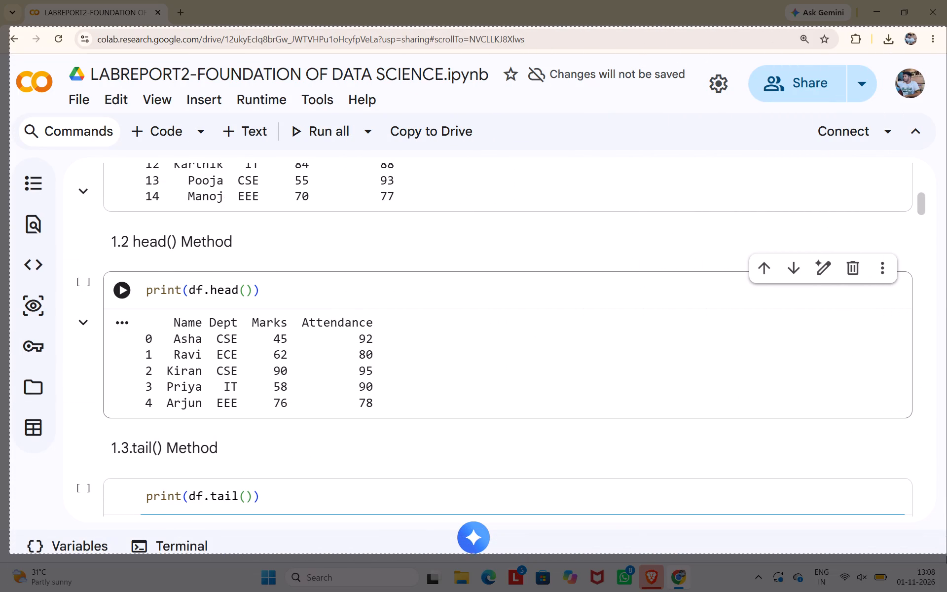
drag(946, 555, 946, 557)
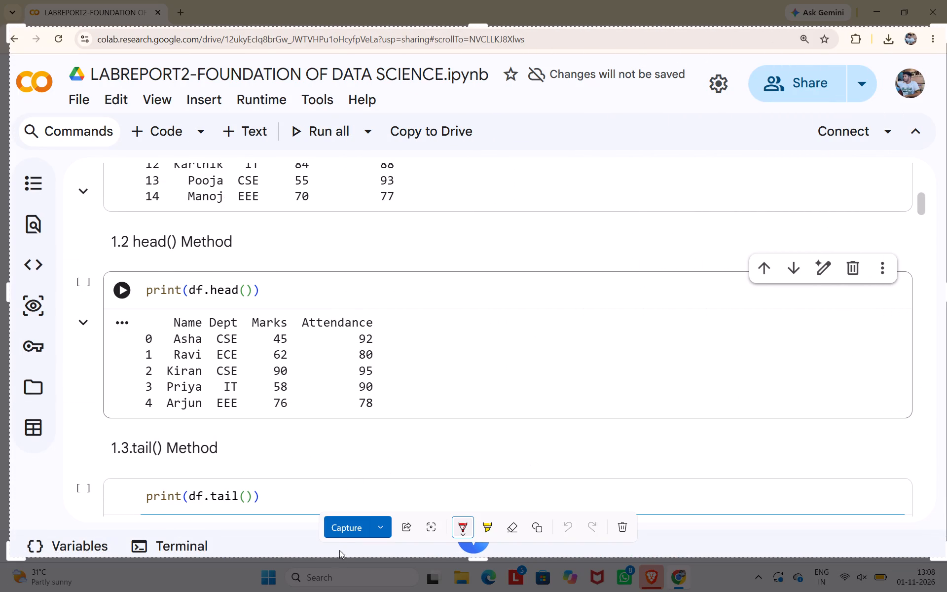
click(342, 532)
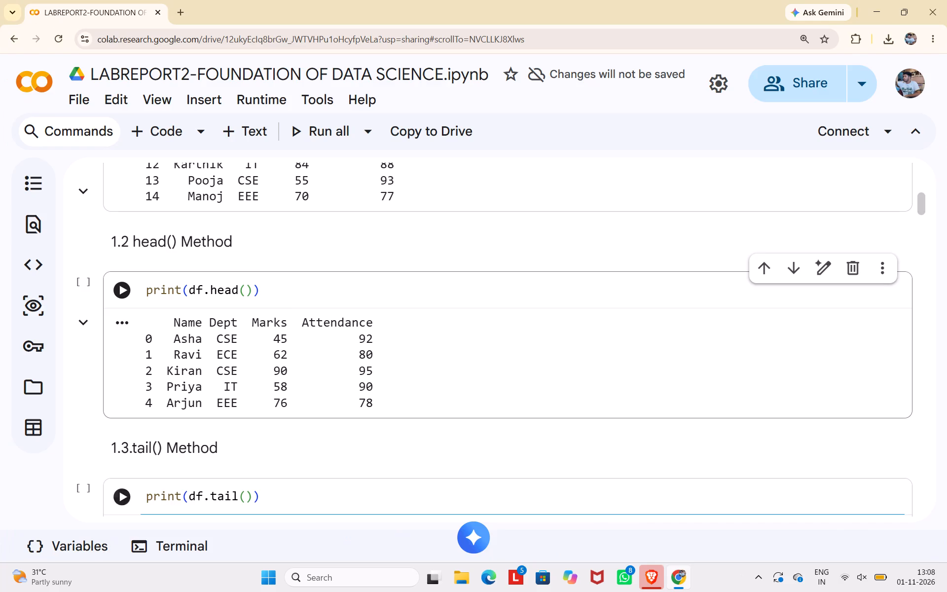
In the LAB2 report in Word, replace the dark-themed expected-output screenshot of section 1.2 head() Method with the captured light-themed image.
click(446, 511)
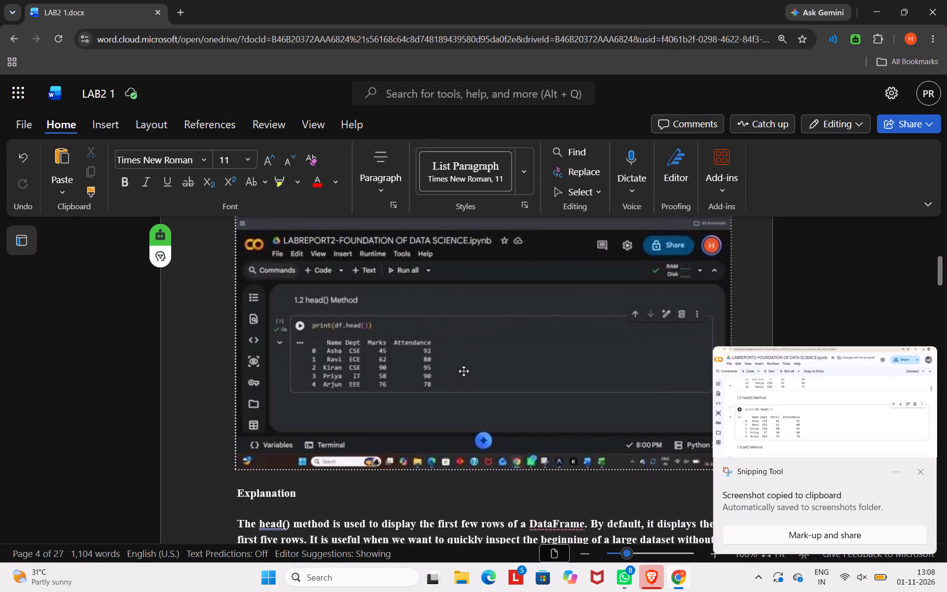
double_click(464, 371)
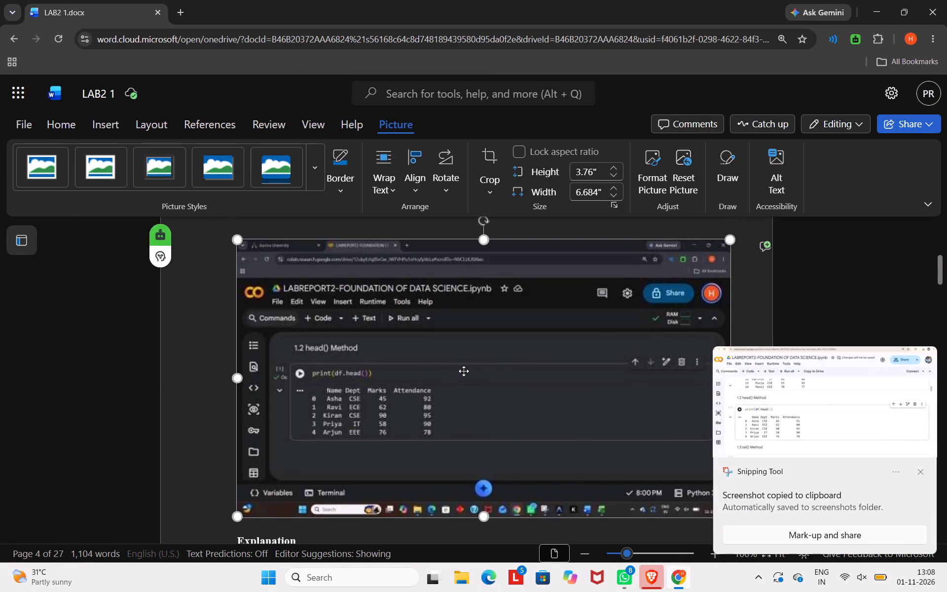
key(ctrl+v)
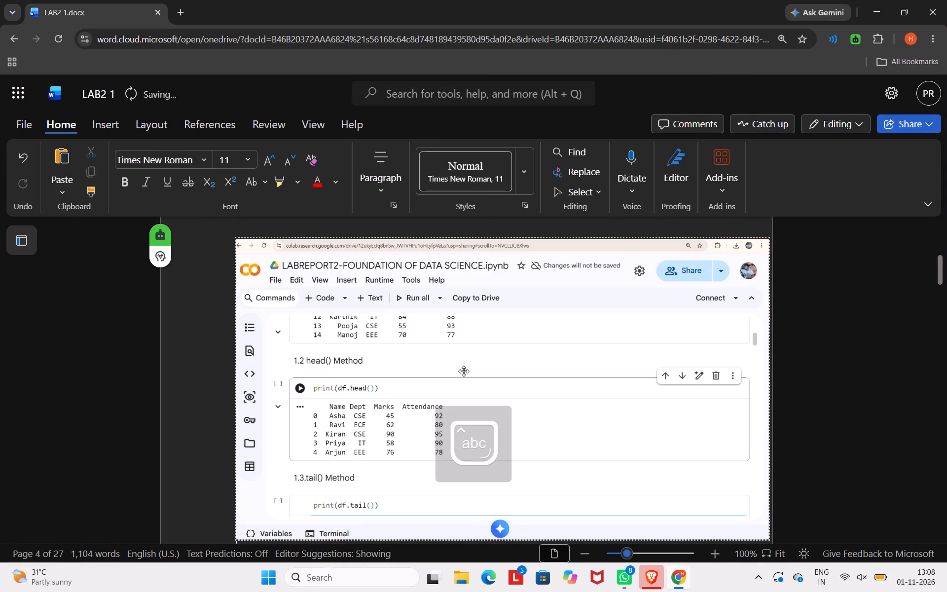
Switch to the Colab notebook and capture the view from its header down through the 1.3.tail() Method heading and print(df.tail()) code.
scroll(464, 371, down, 7)
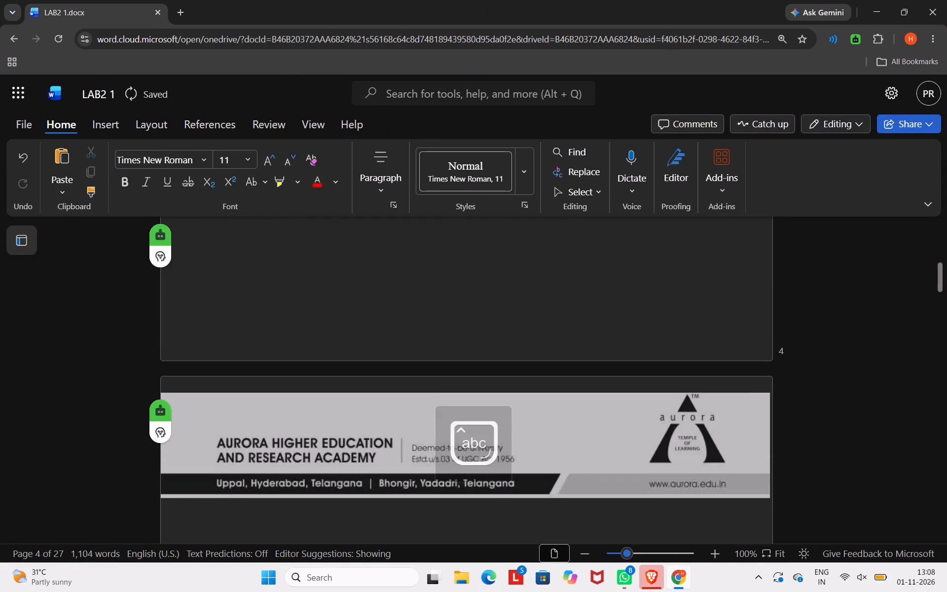
scroll(464, 371, down, 8)
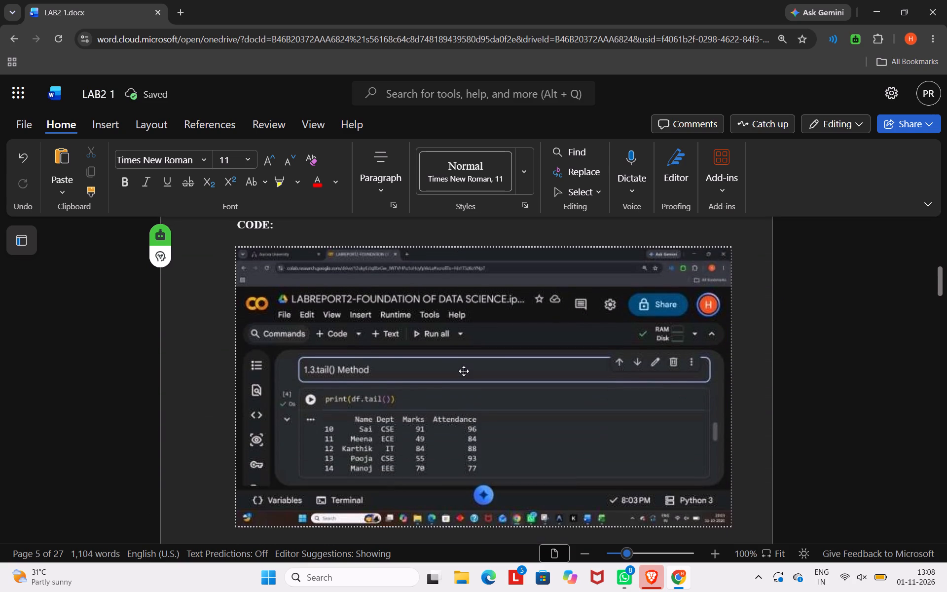
scroll(464, 371, down, 1)
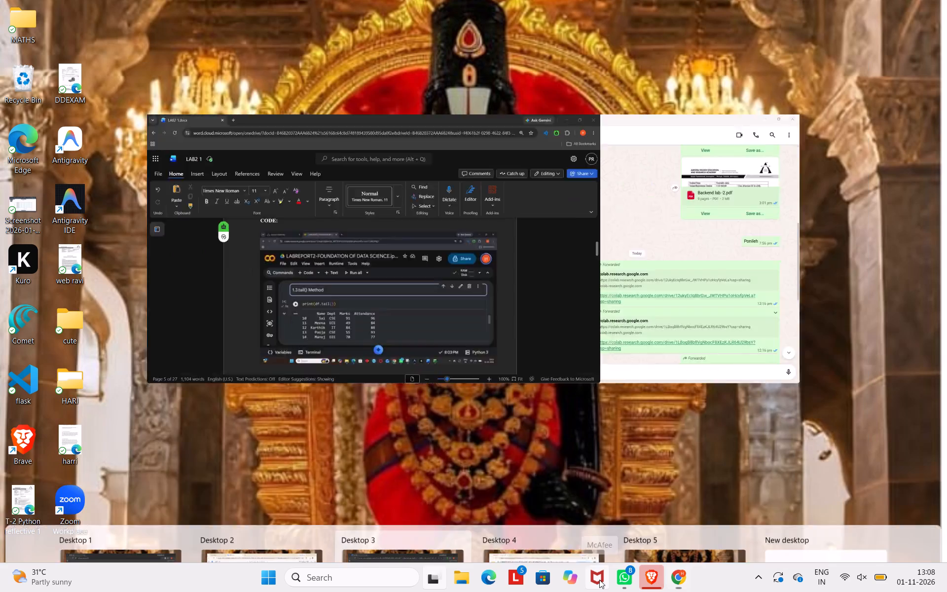
click(537, 493)
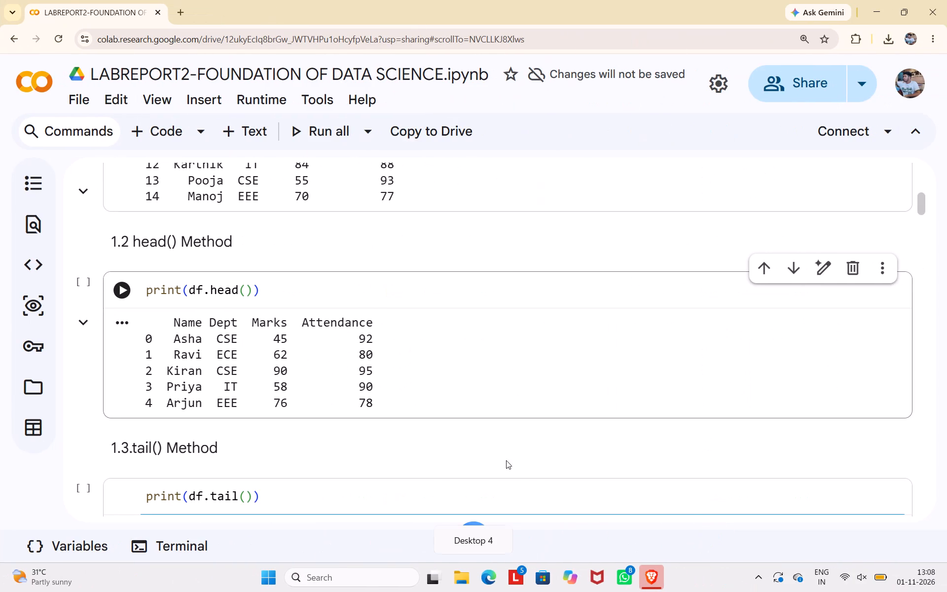
scroll(478, 428, down, 6)
scroll(478, 428, up, 2)
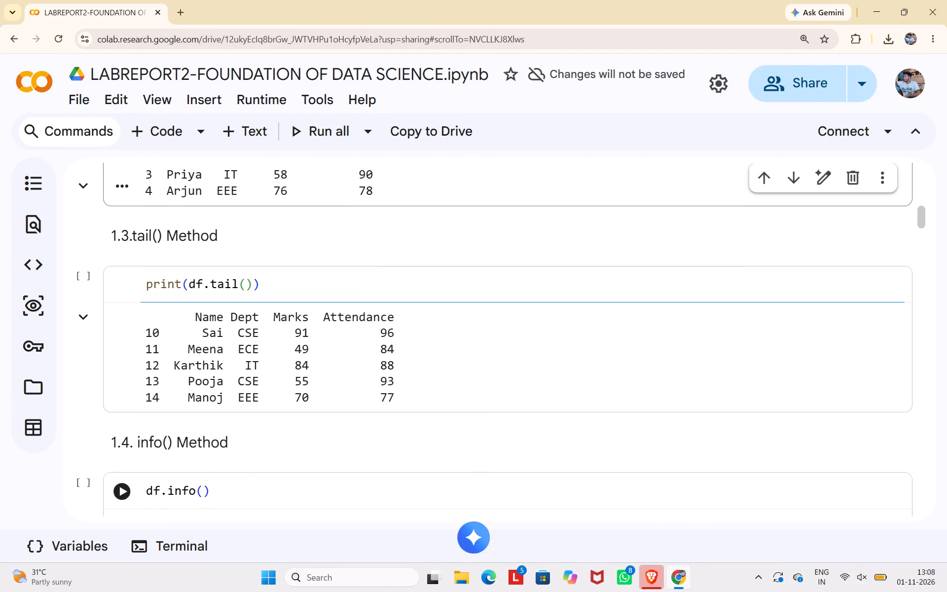
scroll(478, 428, up, 2)
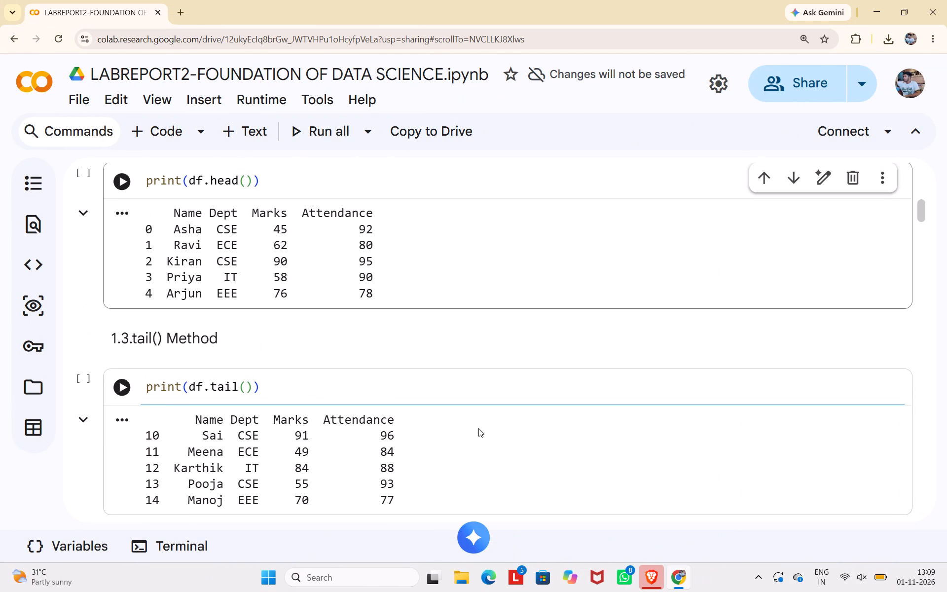
key(shift+super+s)
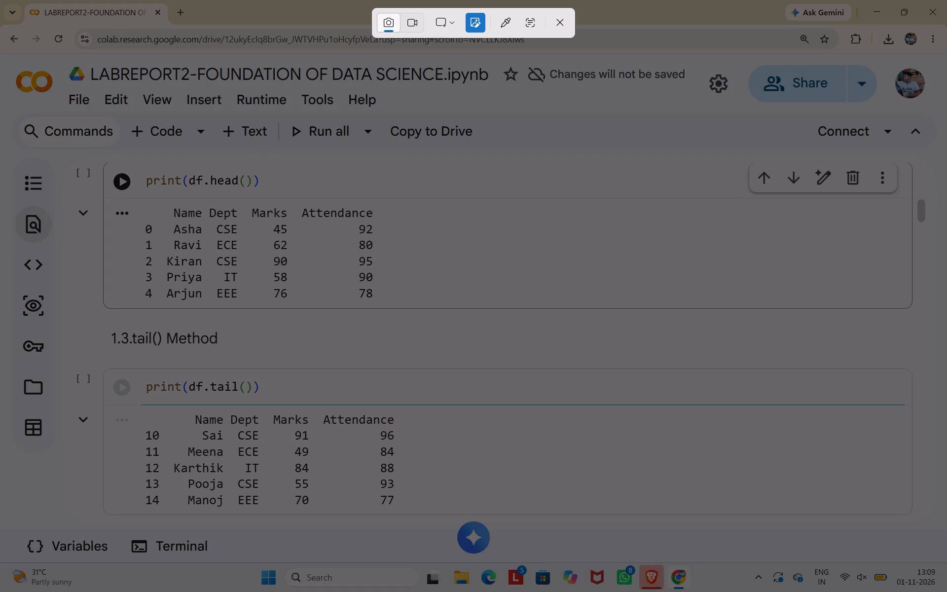
drag(0, 49, 585, 474)
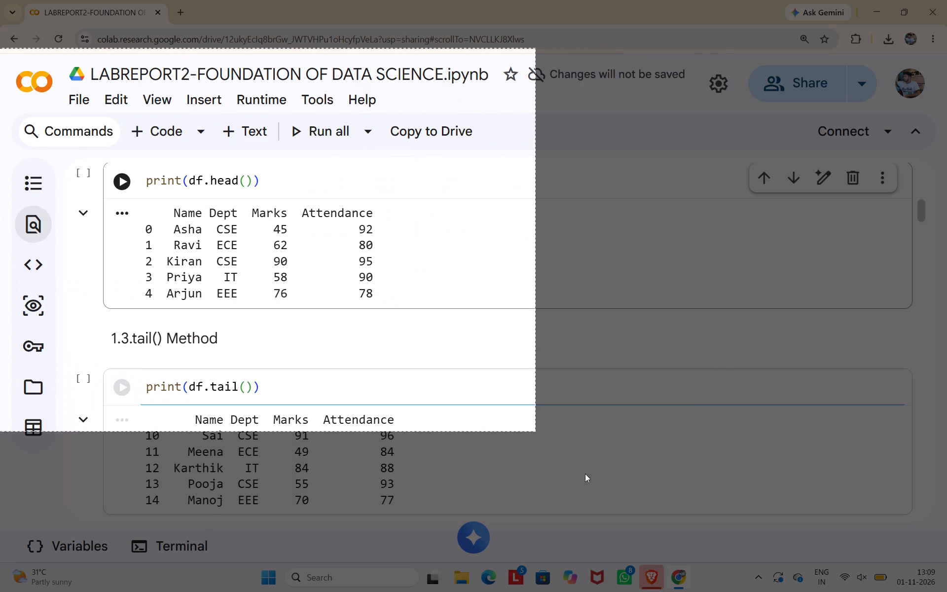
drag(585, 474, 946, 470)
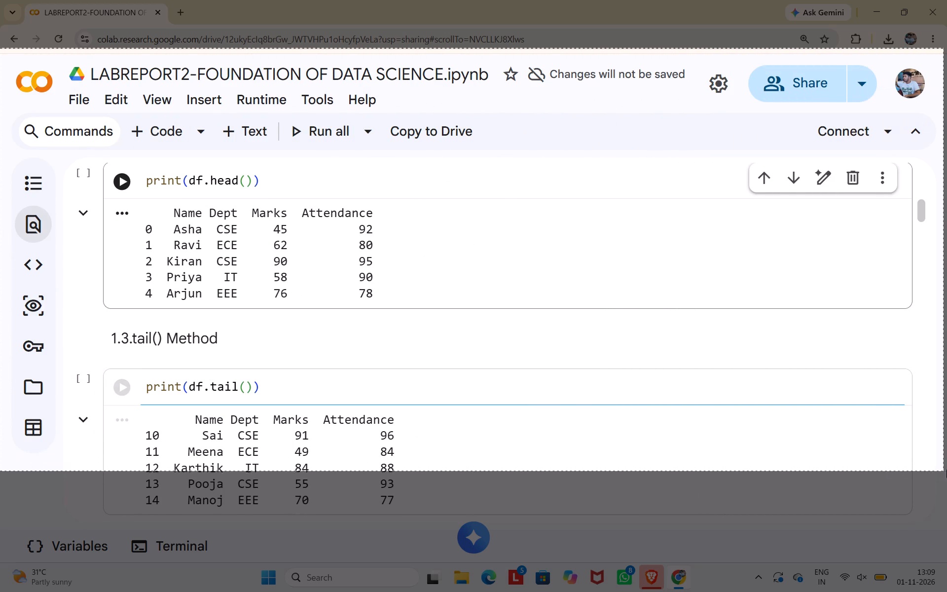
drag(946, 470, 946, 467)
click(329, 503)
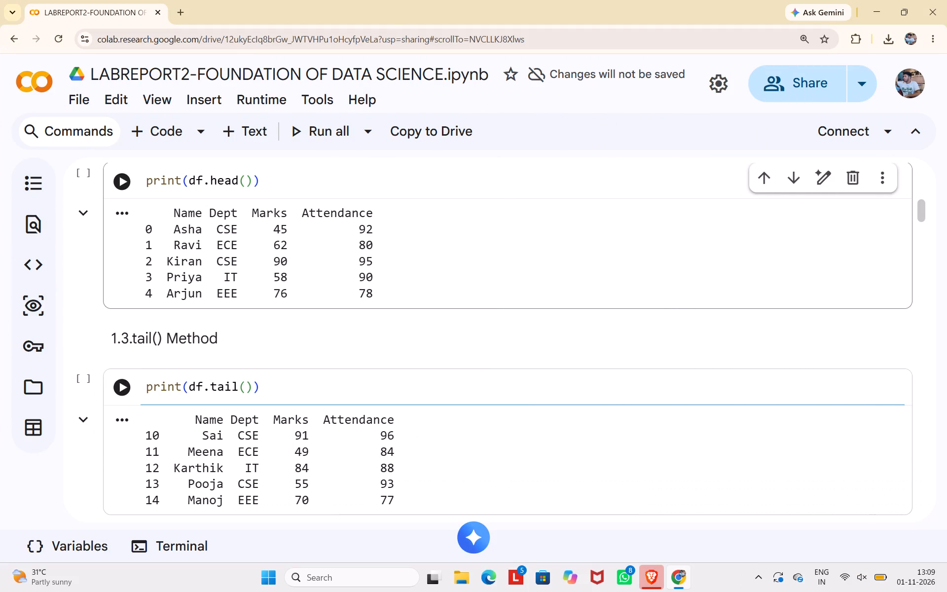
In the LAB2 report in Word, replace the dark-themed screenshot under CODE: in the tail() section with the captured light-themed image.
scroll(565, 591, down, 4)
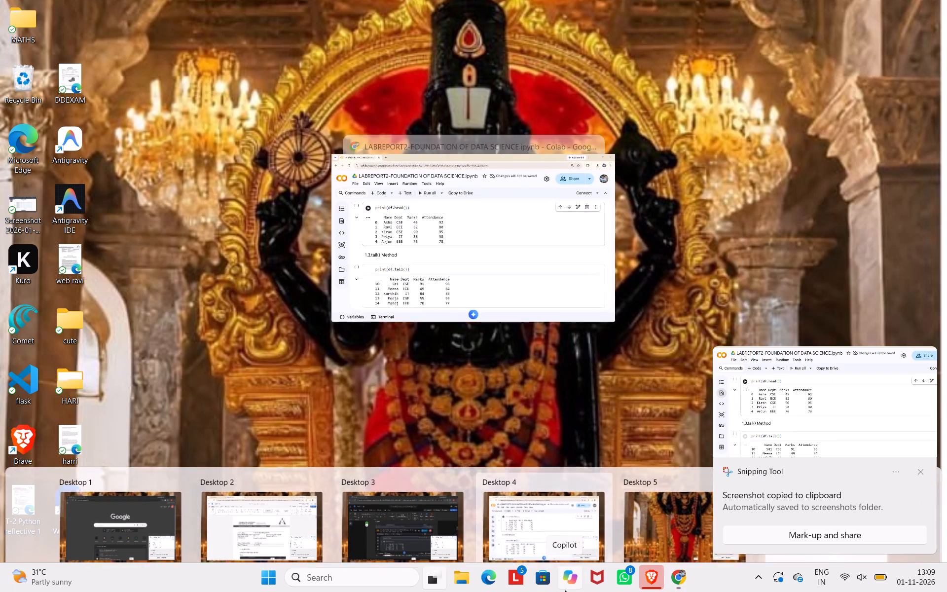
click(393, 529)
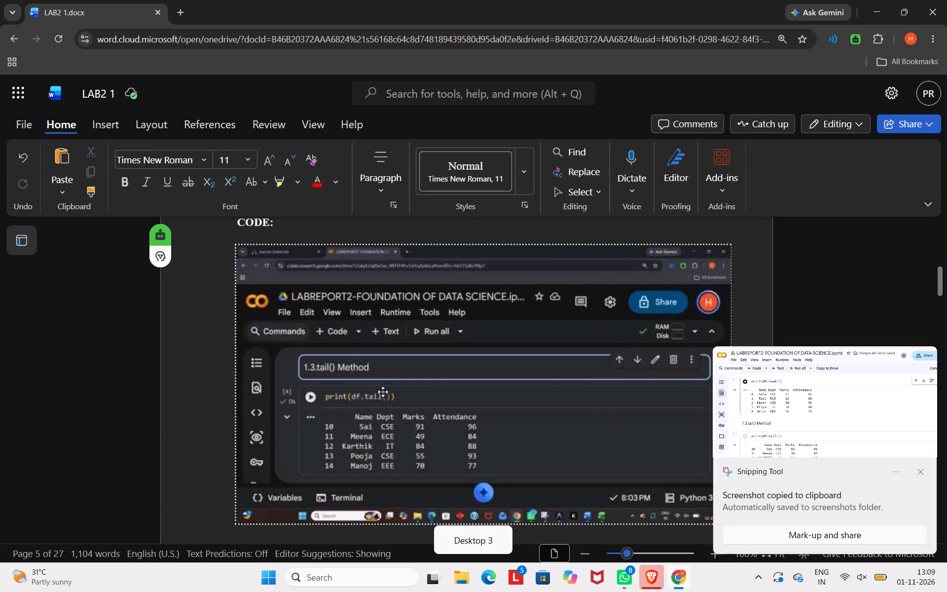
click(383, 392)
key(BackSpace)
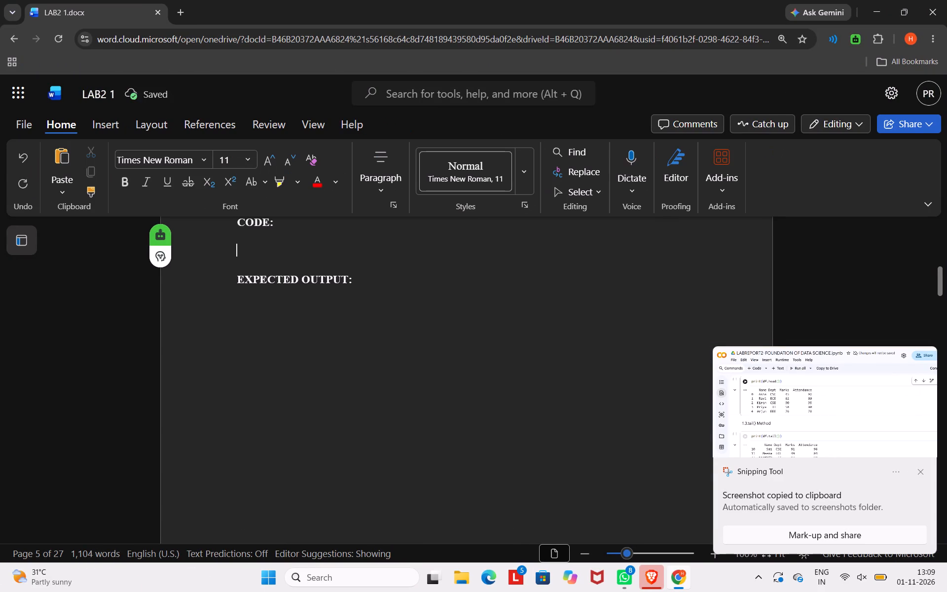
key(ctrl+v)
Switch to the Colab notebook and capture the view showing the 1.3.tail() Method code with its full output table.
scroll(383, 392, down, 7)
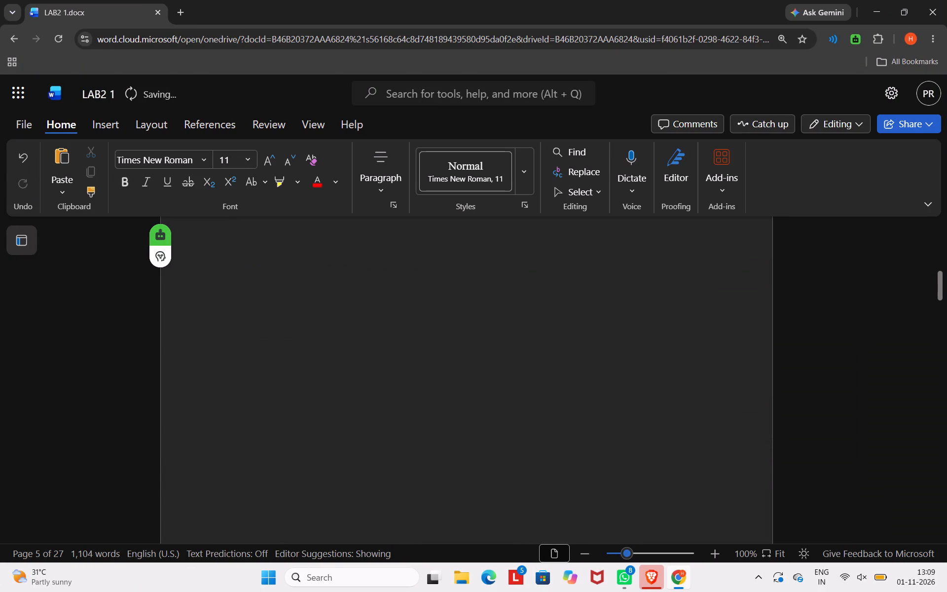
scroll(383, 392, down, 5)
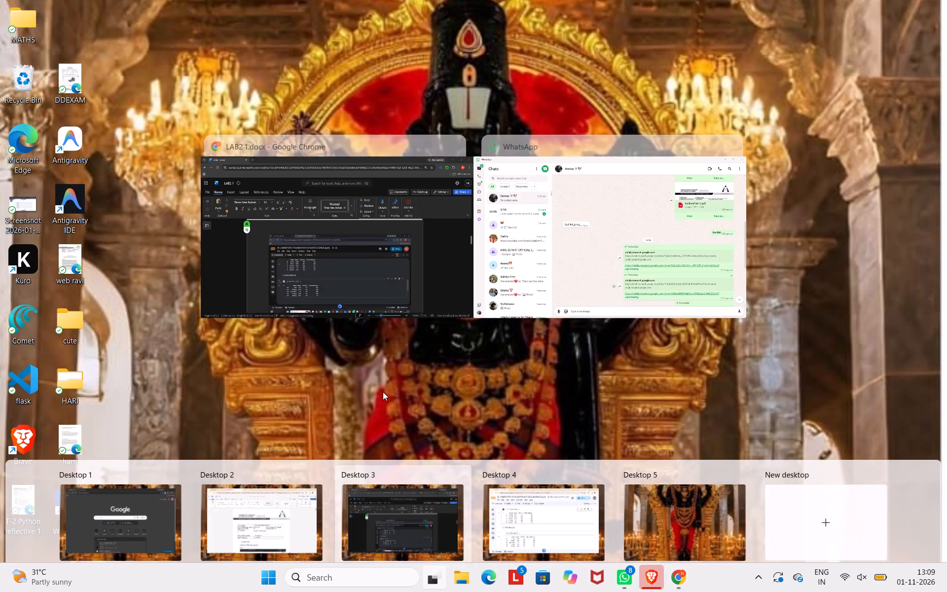
click(515, 514)
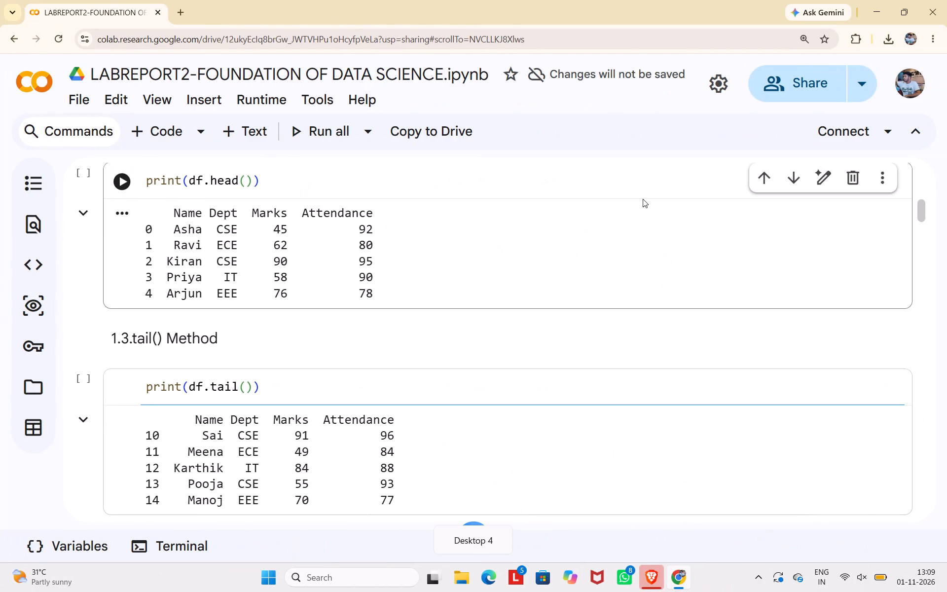
scroll(615, 366, down, 2)
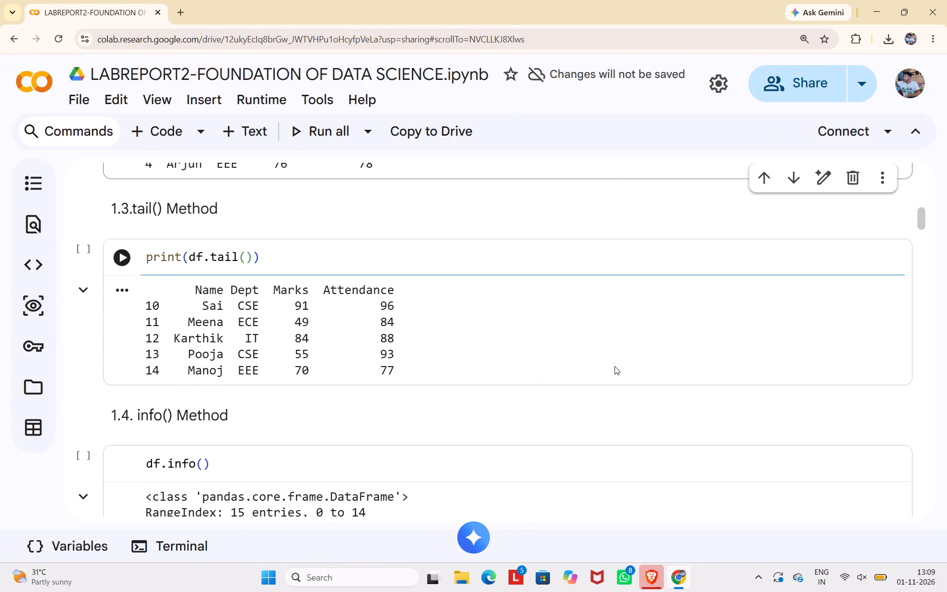
key(shift+super+s)
drag(1, 52, 231, 70)
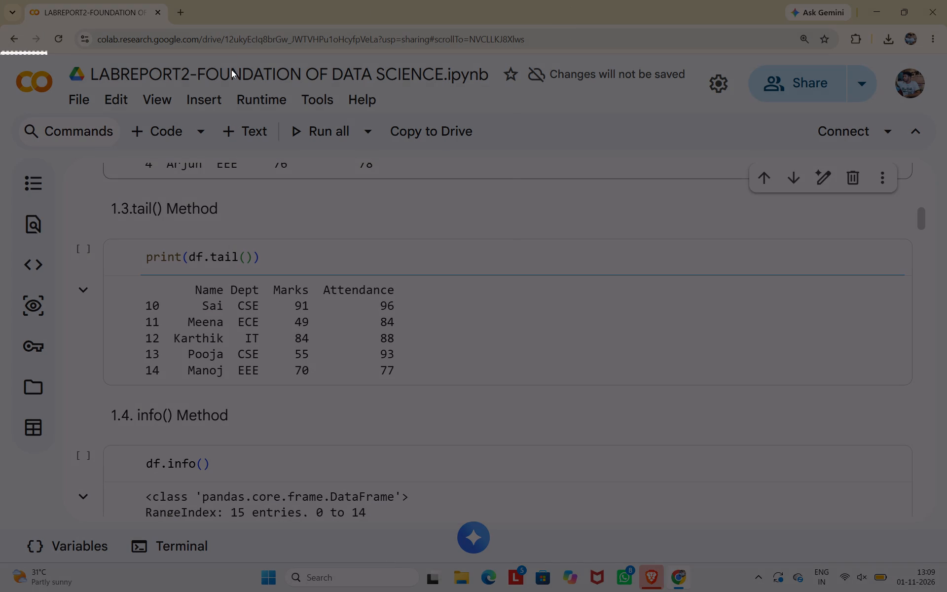
drag(231, 70, 946, 507)
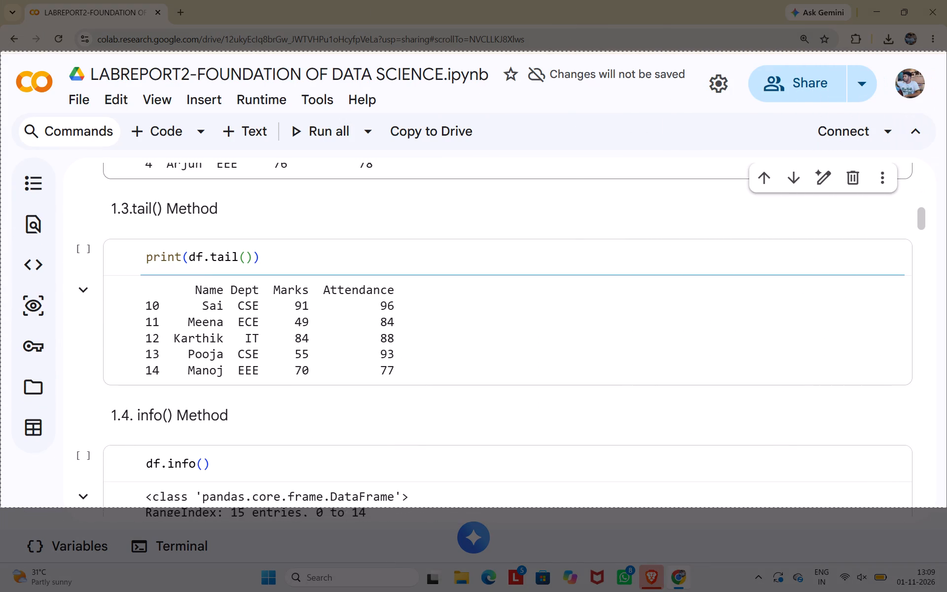
drag(946, 507, 946, 559)
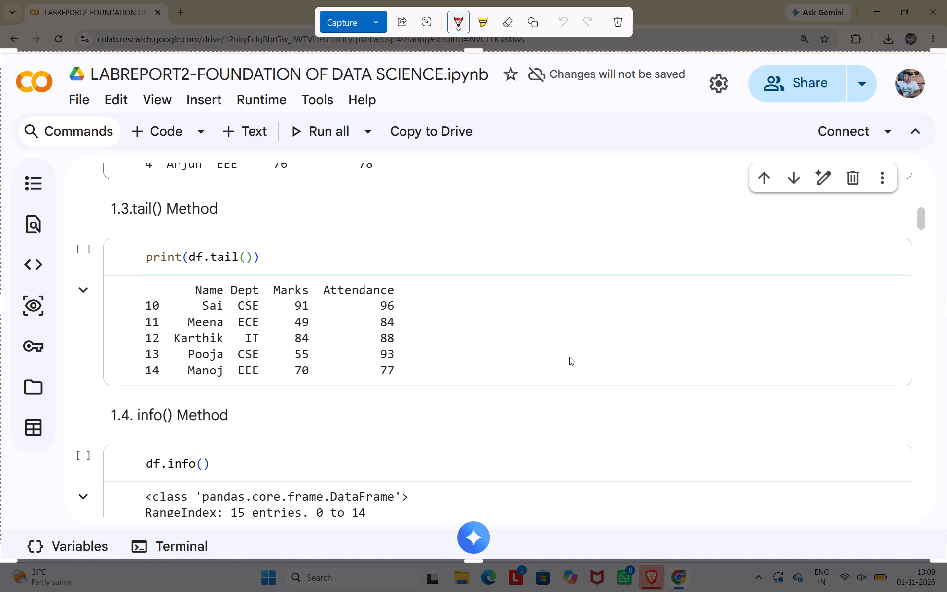
click(331, 21)
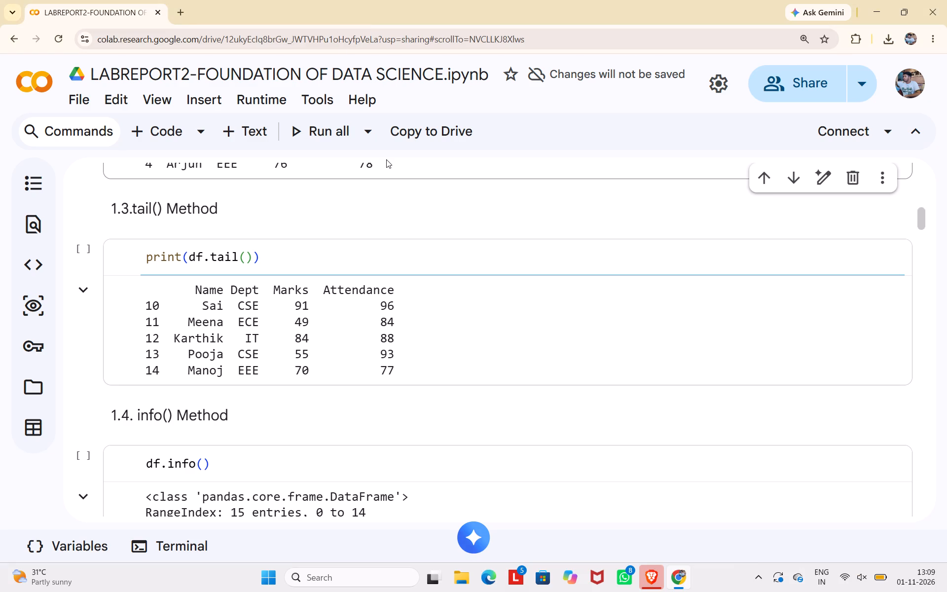
In the LAB2 report in Word, replace the dark-themed expected-output screenshot of the 1.3 tail() section with the captured light-themed image.
click(414, 518)
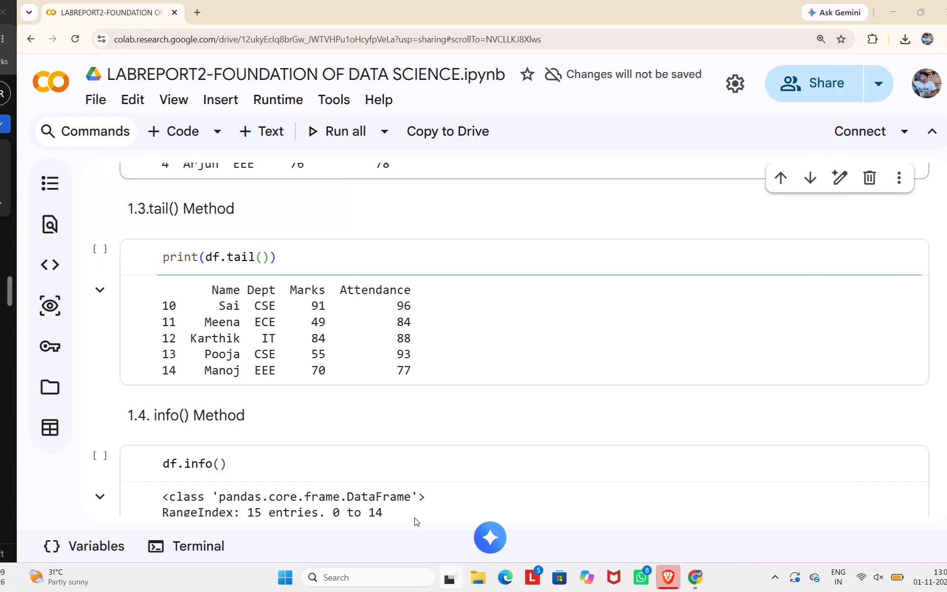
click(426, 397)
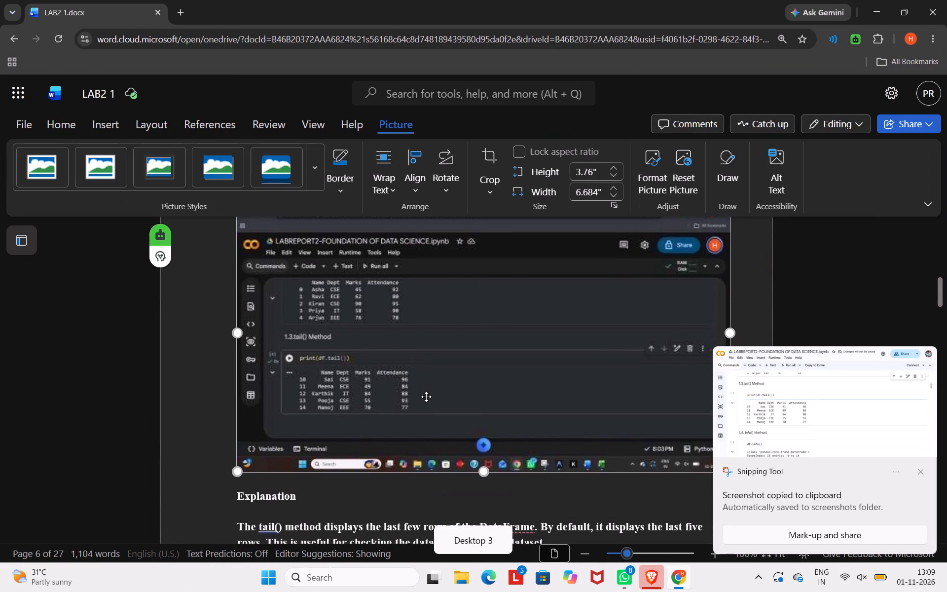
key(BackSpace)
key(ctrl+v)
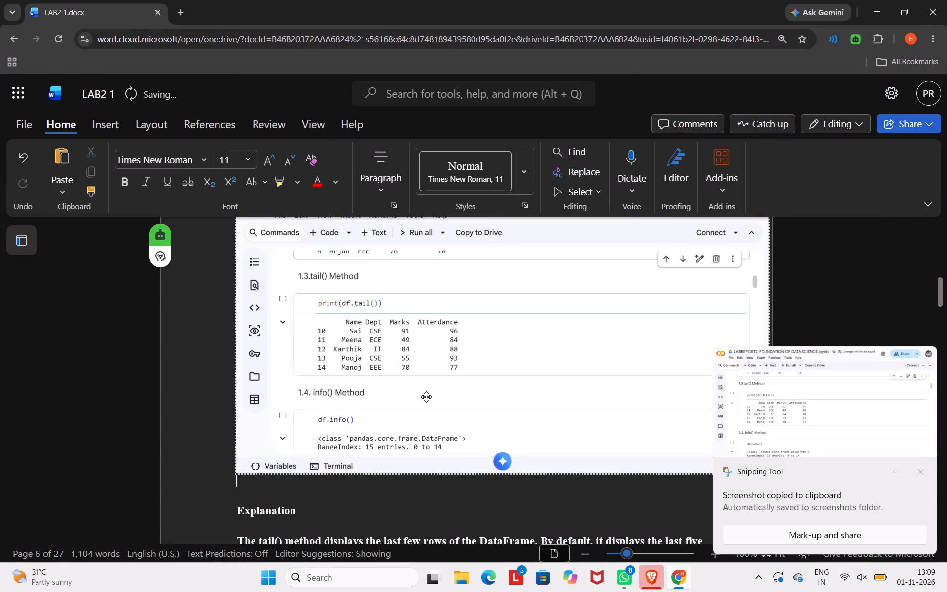
Switch to the Colab notebook, zoom to 175%, and capture the view showing the 1.4. info() Method heading, df.info() code and start of its output.
scroll(426, 397, down, 7)
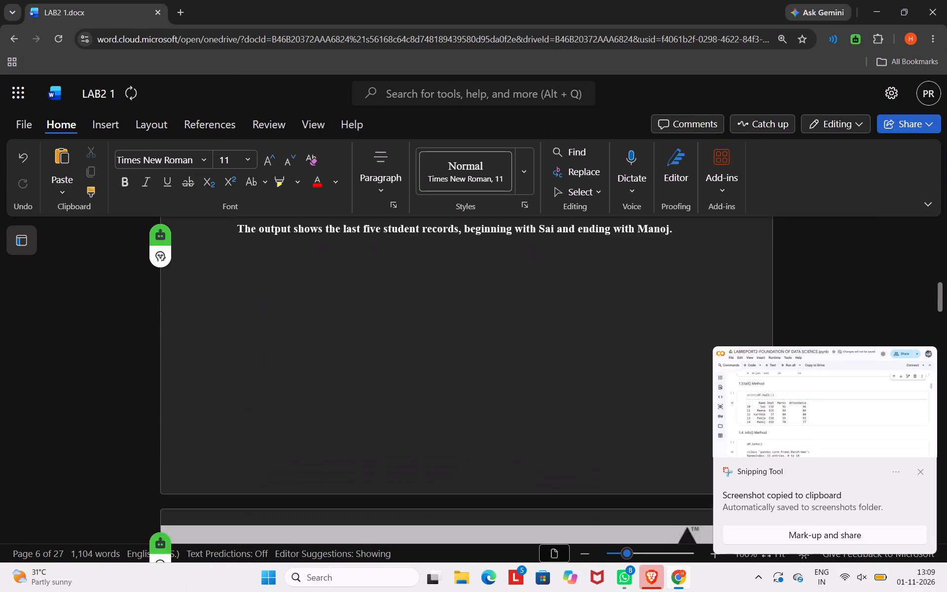
scroll(426, 397, down, 4)
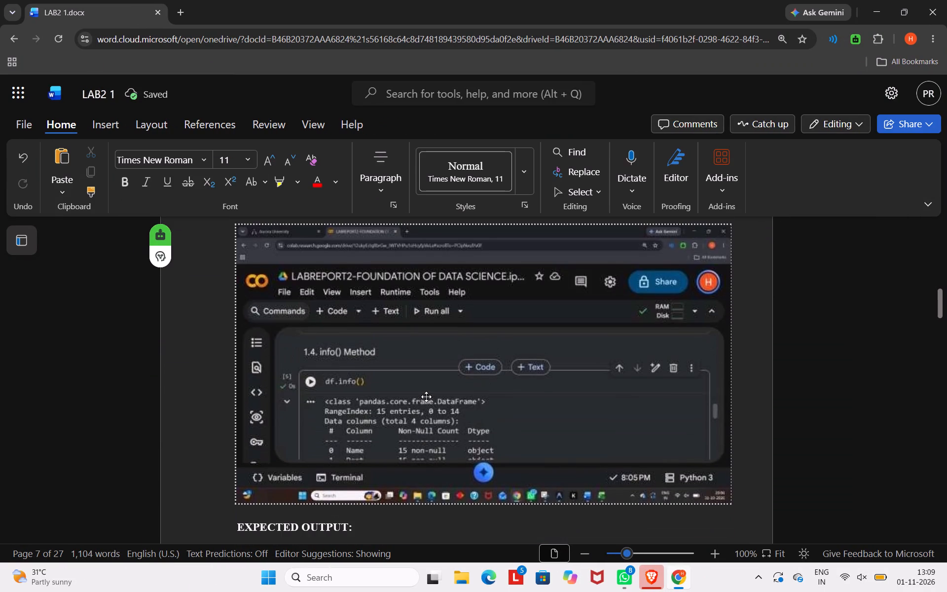
click(526, 530)
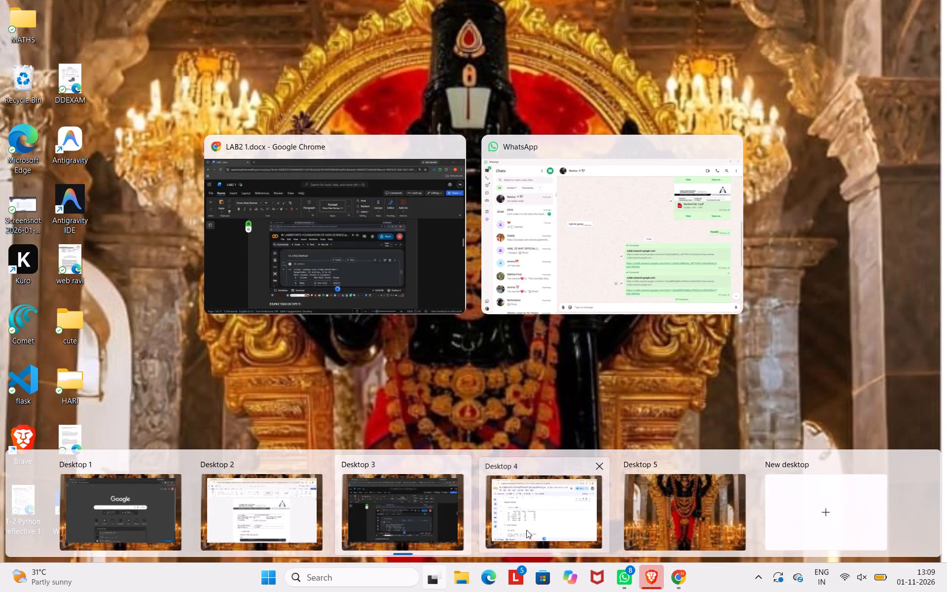
scroll(501, 461, down, 3)
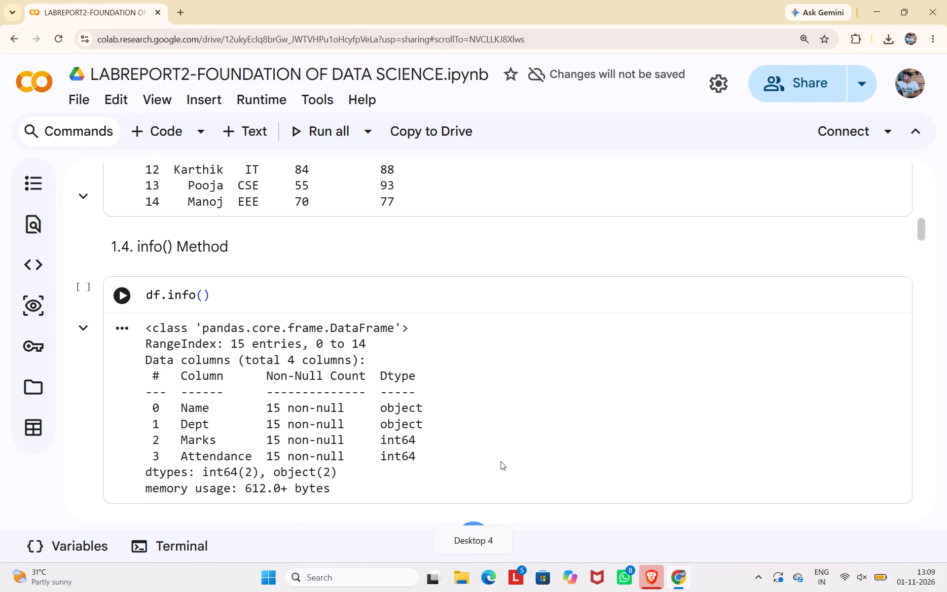
scroll(501, 461, up, 1)
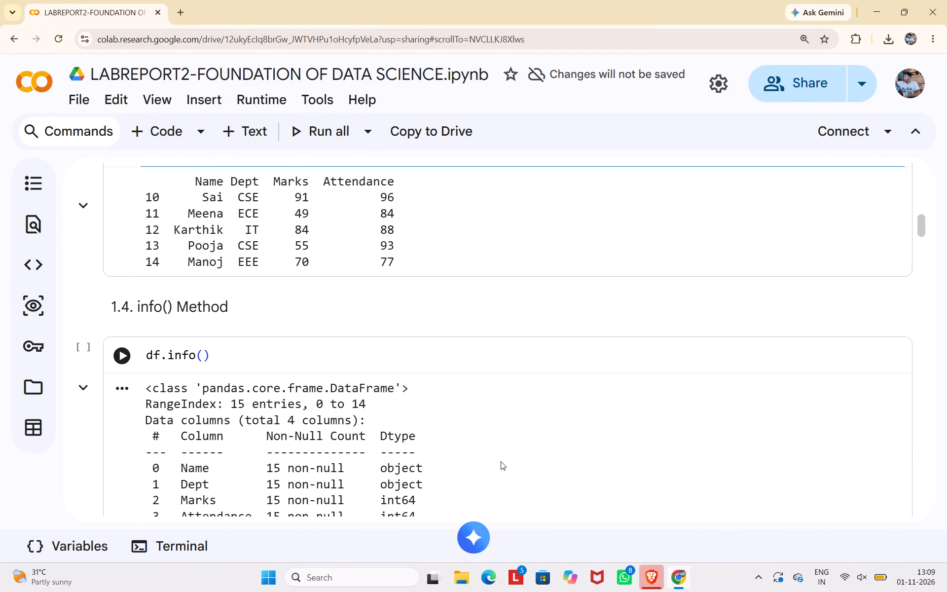
scroll(501, 461, down, 1)
click(942, 42)
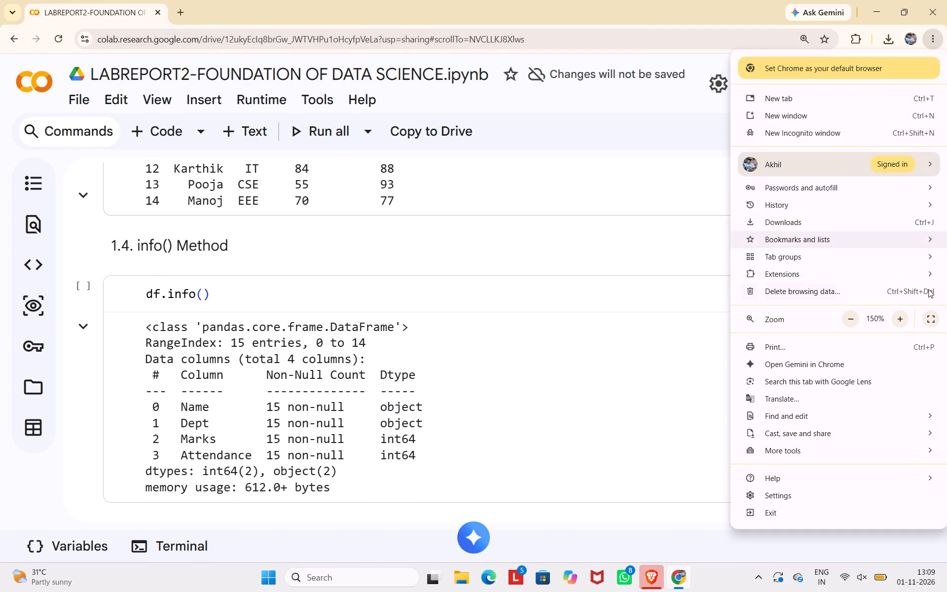
click(907, 319)
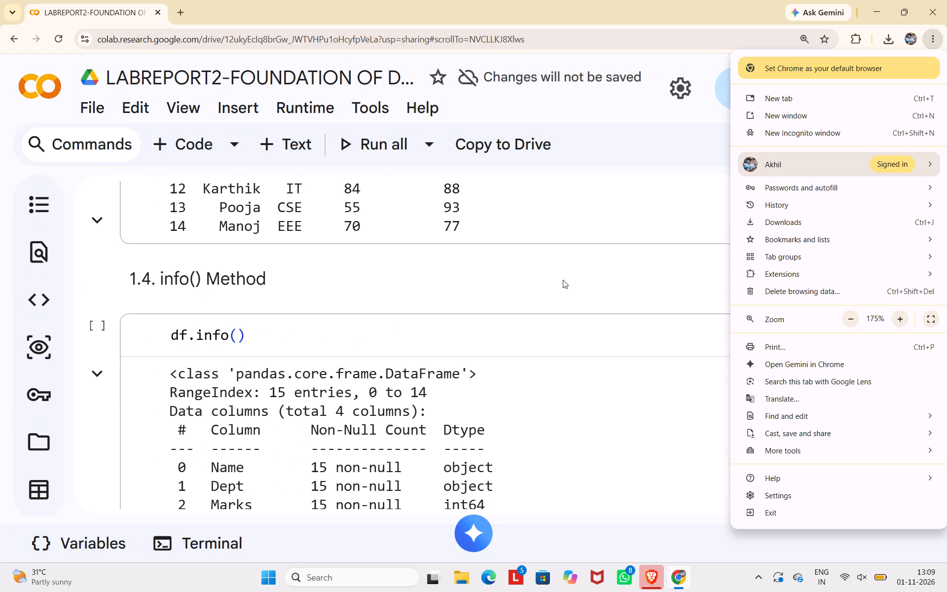
click(563, 280)
key(shift+super+s)
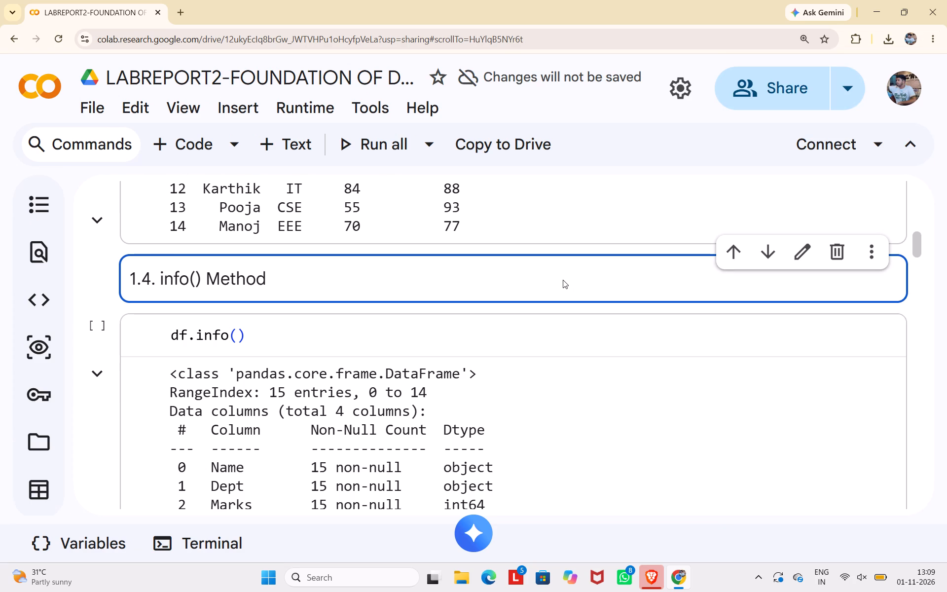
drag(5, 24, 924, 554)
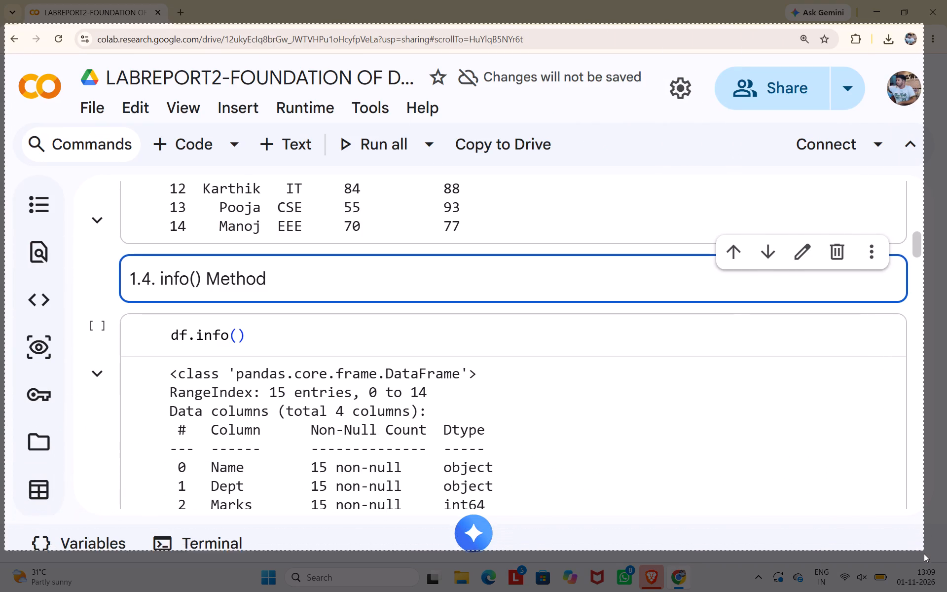
drag(924, 554, 942, 564)
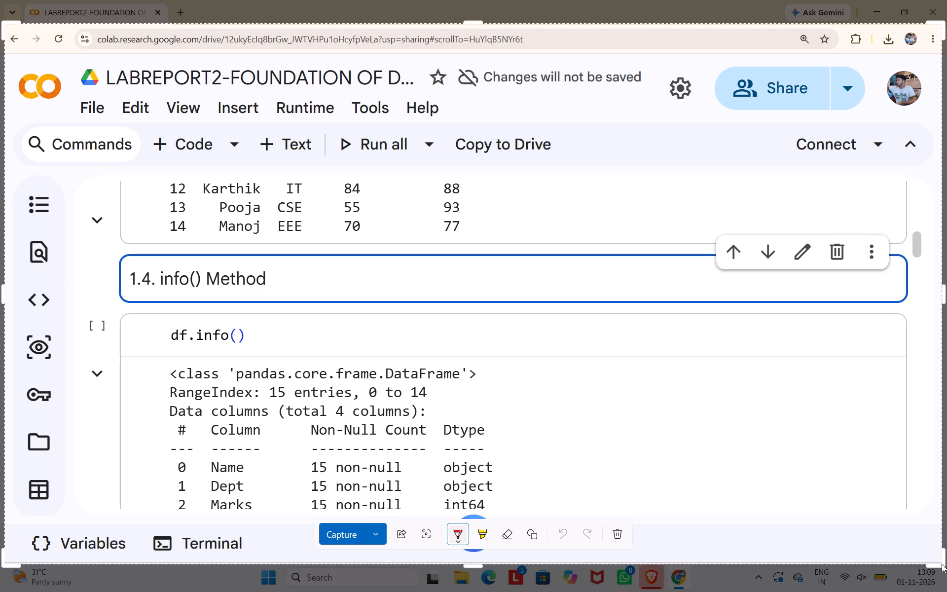
click(341, 529)
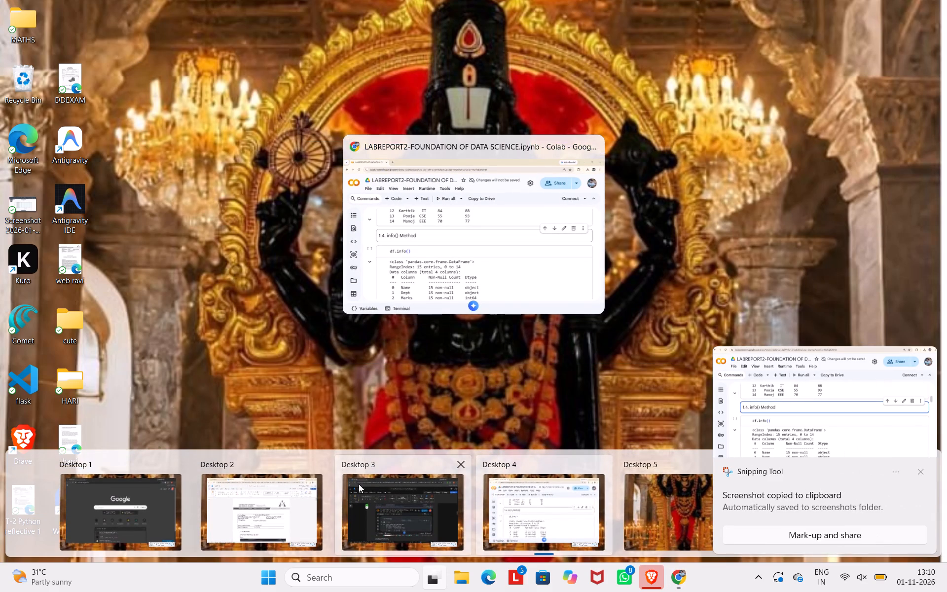
In the LAB2 report in Word, replace the dark-themed code screenshot of the 1.4 info() section with the captured light-themed image.
click(415, 496)
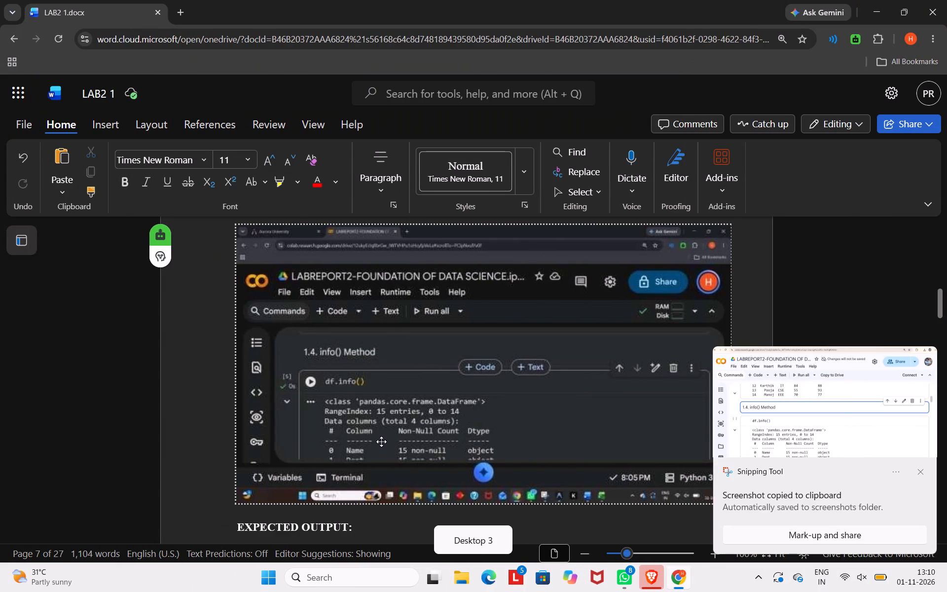
click(381, 442)
key(BackSpace)
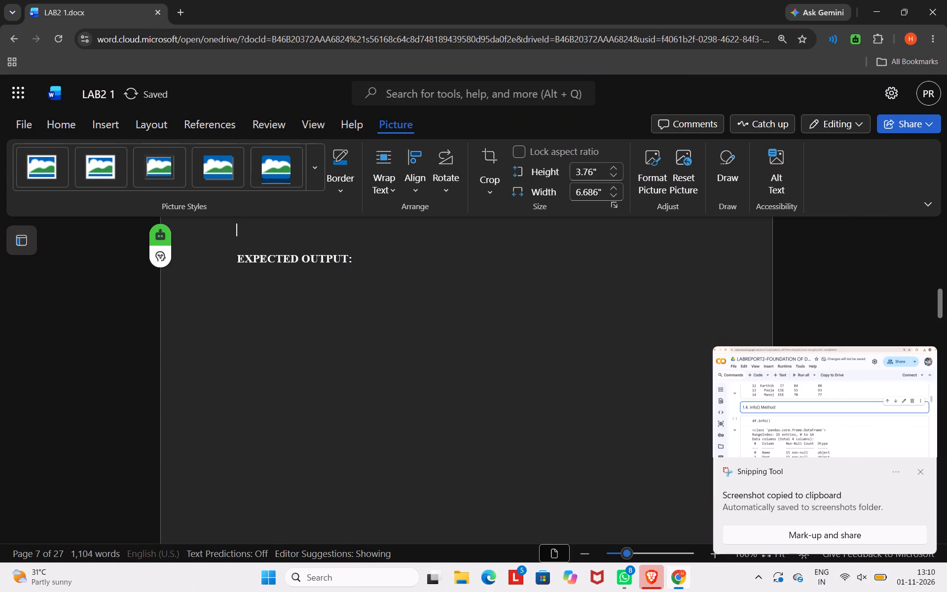
key(ctrl+v)
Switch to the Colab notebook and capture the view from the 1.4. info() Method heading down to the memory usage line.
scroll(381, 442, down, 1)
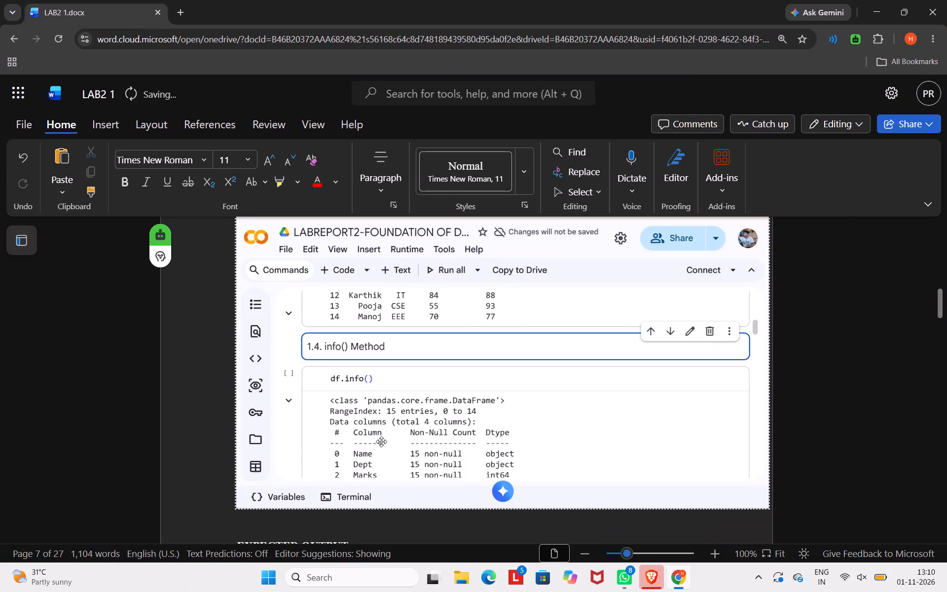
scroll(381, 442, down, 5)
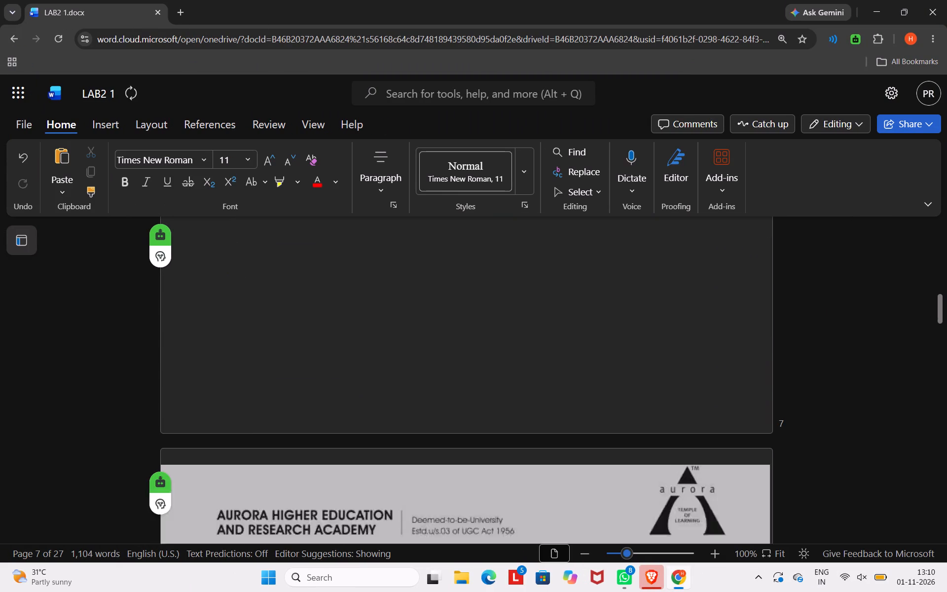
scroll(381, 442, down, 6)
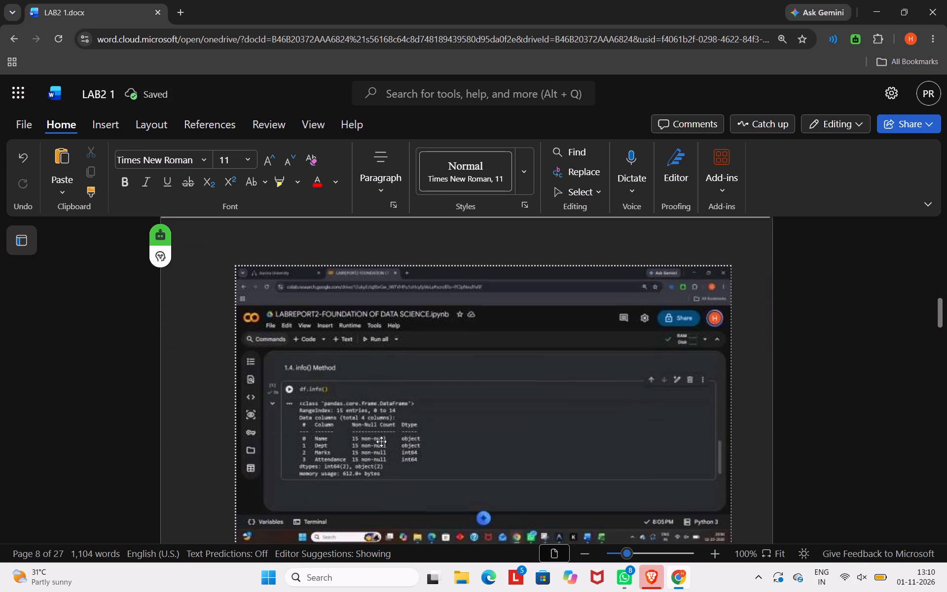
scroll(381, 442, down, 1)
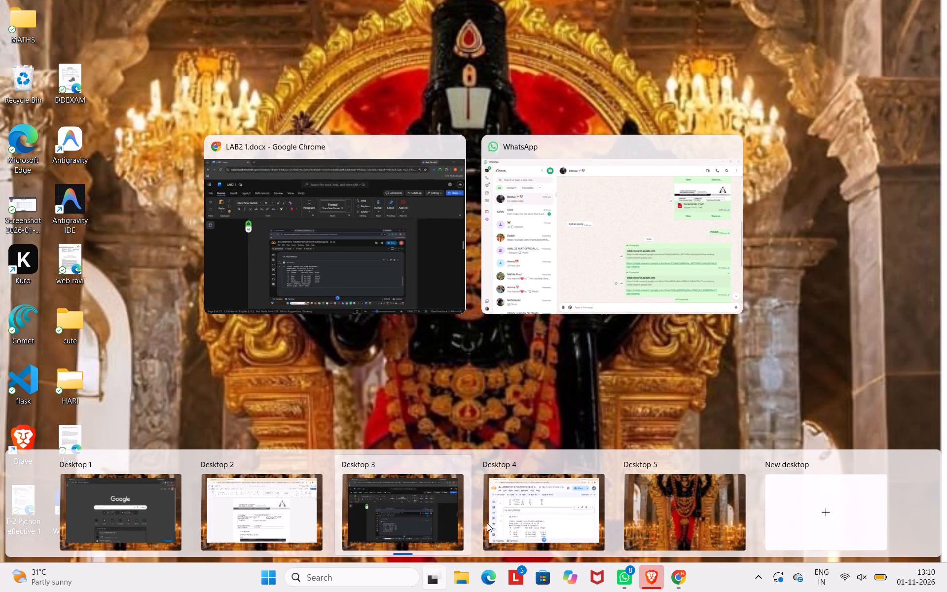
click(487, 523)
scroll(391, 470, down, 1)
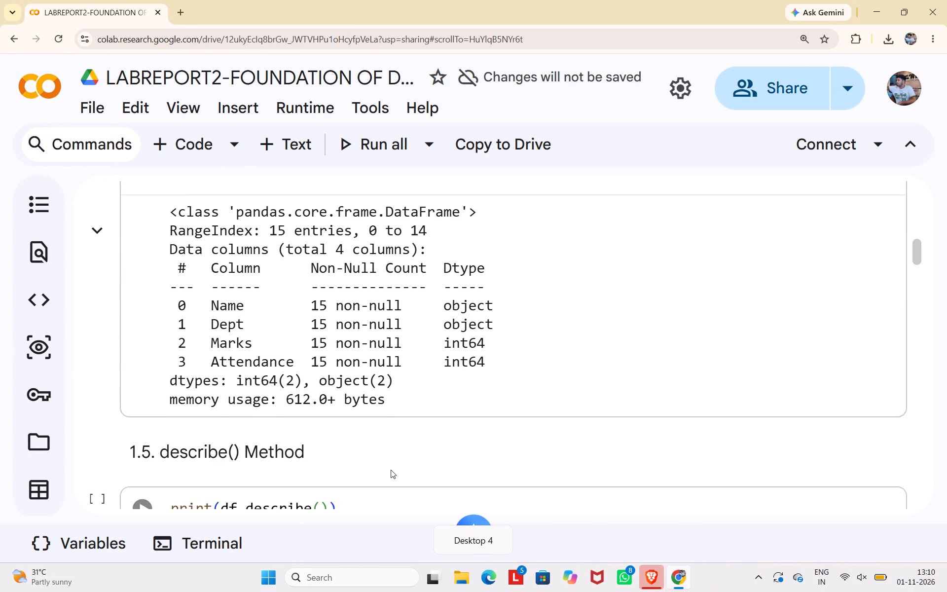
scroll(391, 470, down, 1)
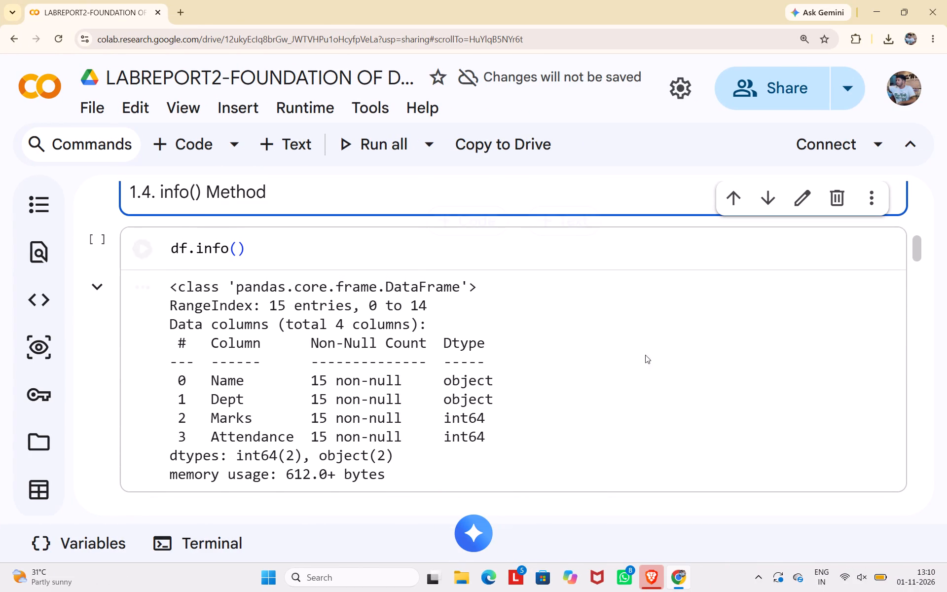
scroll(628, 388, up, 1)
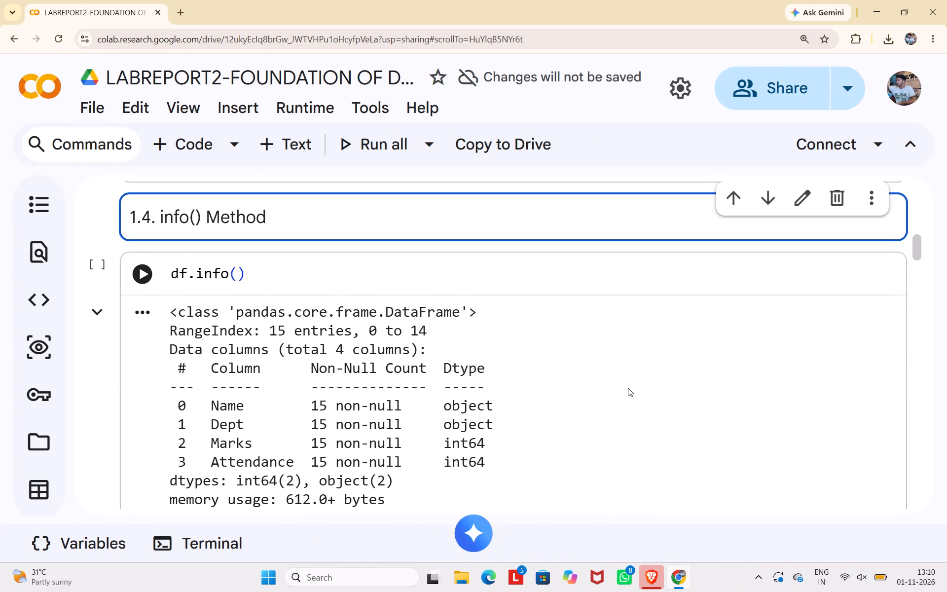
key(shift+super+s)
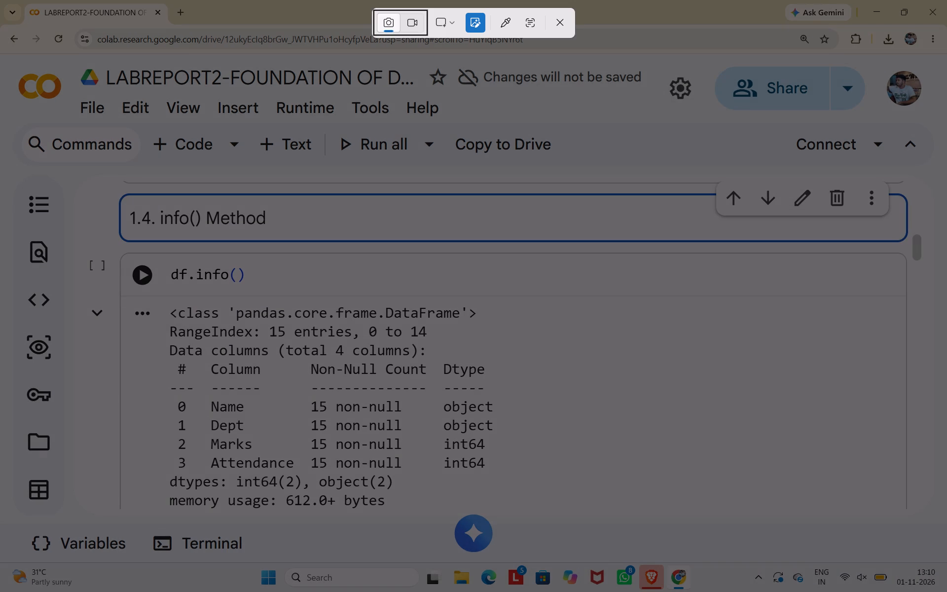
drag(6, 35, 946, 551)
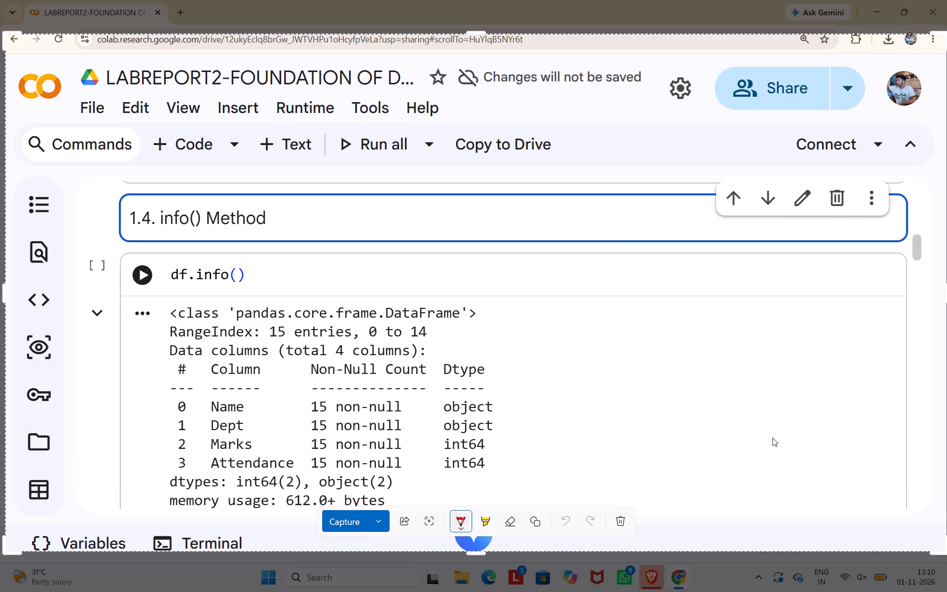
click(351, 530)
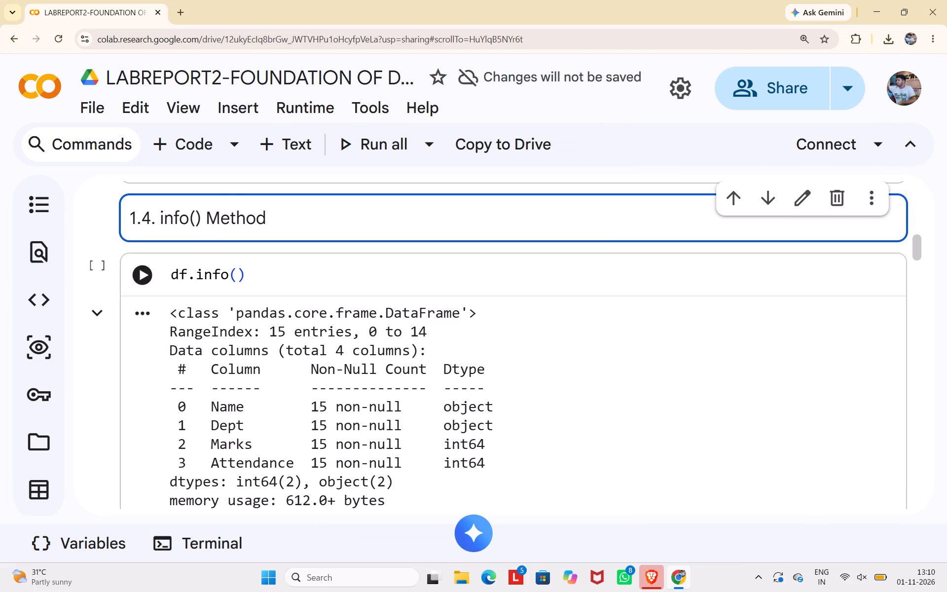
Capture the Colab view again with the whole df.info() cell, including its complete output and lower border.
scroll(315, 469, down, 2)
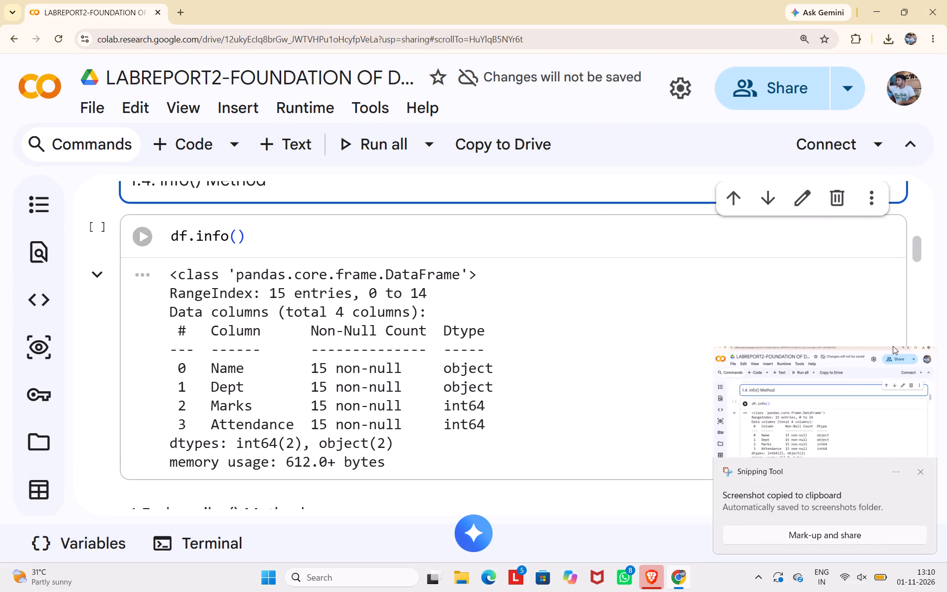
click(918, 474)
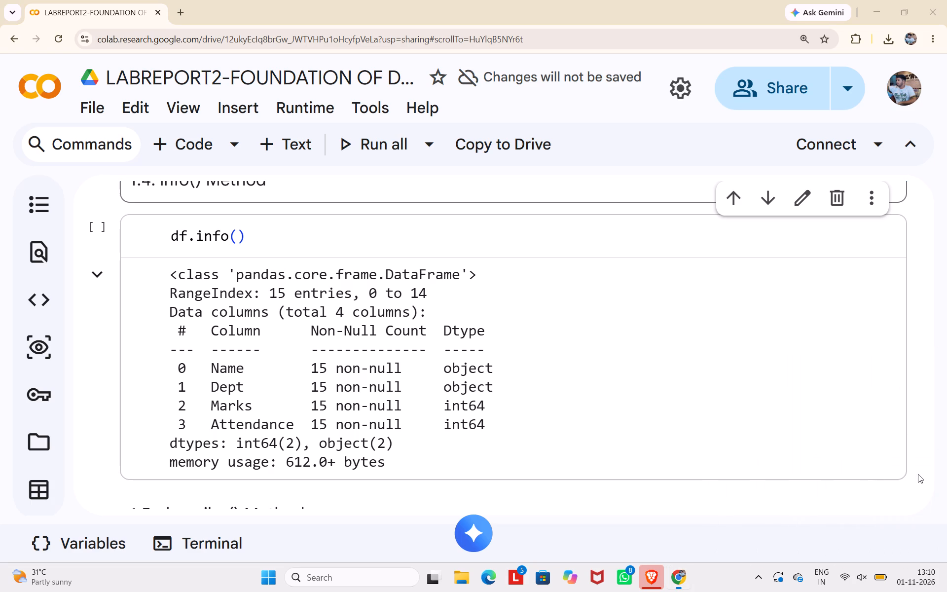
key(shift+super+s)
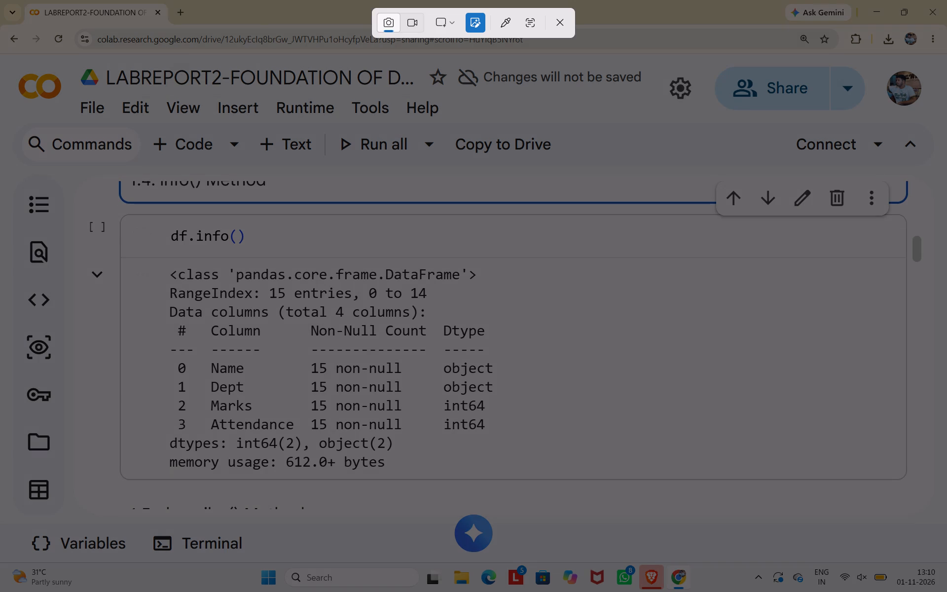
drag(11, 25, 945, 538)
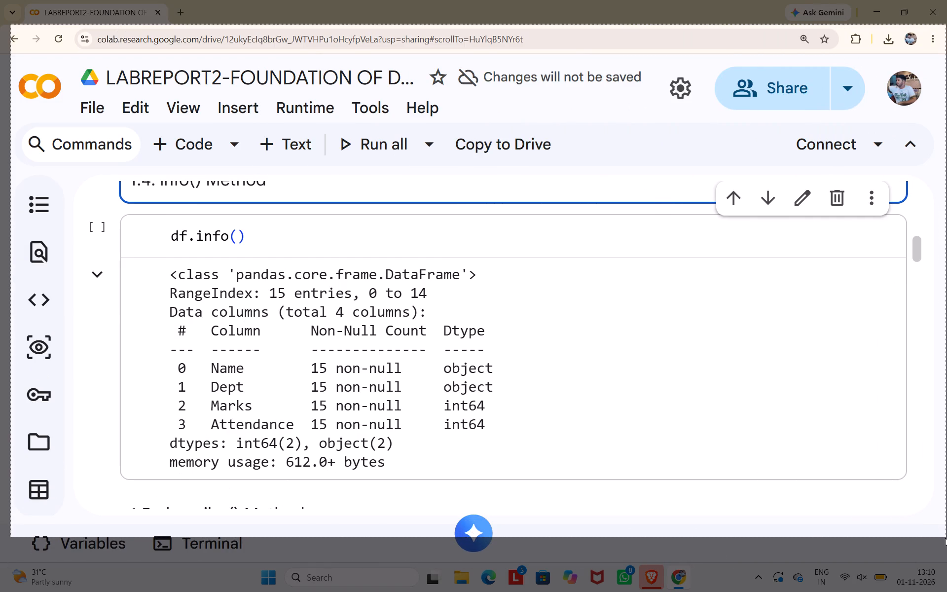
drag(945, 538, 943, 543)
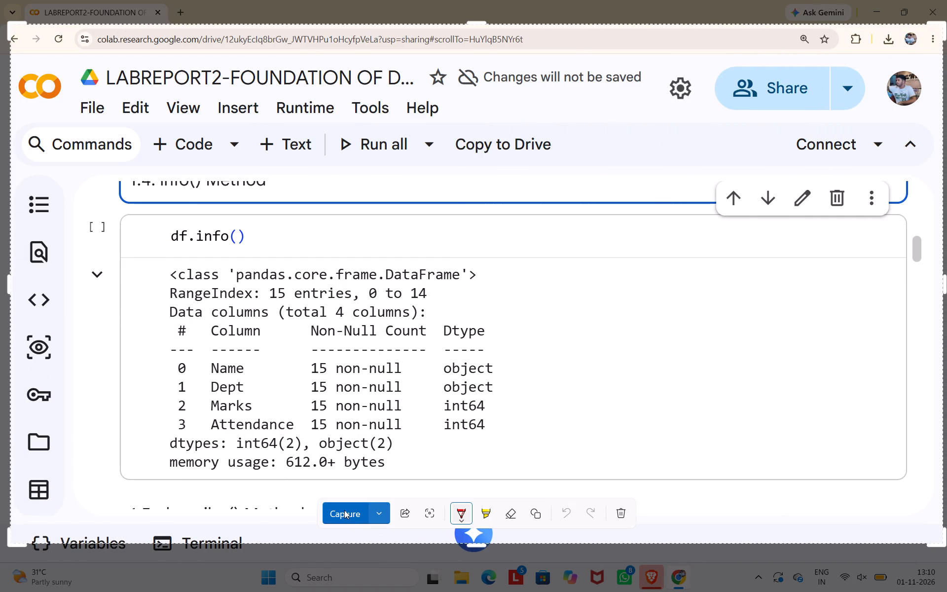
click(344, 510)
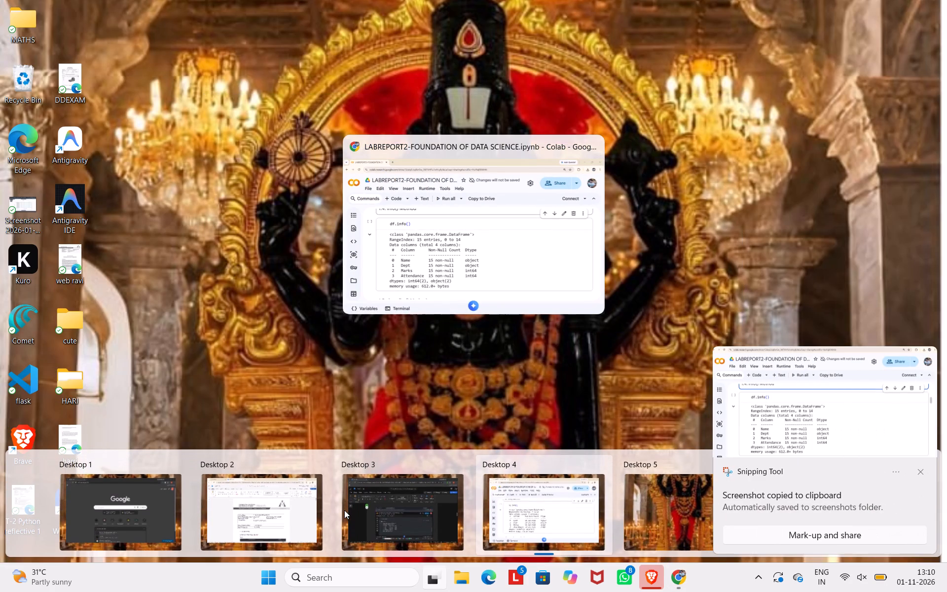
In the LAB2 report in Word, replace the dark-themed expected-output screenshot of the 1.4 info() section with the captured light-themed image.
click(418, 500)
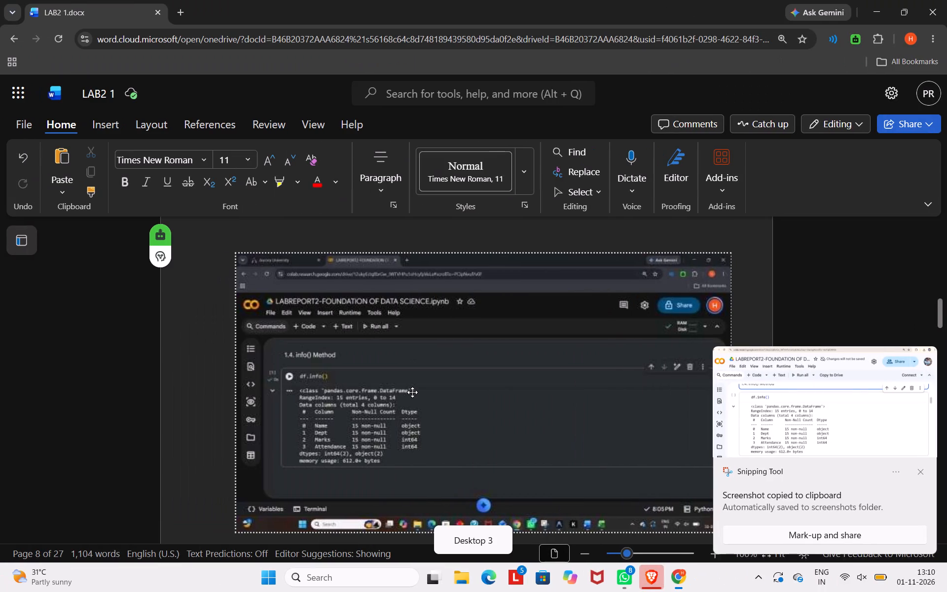
click(412, 392)
key(BackSpace)
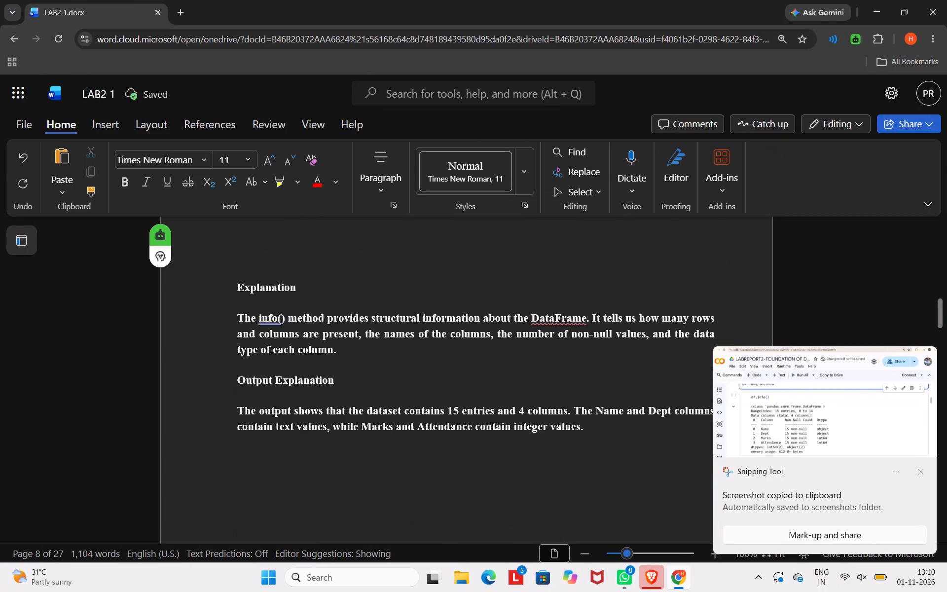
key(ctrl+v)
scroll(412, 392, down, 3)
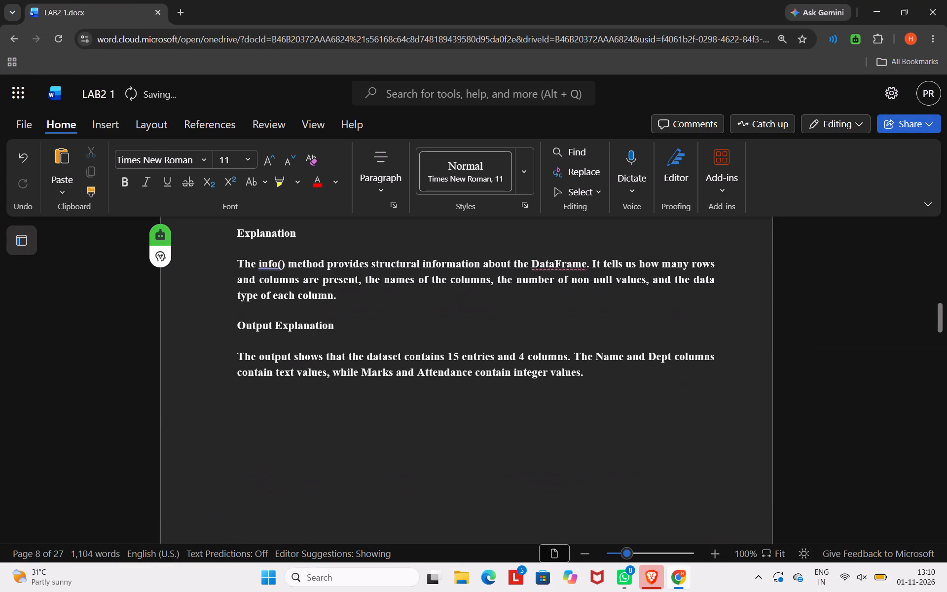
Switch to the Colab notebook, select the 1.5. describe() Method heading and capture the view from the address bar down to the 75% row.
scroll(412, 392, down, 9)
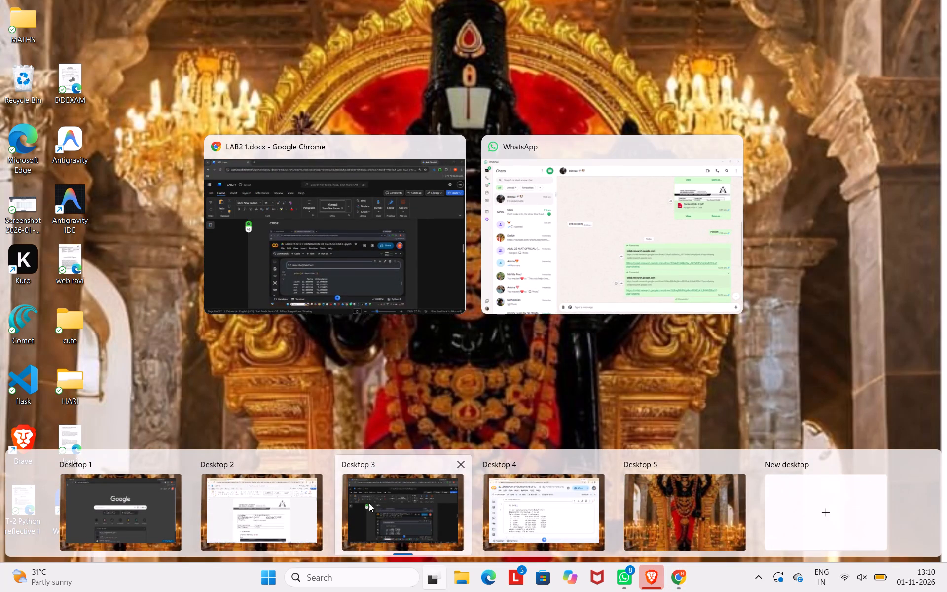
click(487, 522)
scroll(473, 476, down, 3)
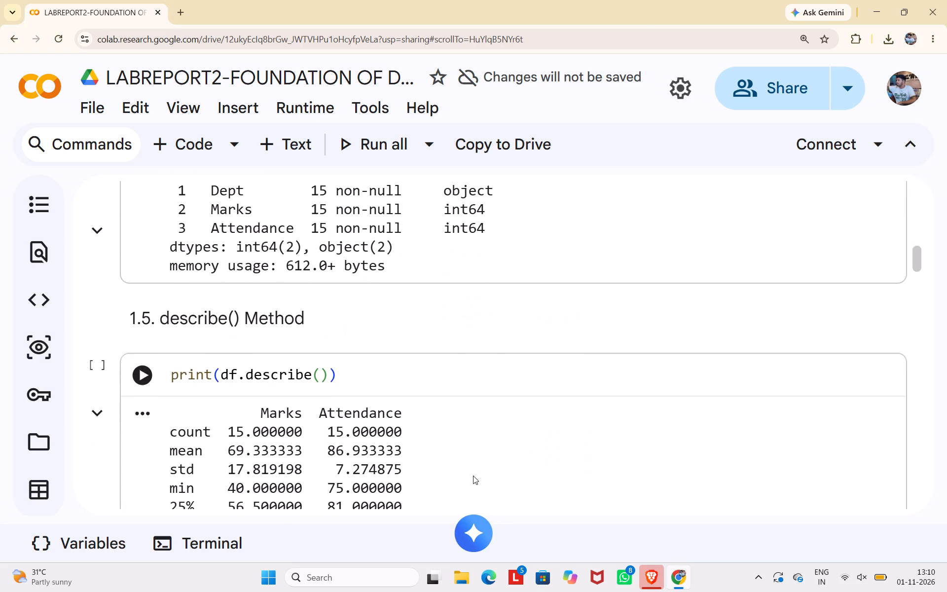
scroll(473, 476, down, 3)
click(372, 236)
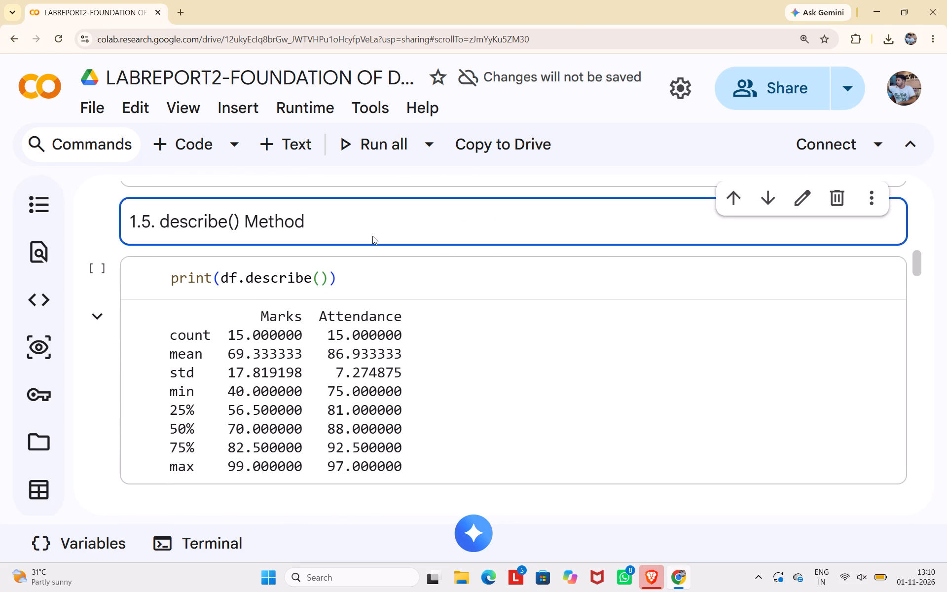
key(shift+super+s)
drag(5, 29, 637, 354)
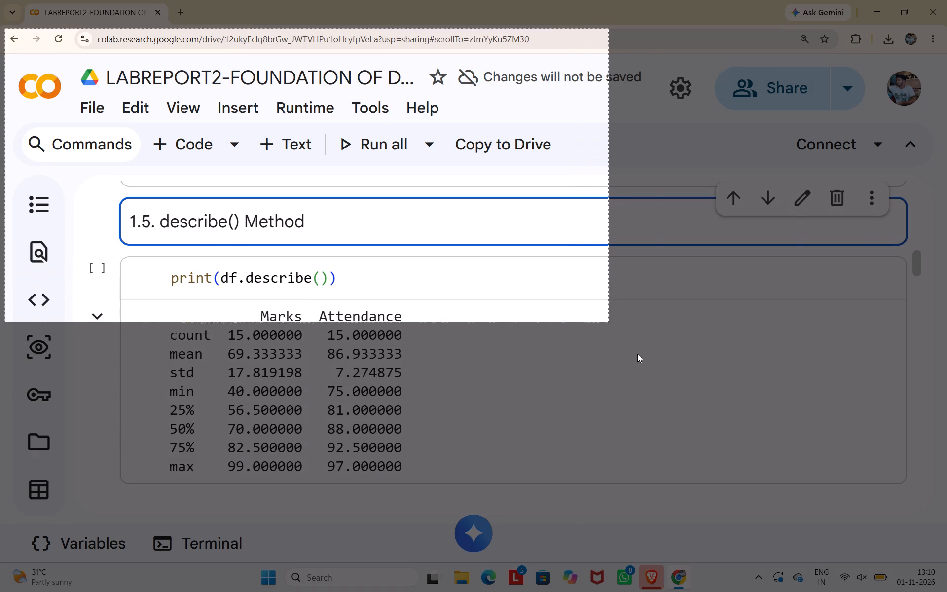
drag(637, 354, 946, 450)
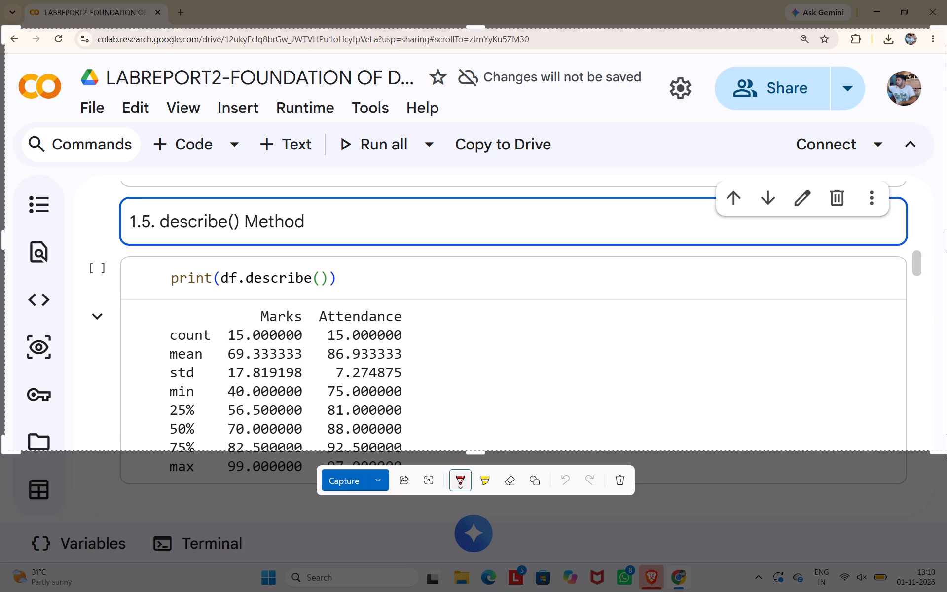
click(339, 485)
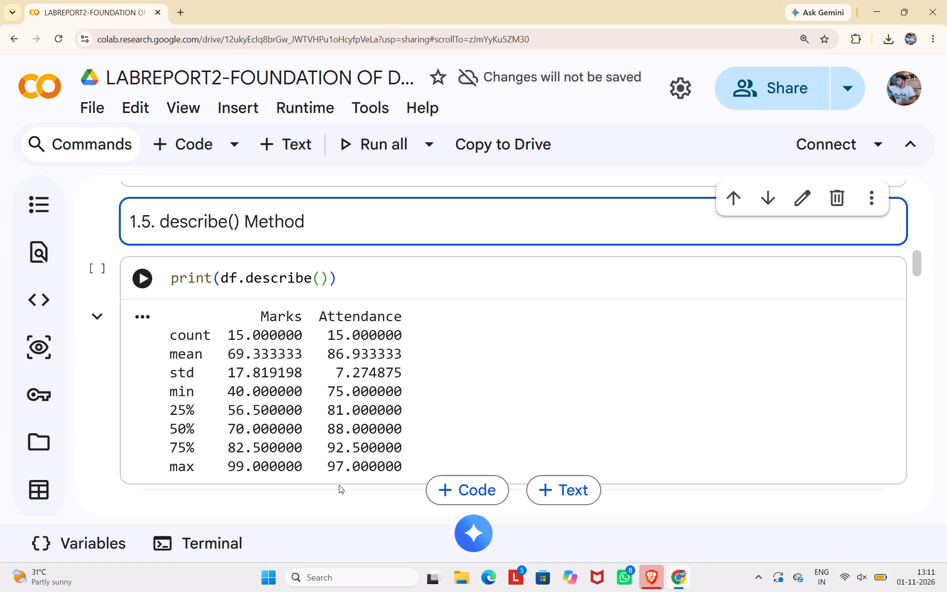
In the LAB2 report in Word, replace the dark-themed code screenshot of the 1.5 describe() section with the captured light-themed image.
click(349, 515)
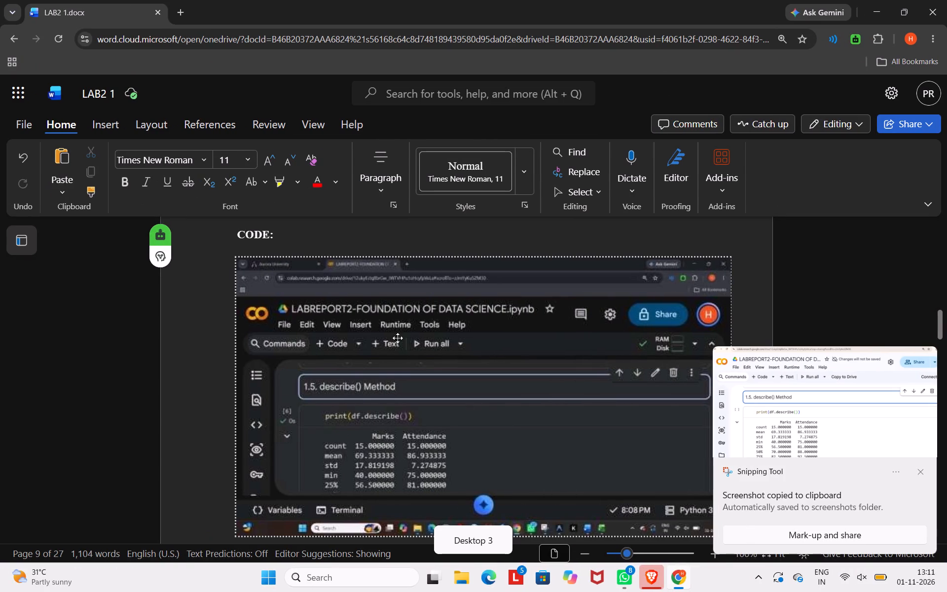
click(379, 370)
key(BackSpace)
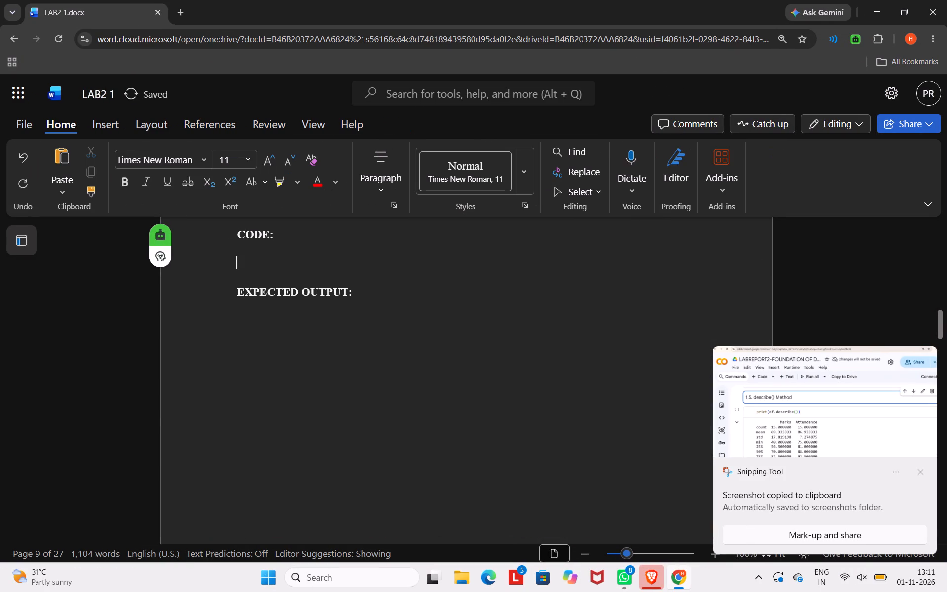
key(ctrl+v)
scroll(379, 370, down, 8)
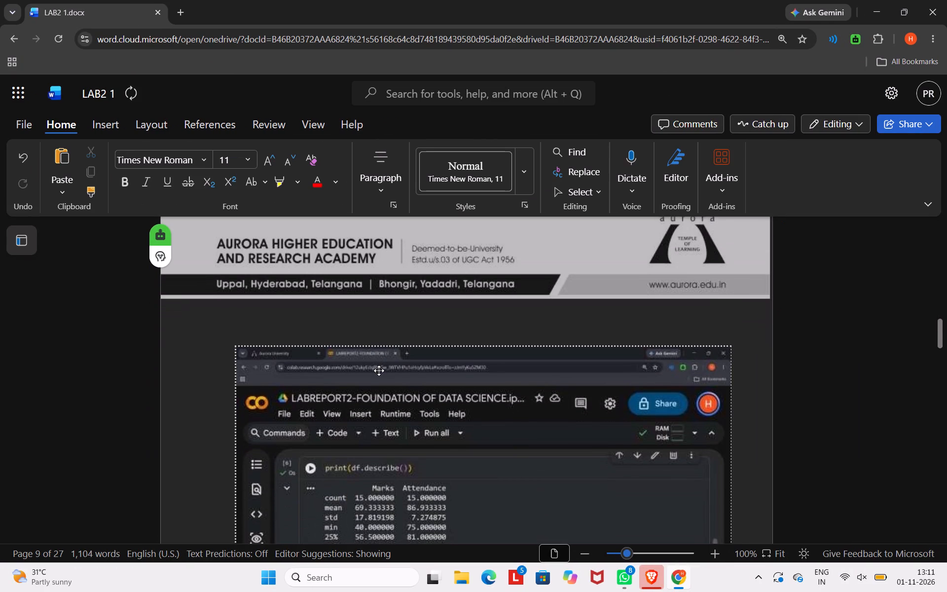
scroll(379, 370, right, 1)
scroll(379, 370, up, 4)
scroll(379, 370, down, 1)
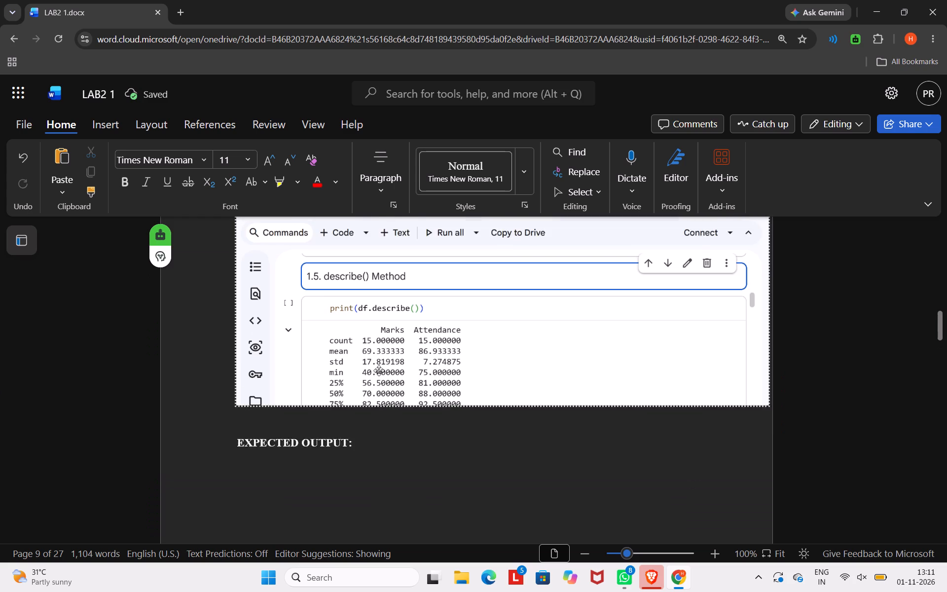
scroll(379, 370, down, 1)
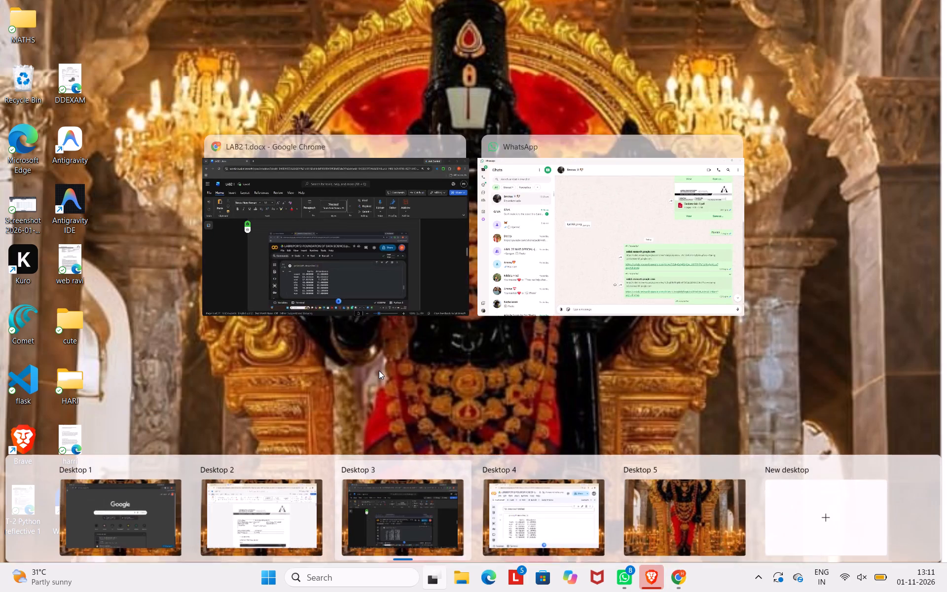
Switch to the Colab notebook and capture the view with the whole df.describe() cell, including its output through the max row.
click(508, 523)
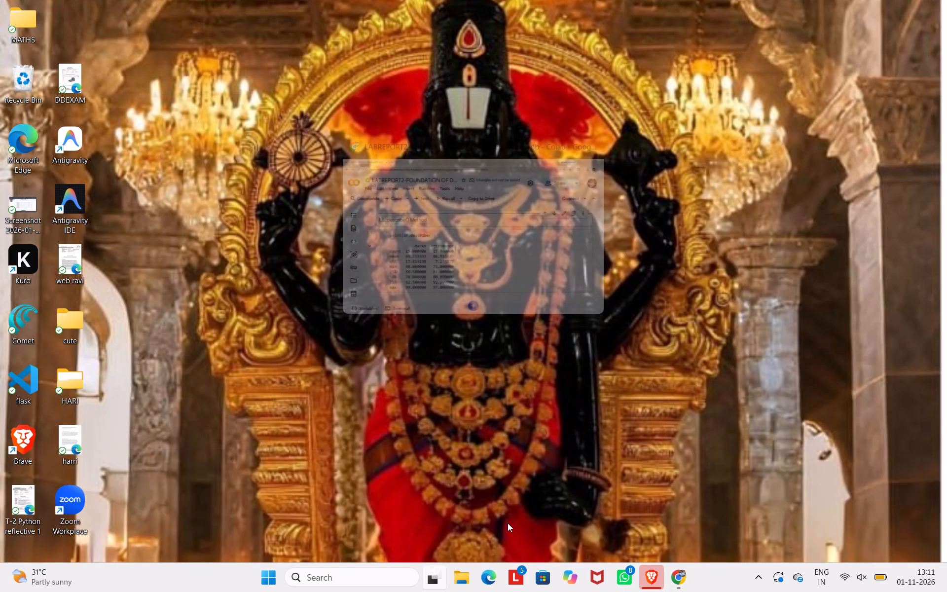
scroll(386, 384, down, 1)
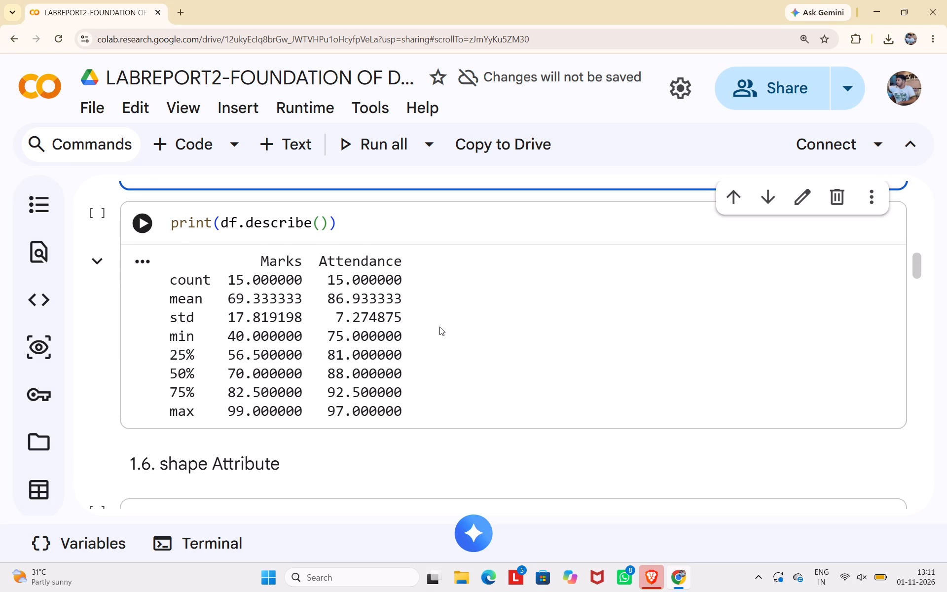
key(shift+super+s)
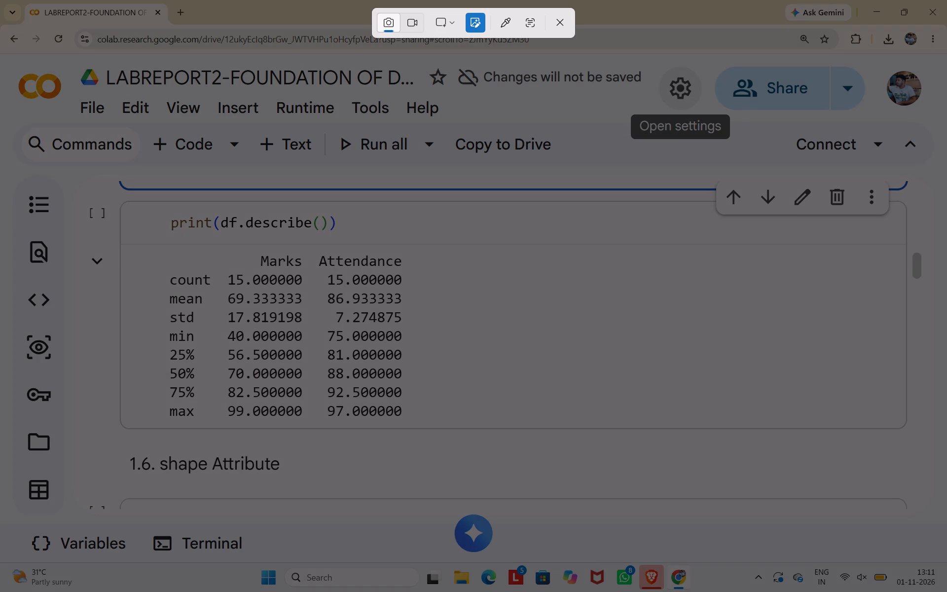
drag(5, 23, 946, 523)
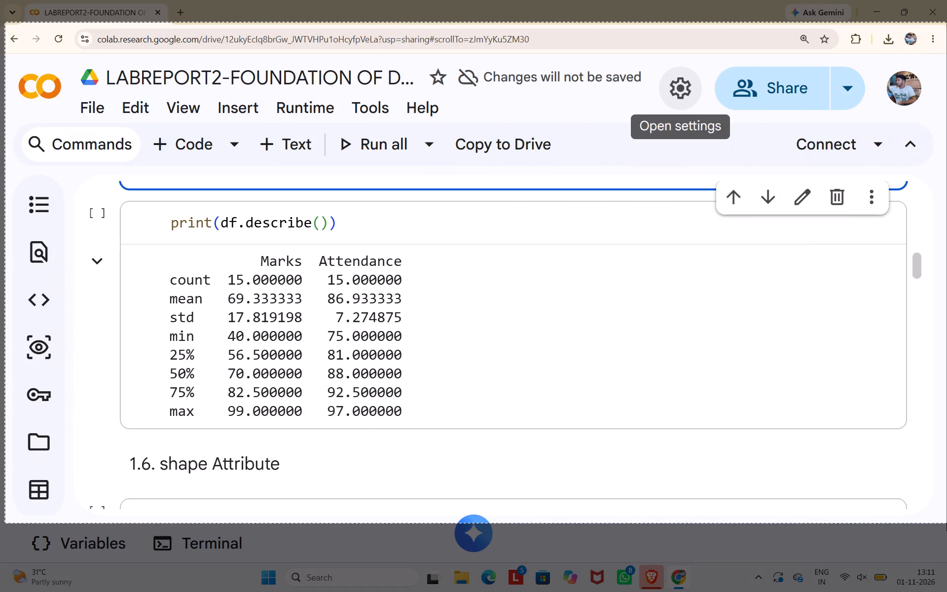
drag(946, 523, 945, 545)
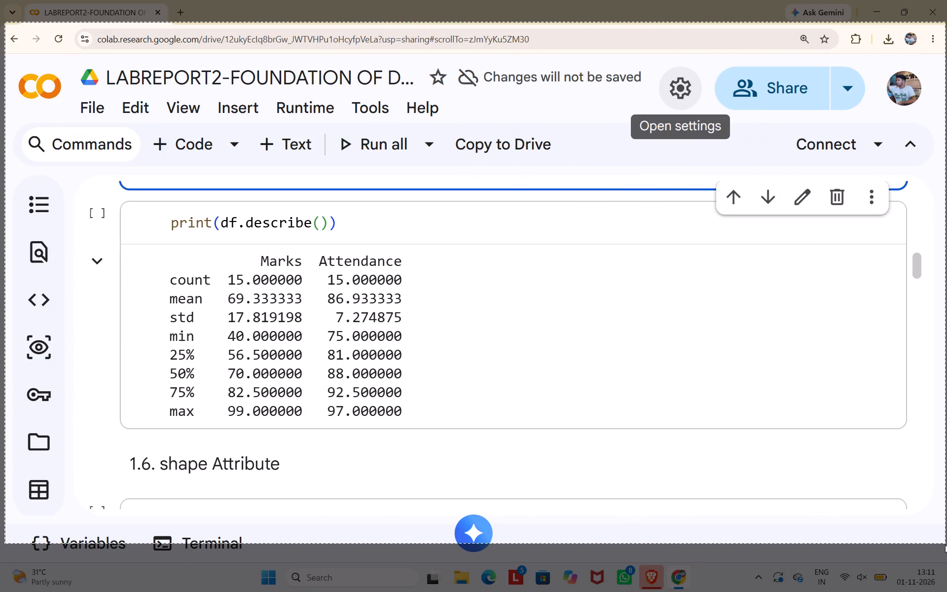
drag(945, 545, 946, 551)
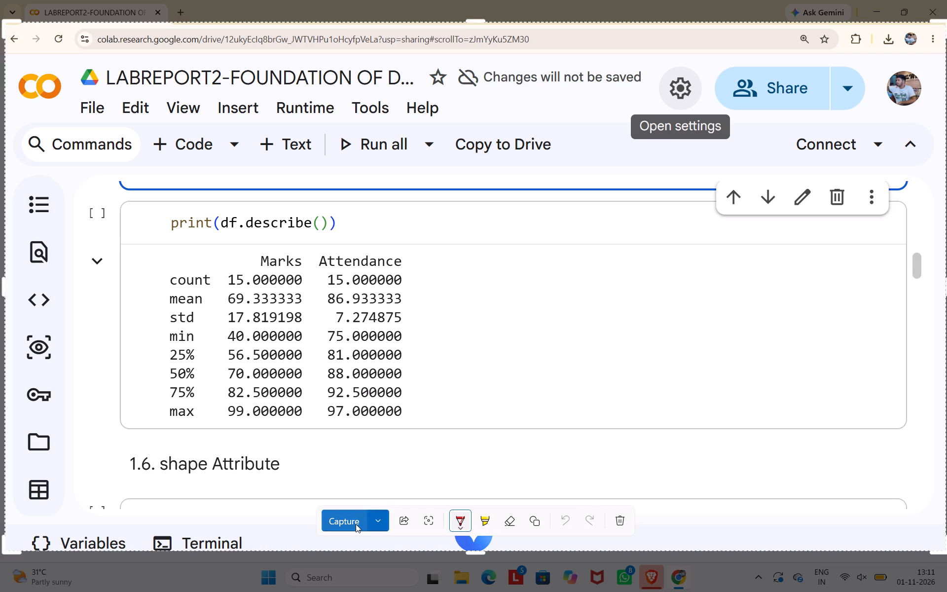
click(356, 524)
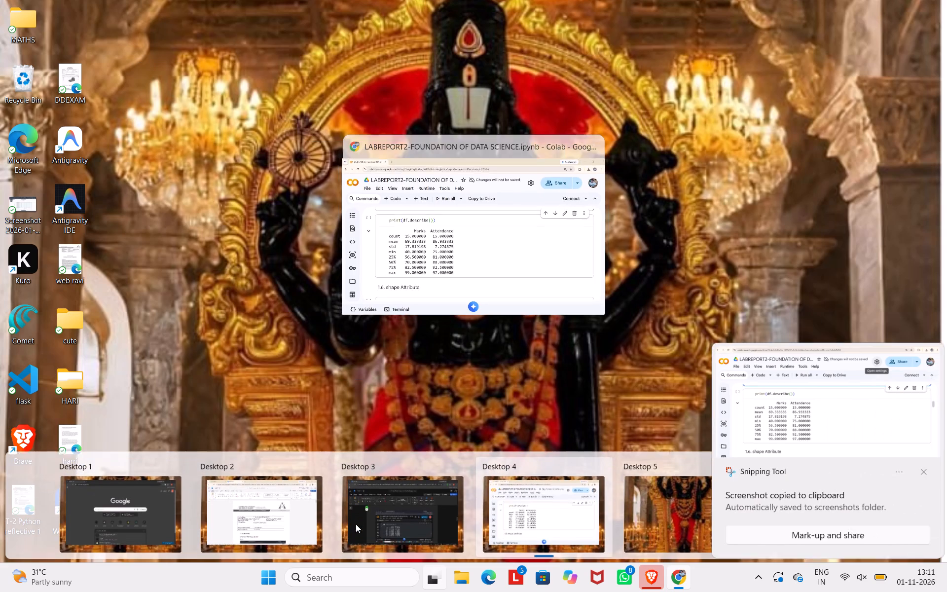
In the LAB2 report in Word, replace the dark-themed expected-output screenshot of the 1.5 describe() section with the captured light-themed image.
click(400, 522)
click(388, 461)
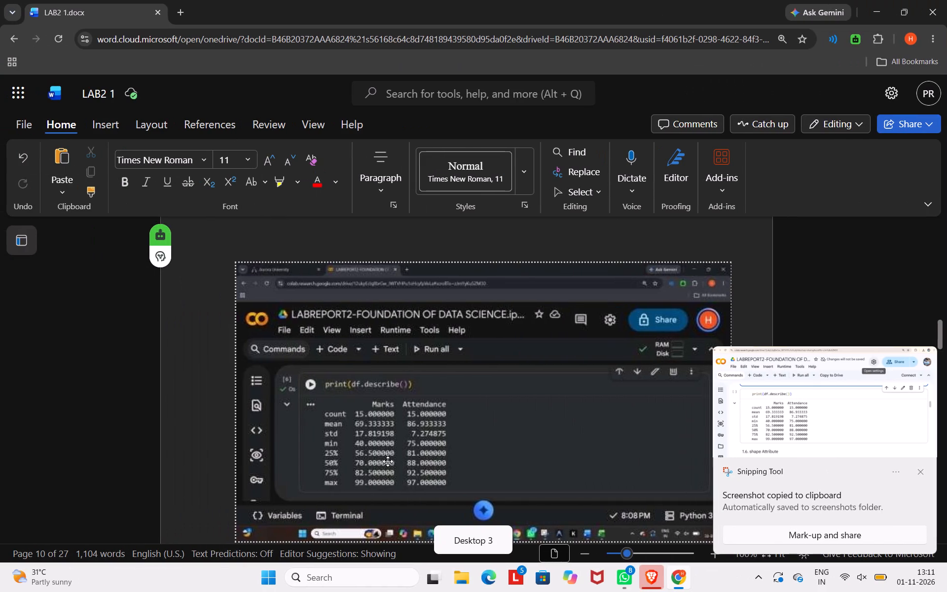
key(BackSpace)
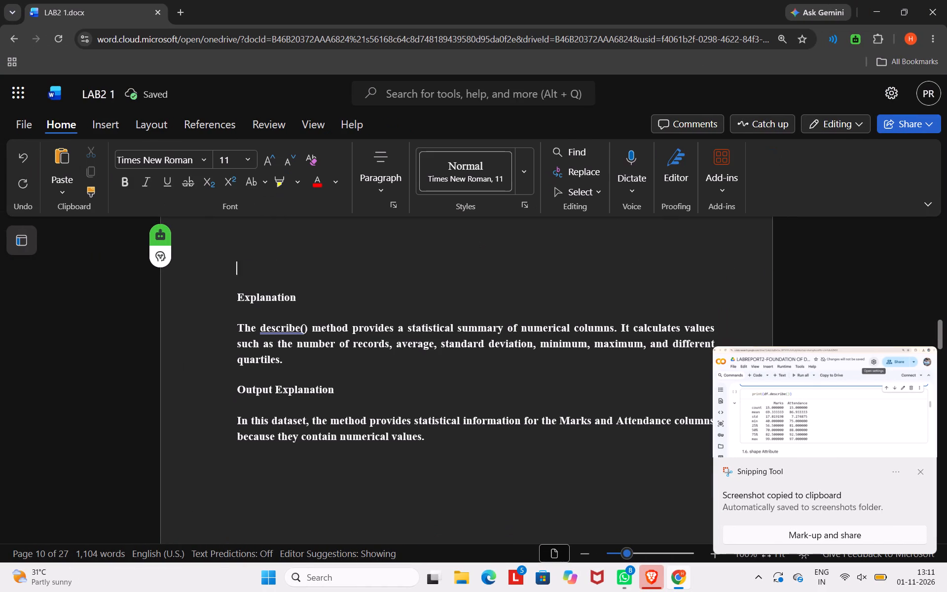
key(ctrl+v)
Look through the report's 1.6 shape Attribute and 1.7 columns Attribute sections to examine their screenshots and explanations.
scroll(388, 461, down, 5)
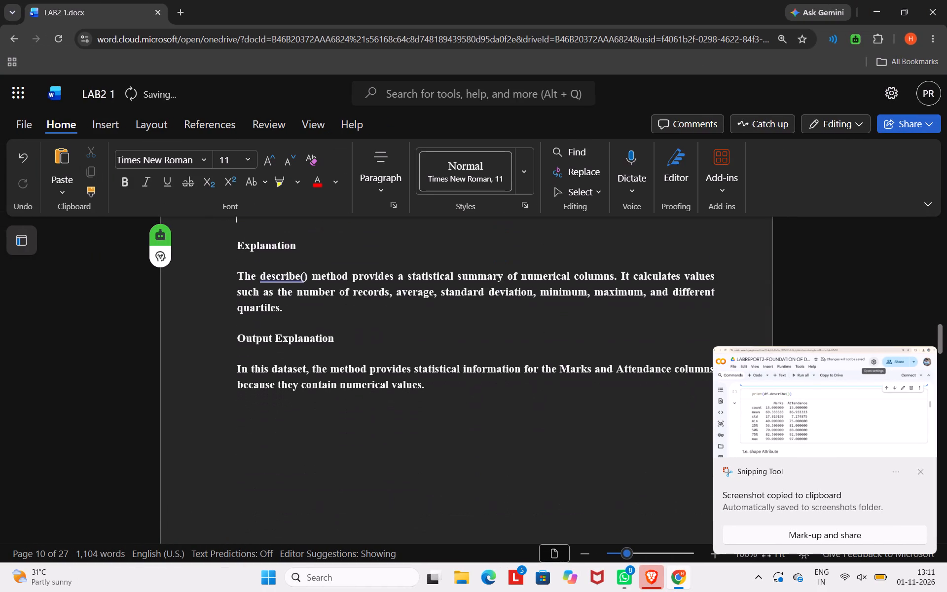
scroll(388, 461, down, 11)
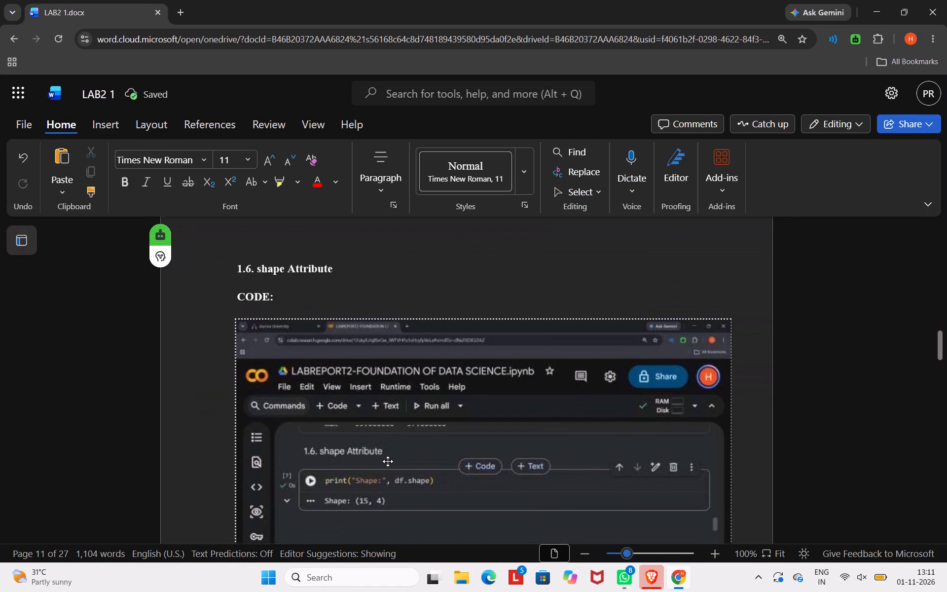
scroll(388, 461, down, 6)
scroll(388, 461, right, 6)
scroll(388, 461, down, 2)
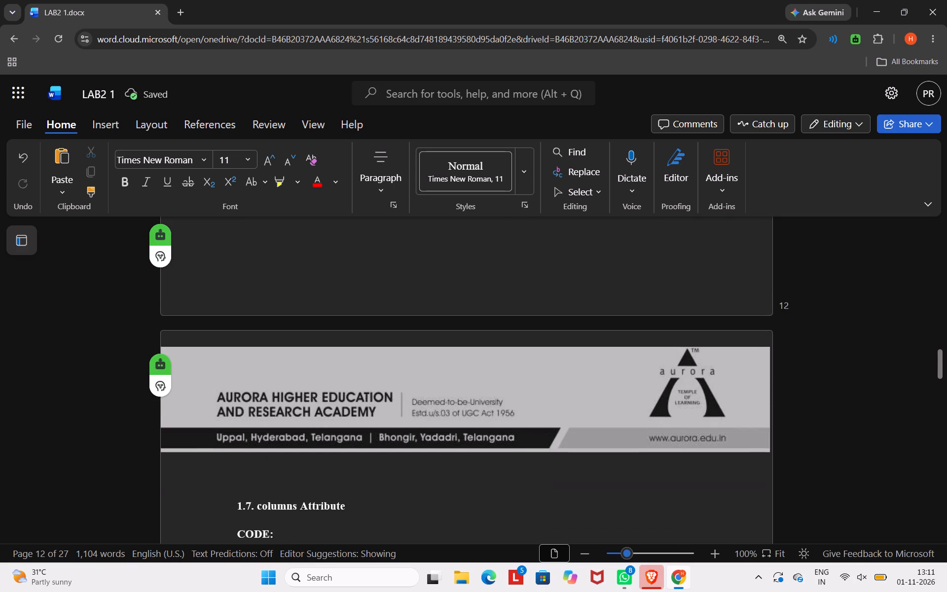
scroll(388, 461, down, 6)
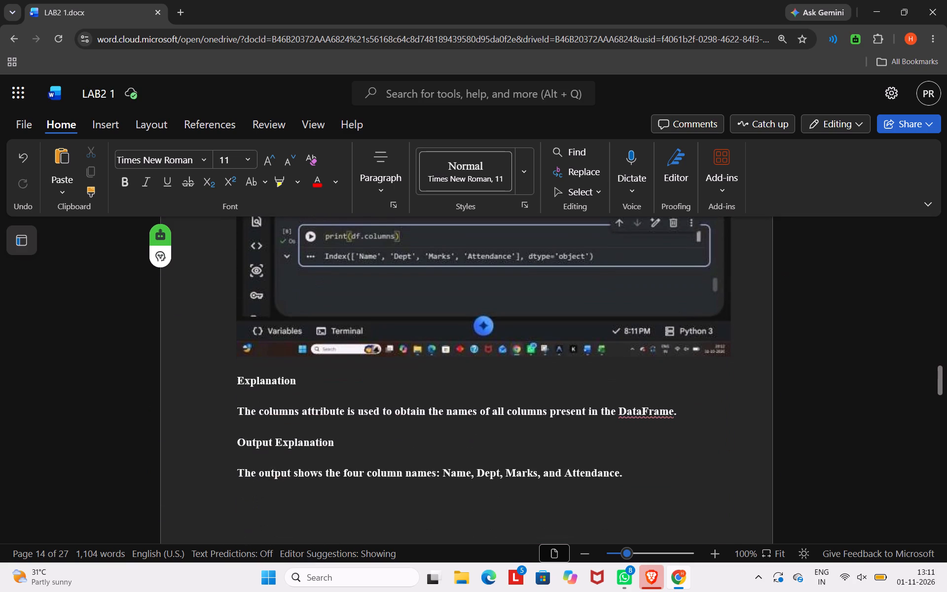
scroll(388, 461, up, 4)
scroll(388, 461, down, 3)
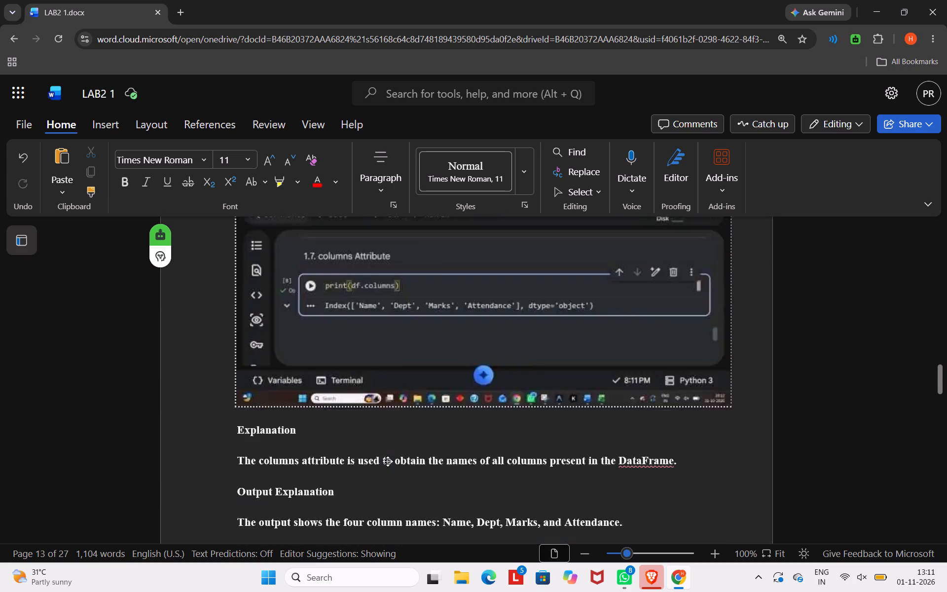
scroll(388, 461, down, 6)
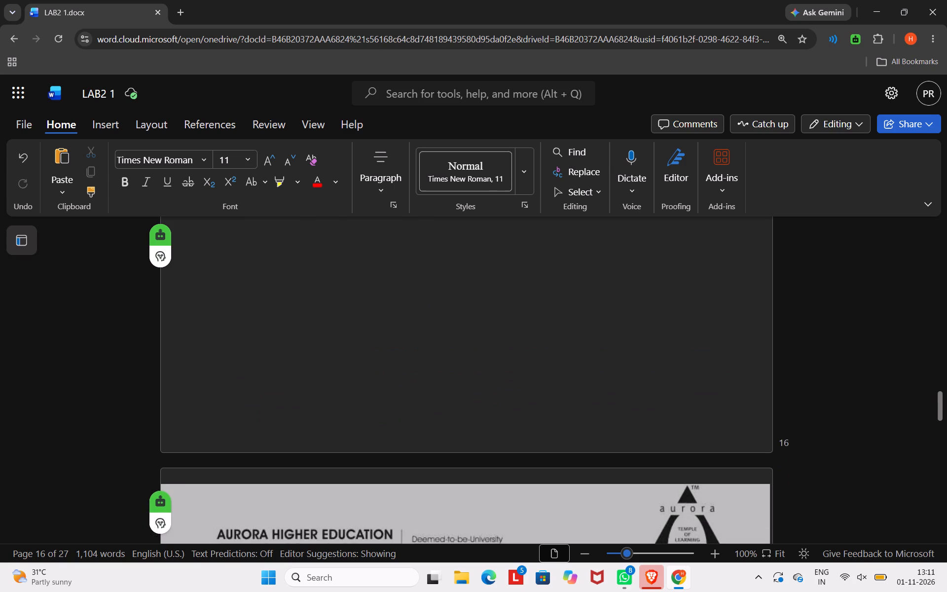
Look through the report's Selecting and Filtering Data section and back through 1.8 and 1.7 to the 1.6 shape Attribute code screenshot.
scroll(388, 461, down, 4)
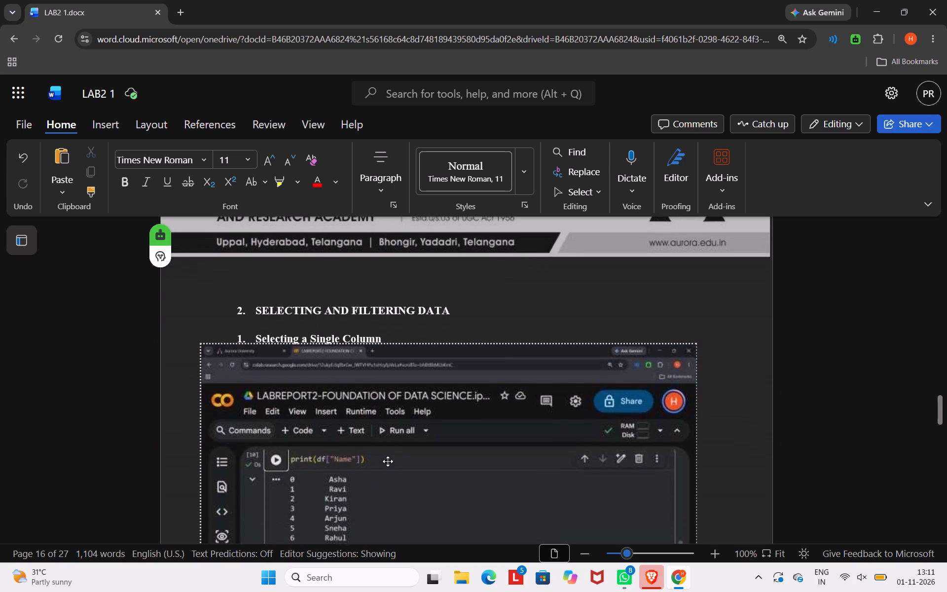
scroll(388, 461, down, 9)
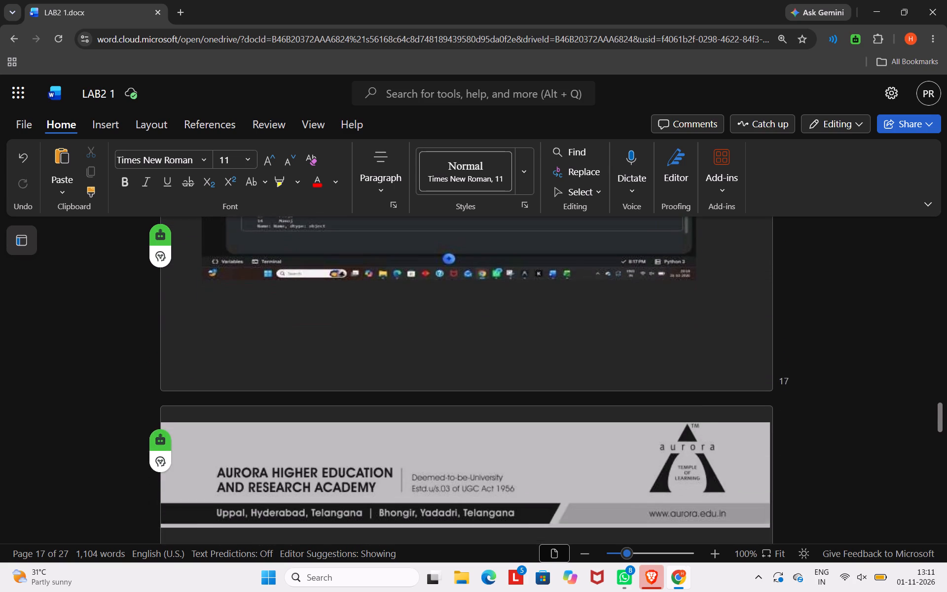
scroll(388, 461, right, 5)
scroll(388, 461, down, 5)
scroll(388, 461, up, 1)
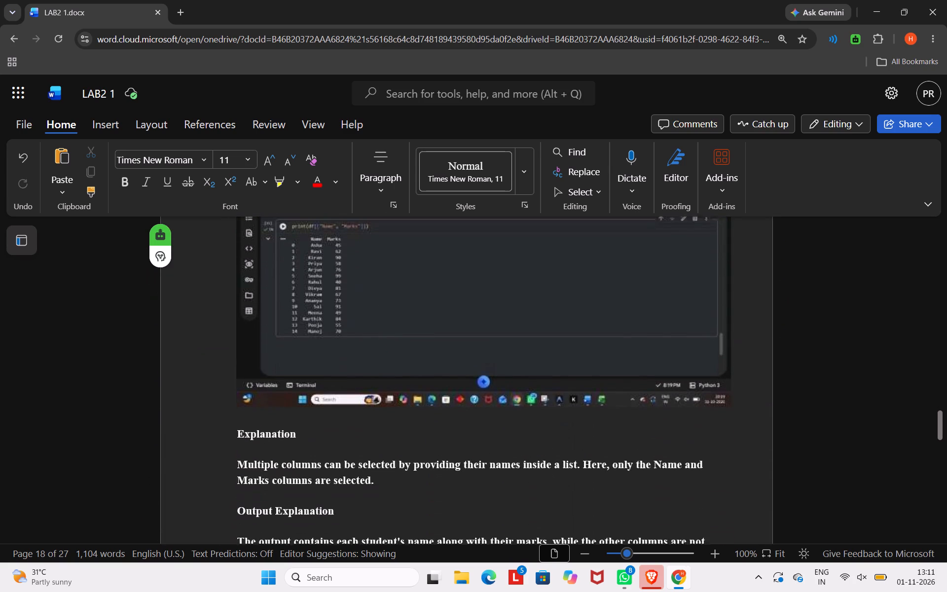
scroll(388, 461, up, 13)
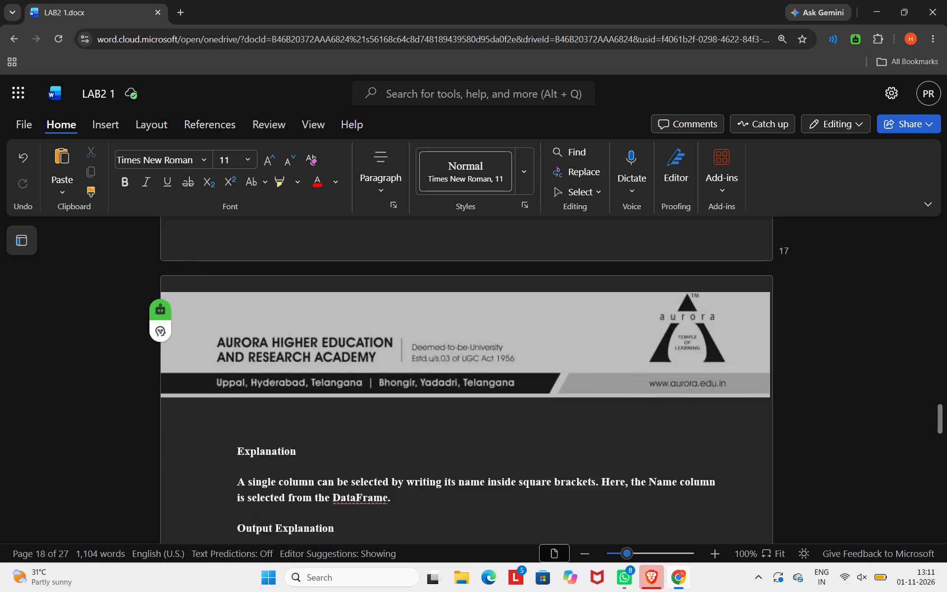
scroll(388, 461, up, 10)
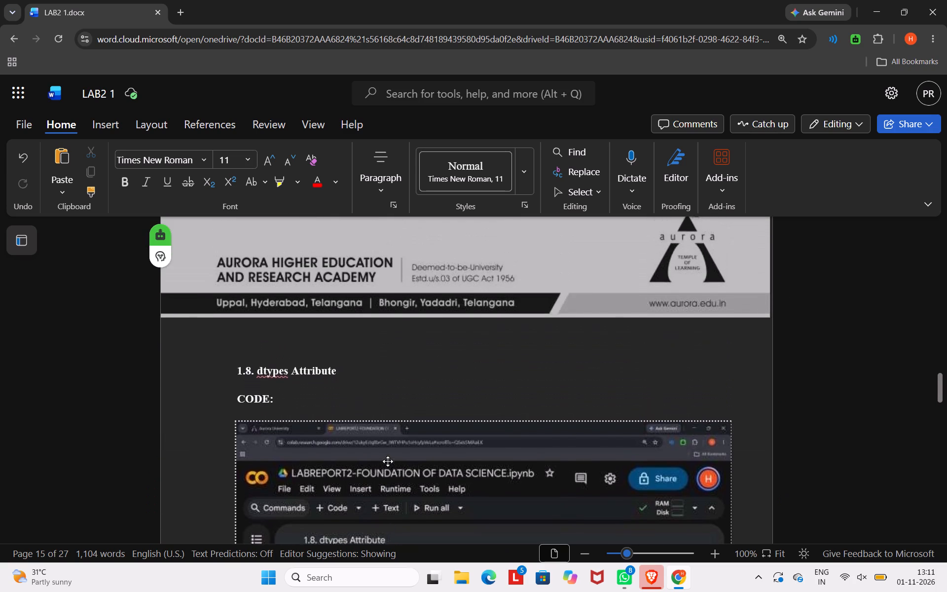
scroll(388, 461, up, 7)
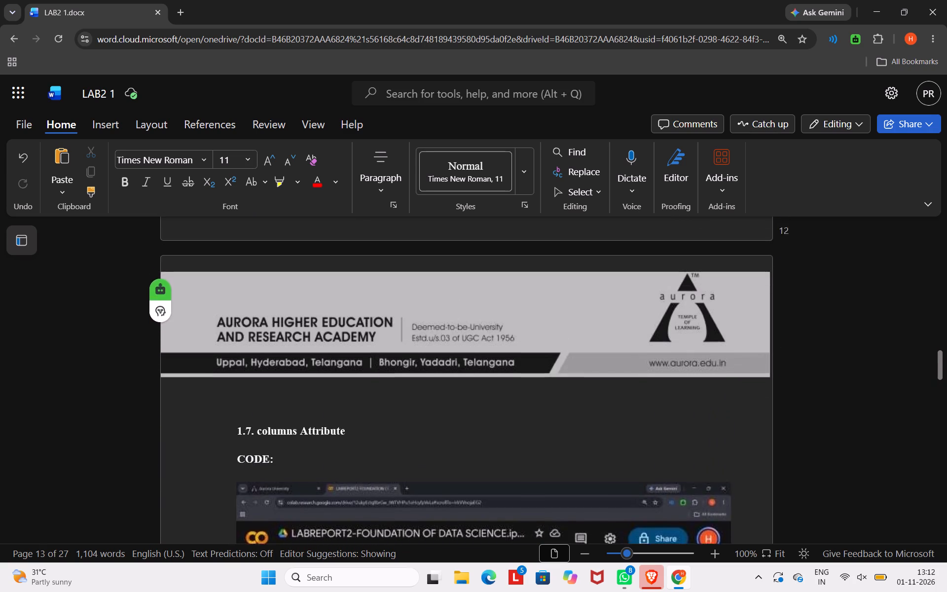
scroll(388, 461, right, 1)
scroll(388, 461, up, 1)
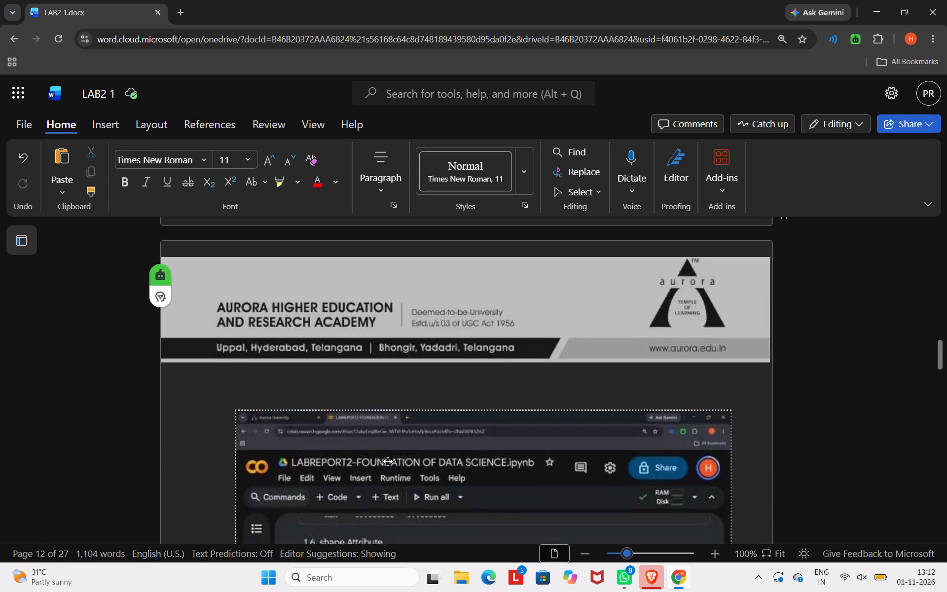
scroll(388, 461, up, 4)
scroll(388, 461, down, 1)
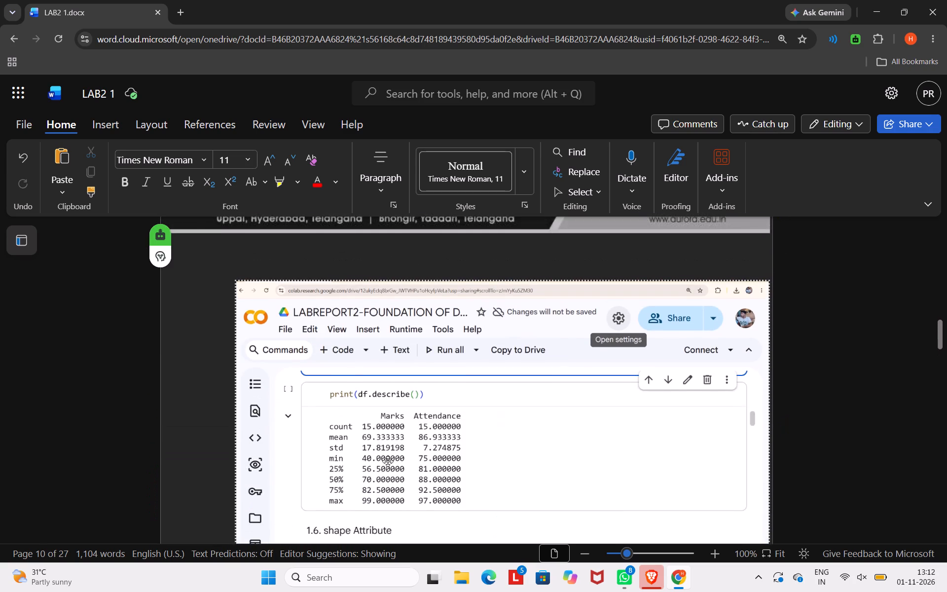
scroll(388, 461, down, 8)
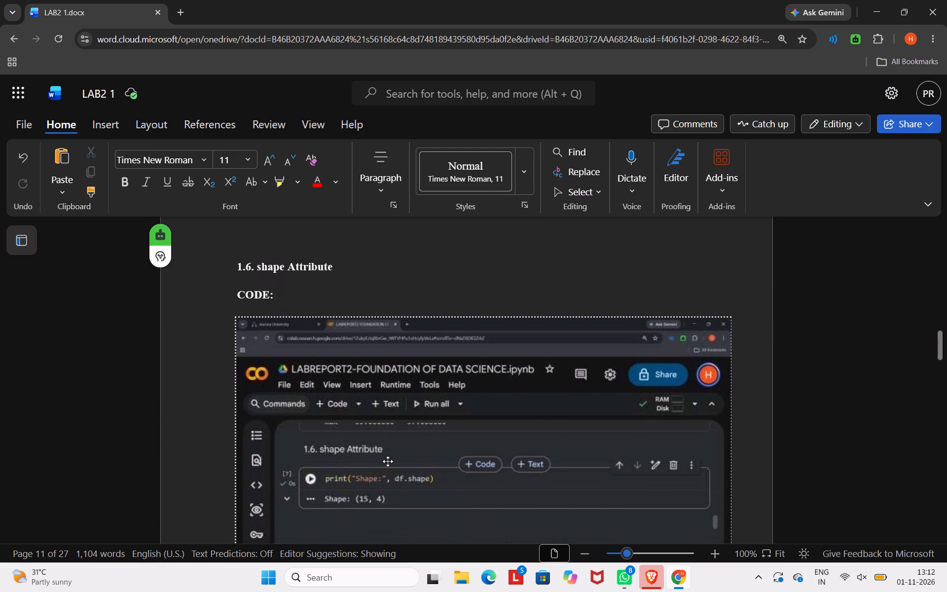
scroll(388, 461, down, 1)
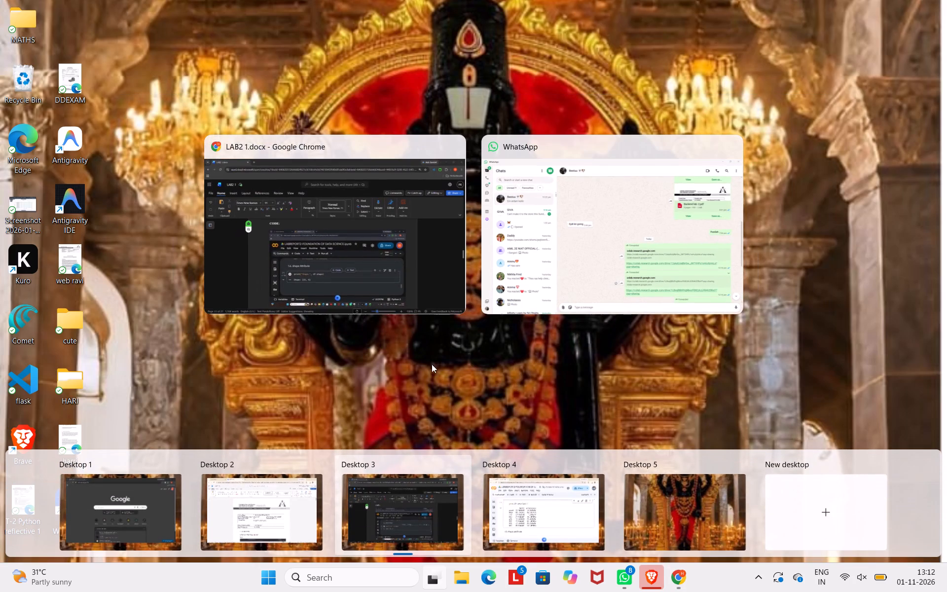
Switch to the light-themed LABREPORT2 Colab notebook, where the 1.6 shape Attribute section follows the df.describe() cell.
click(530, 528)
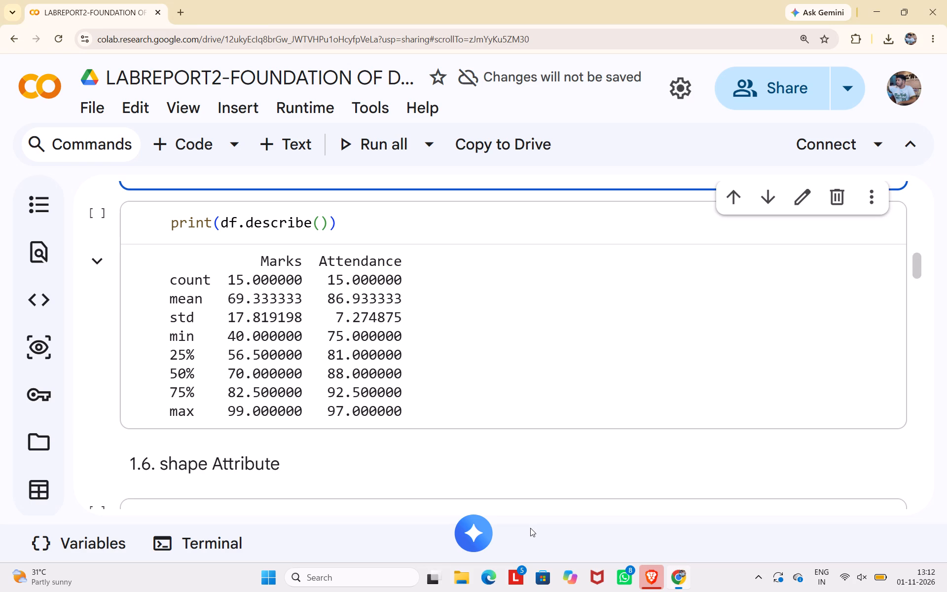
click(530, 528)
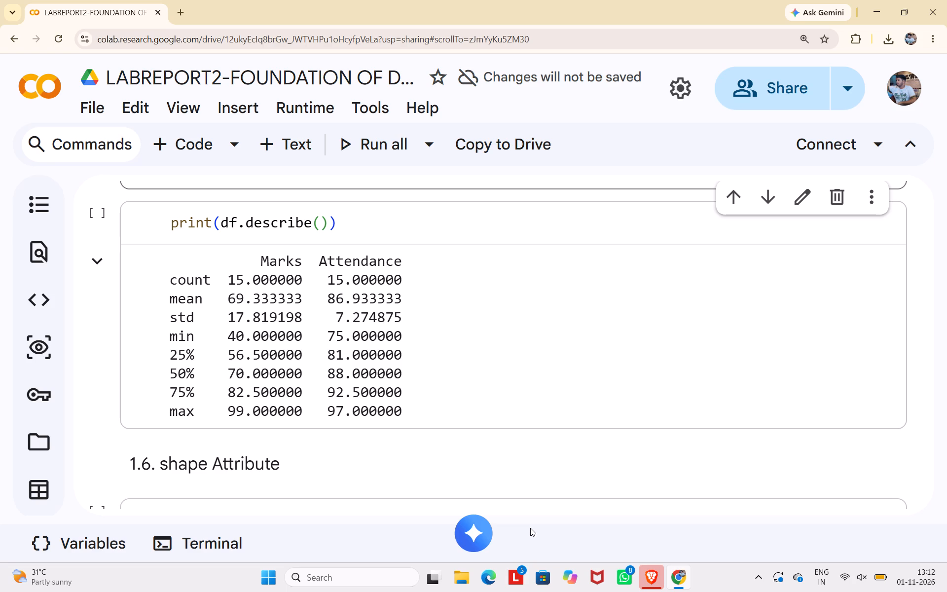
right_click(530, 528)
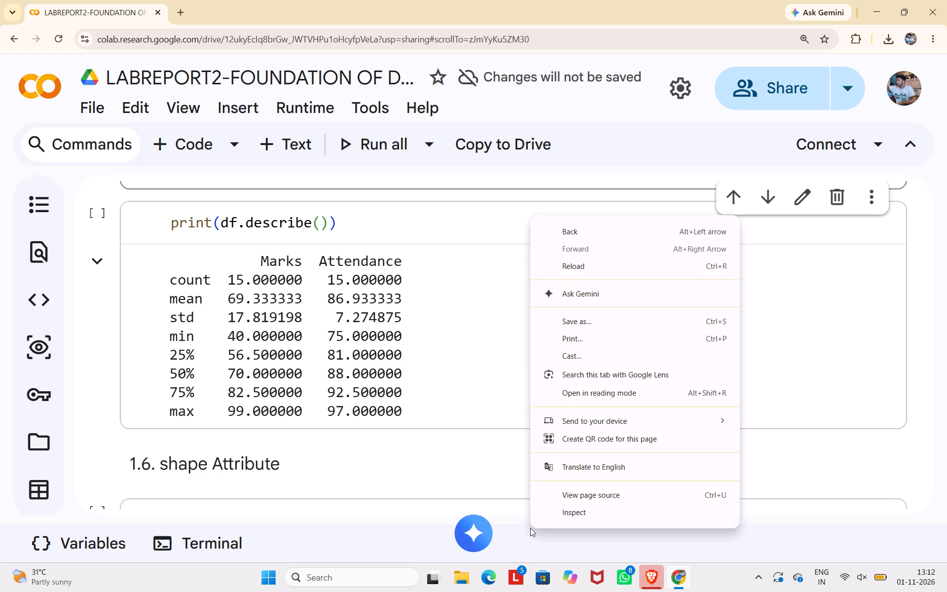
In the Colab notebook, select the 1.6. shape Attribute heading and capture the view including the df.shape and df.columns cells.
click(530, 528)
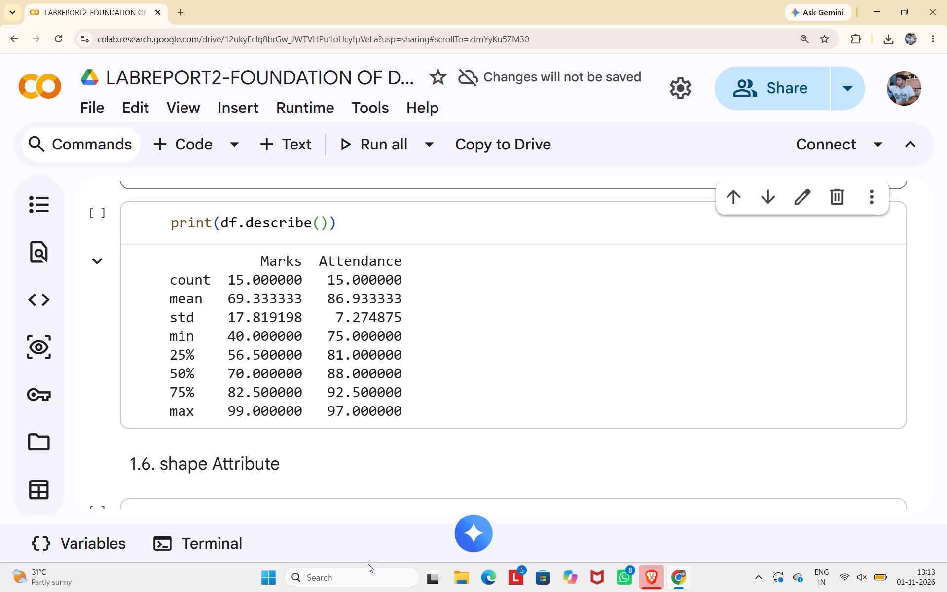
scroll(368, 564, down, 2)
scroll(372, 380, down, 2)
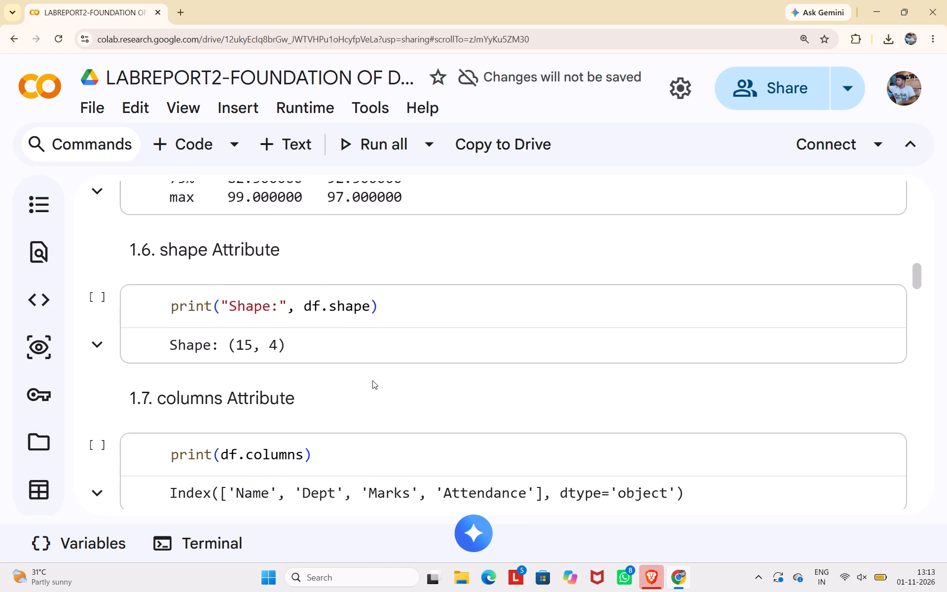
scroll(372, 380, down, 1)
click(267, 259)
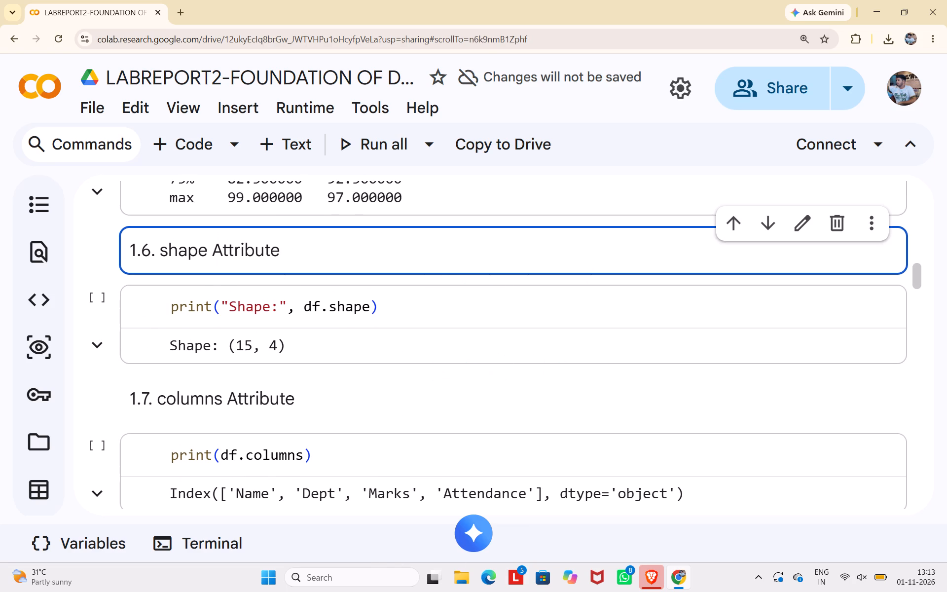
key(shift+super+s)
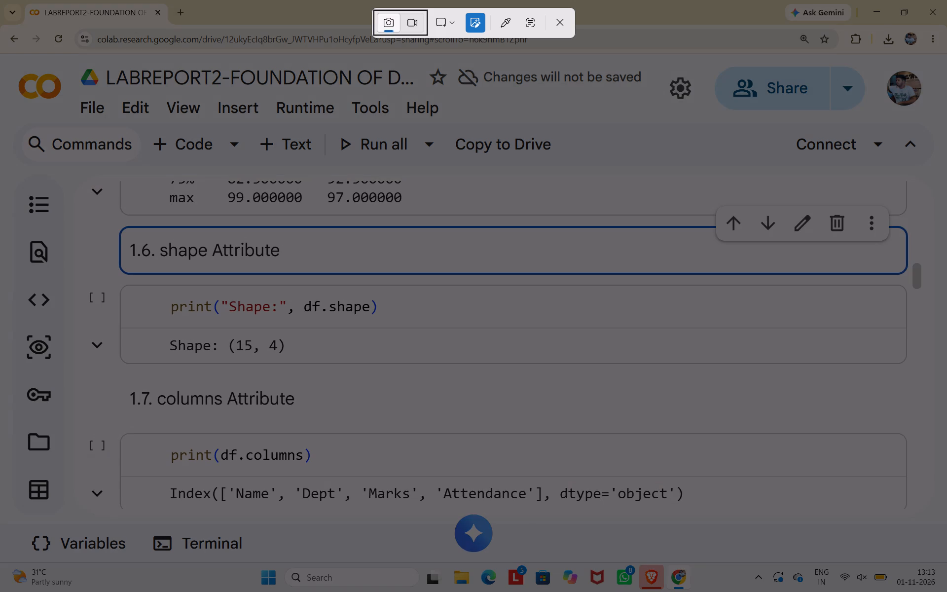
drag(7, 25, 142, 91)
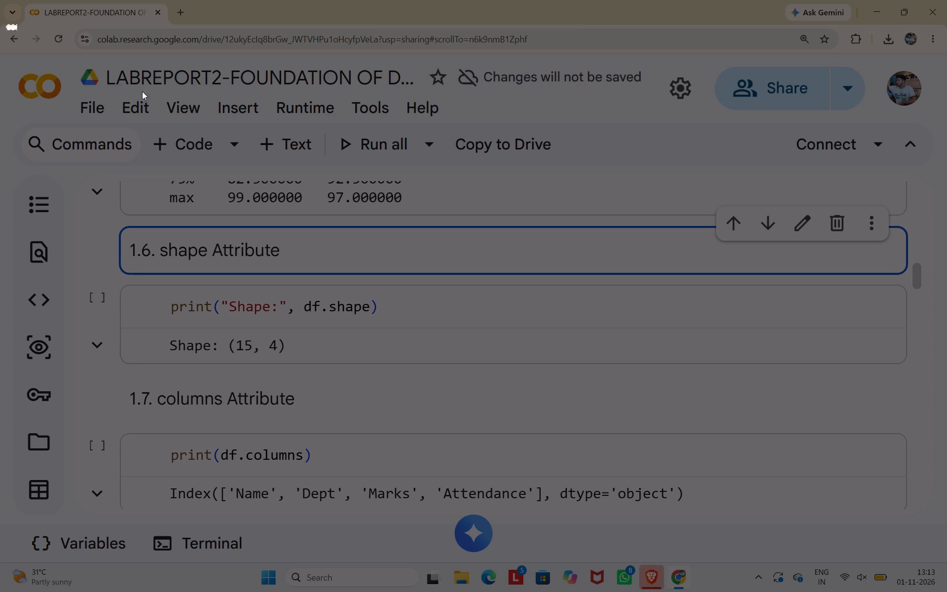
drag(142, 91, 920, 555)
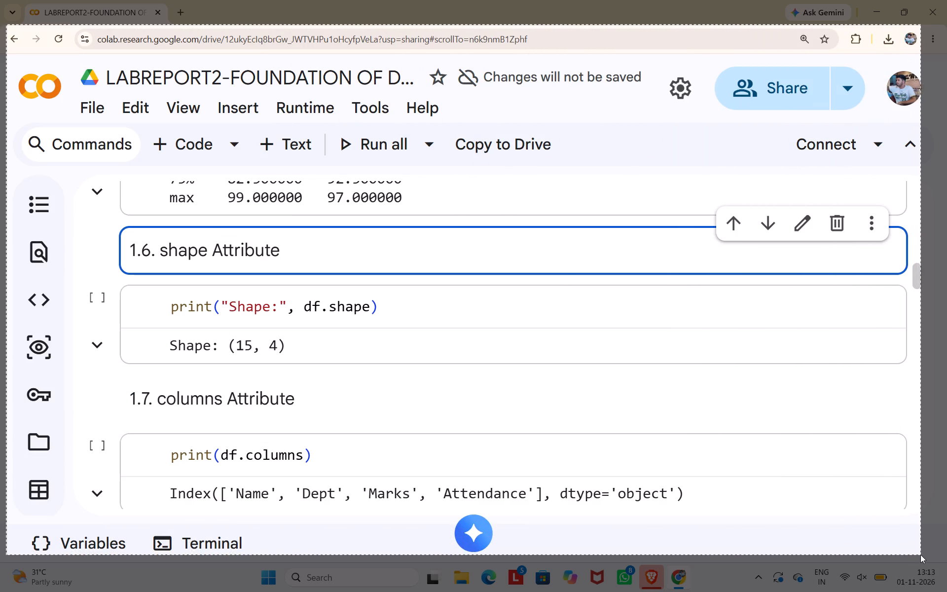
drag(920, 555, 934, 549)
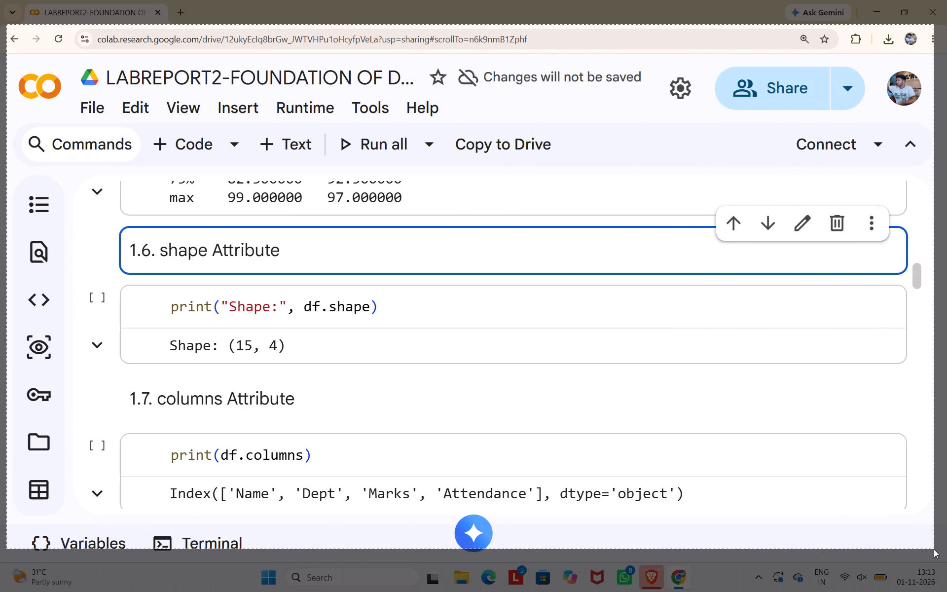
drag(934, 549, 934, 553)
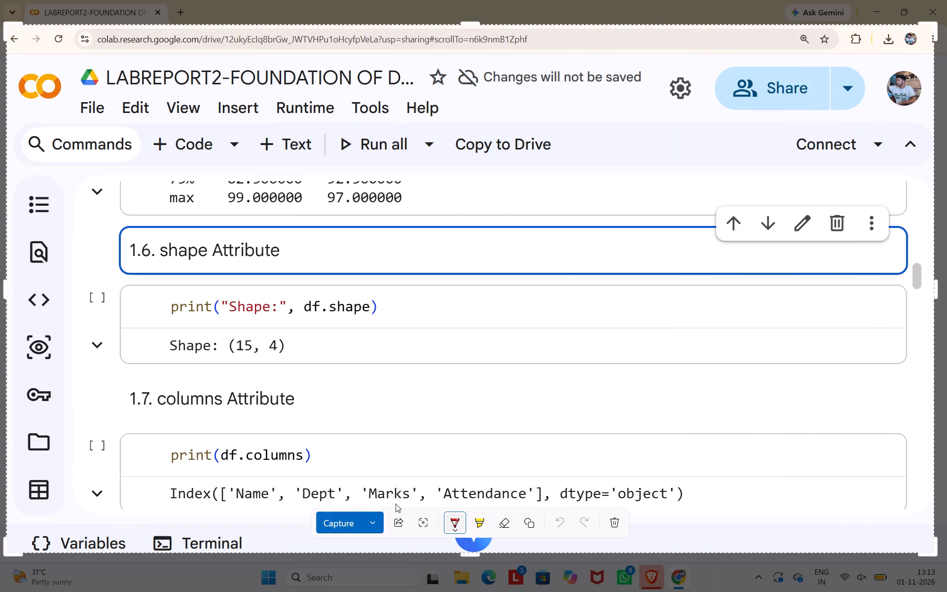
click(347, 522)
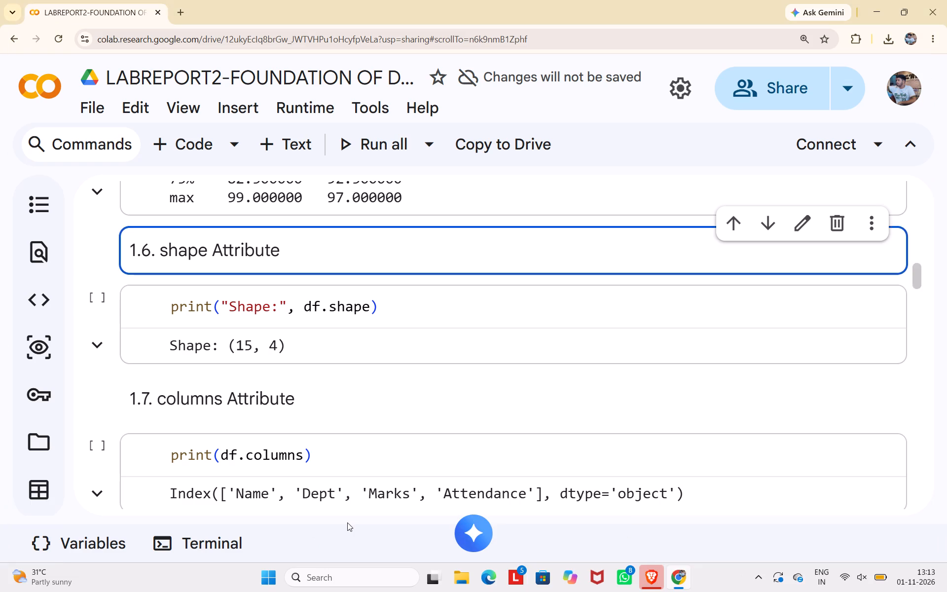
In the LAB2 report in Word, replace the dark-themed CODE screenshot of the 1.6 shape Attribute section with the captured light-themed image.
click(361, 516)
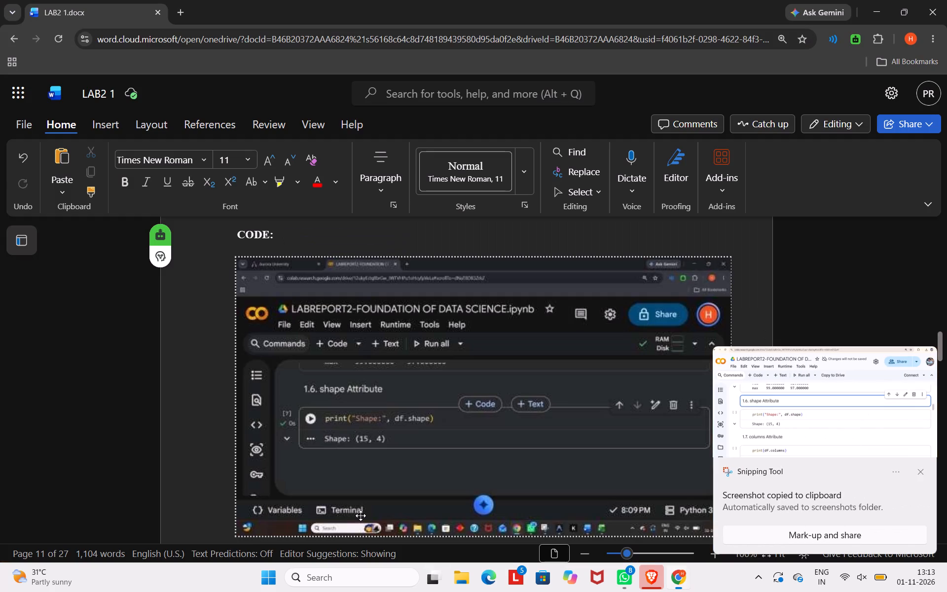
double_click(398, 440)
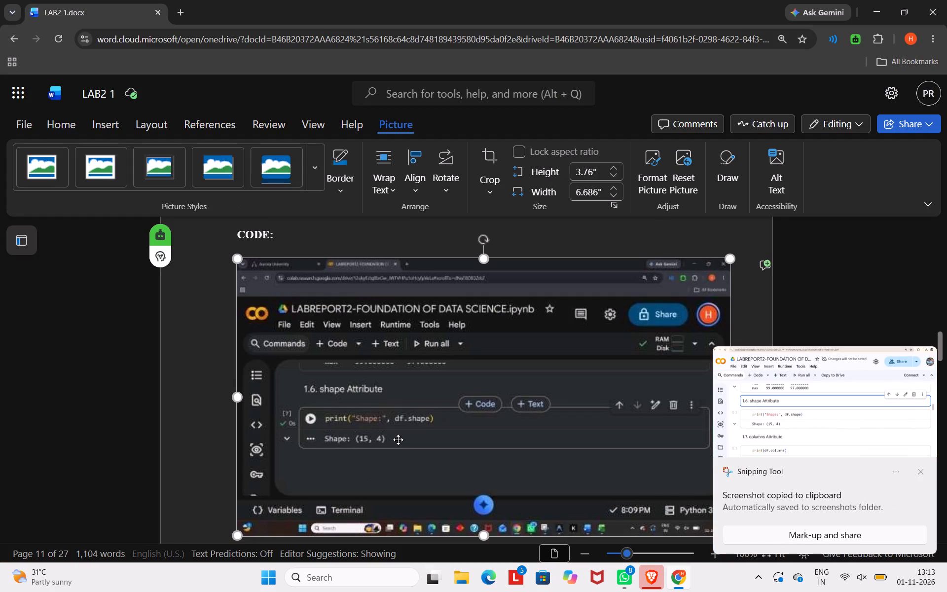
key(BackSpace)
key(ctrl+v)
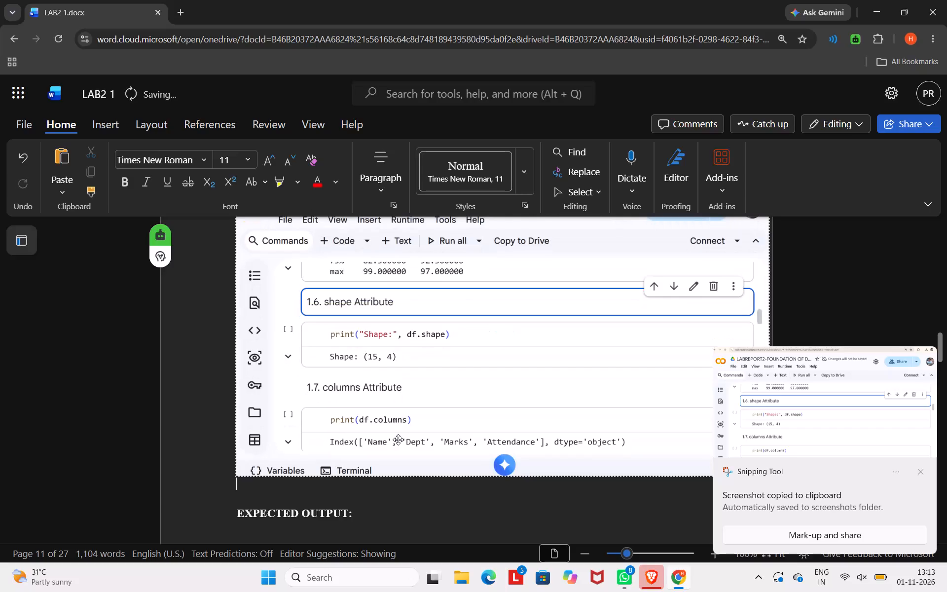
Switch to the Colab notebook, select the print("Shape:", df.shape) cell and capture the view from the address bar down, including its output.
scroll(398, 440, down, 10)
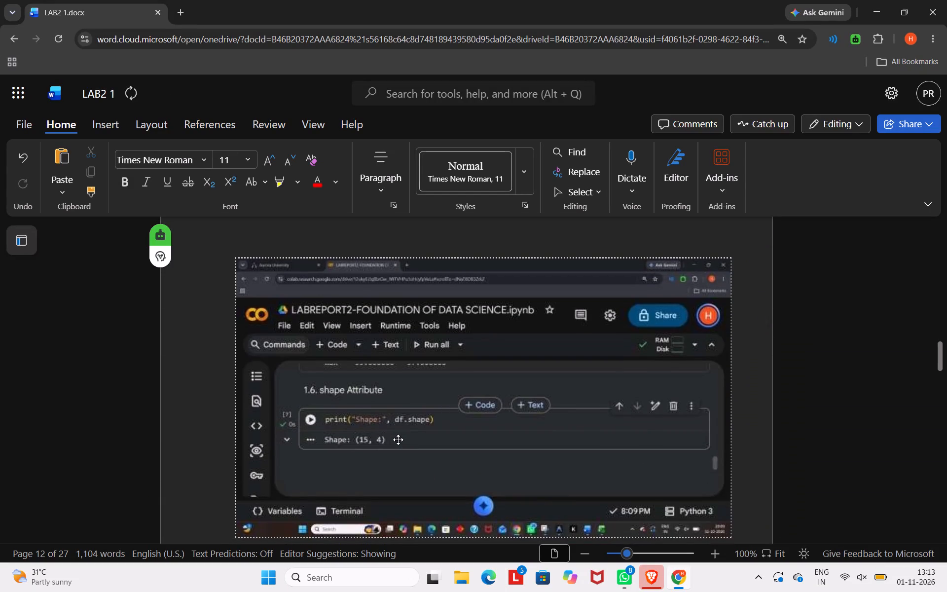
scroll(398, 440, down, 1)
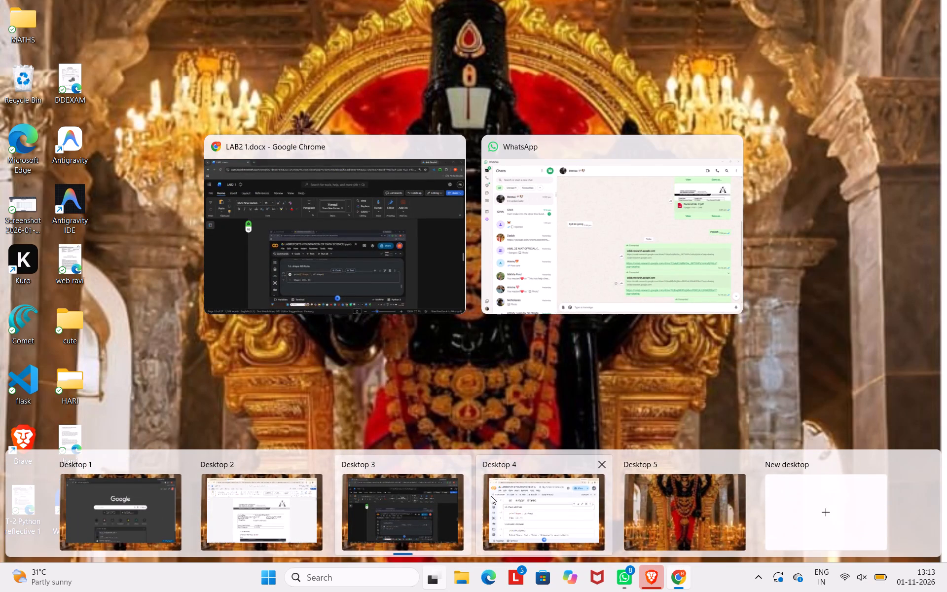
click(491, 505)
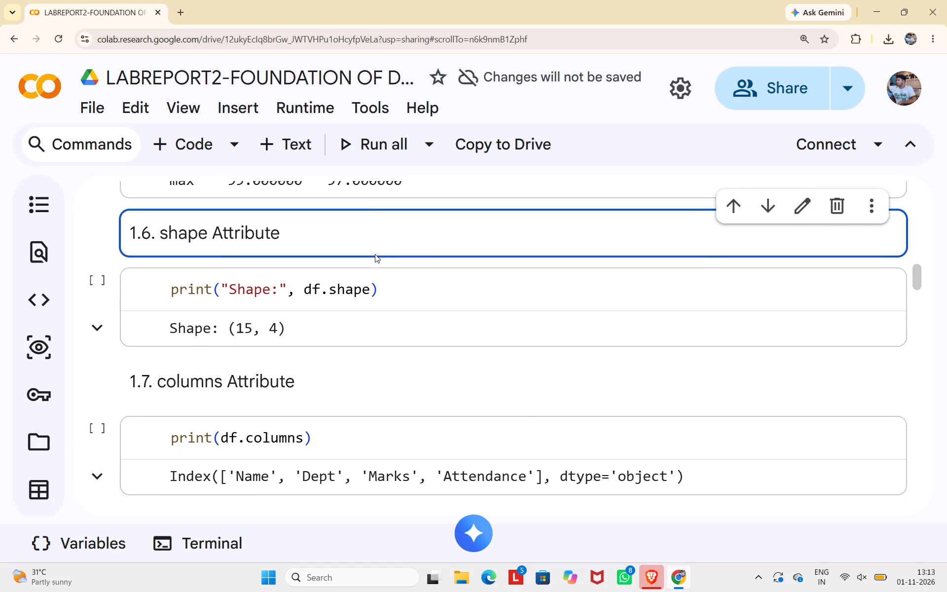
scroll(375, 254, up, 1)
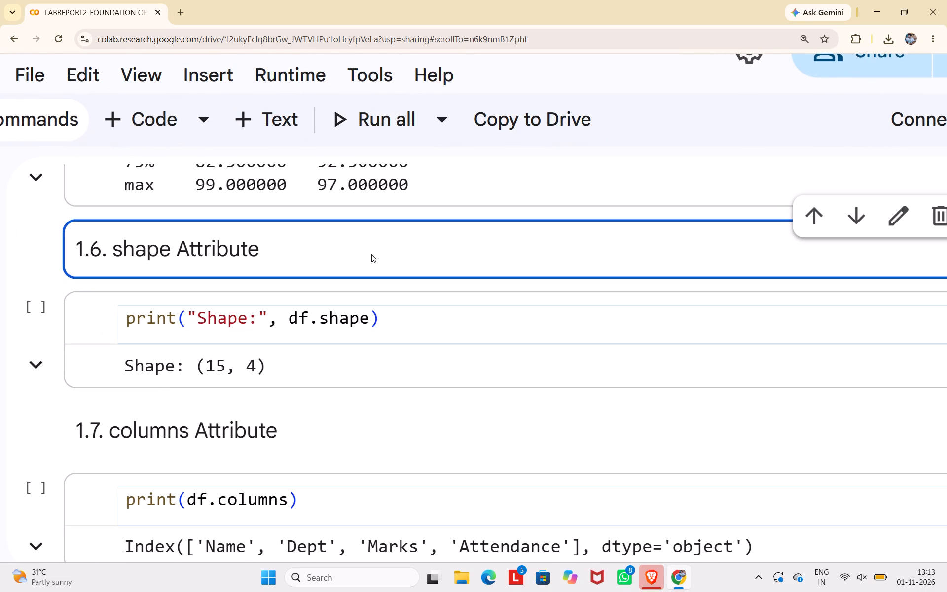
key(shift+super+s)
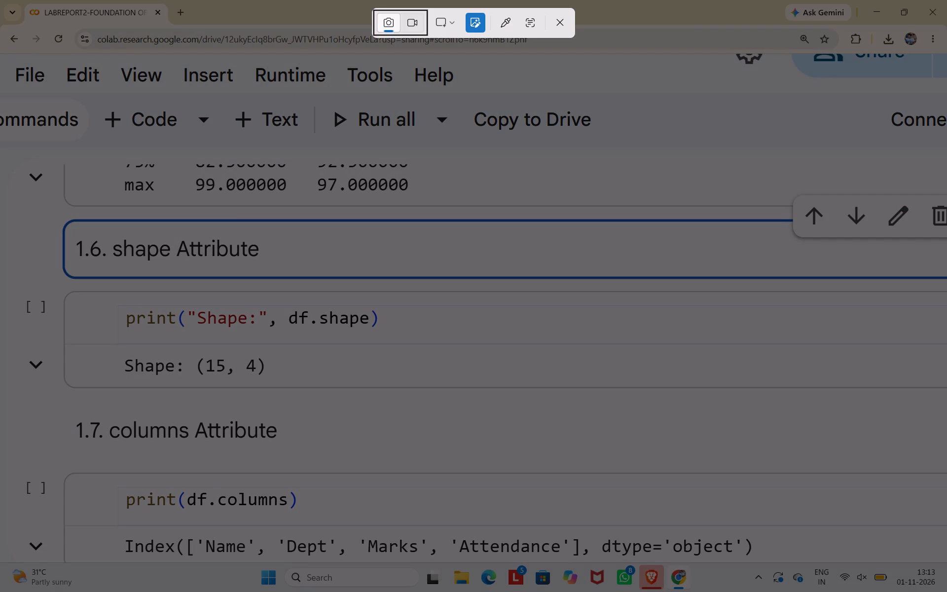
click(563, 15)
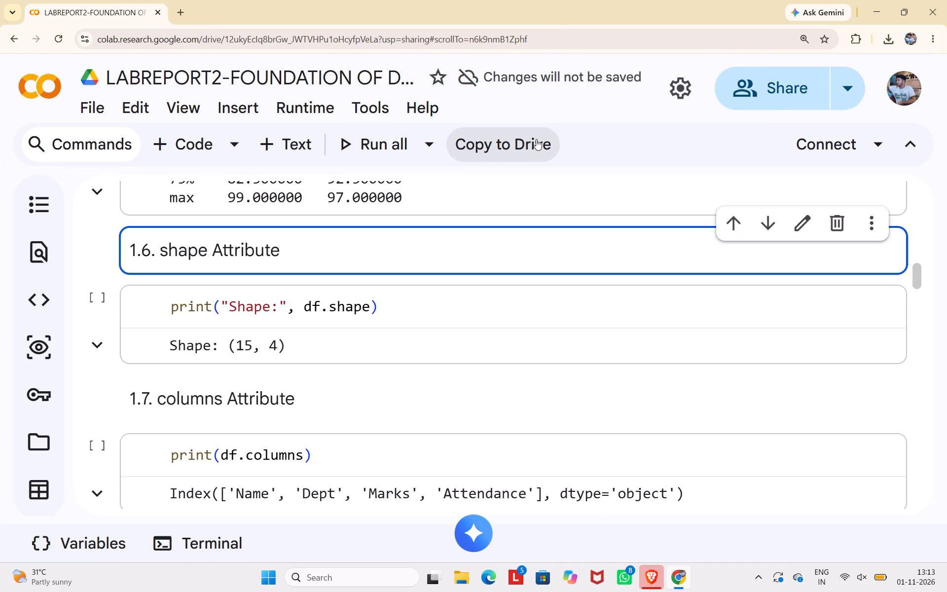
click(540, 306)
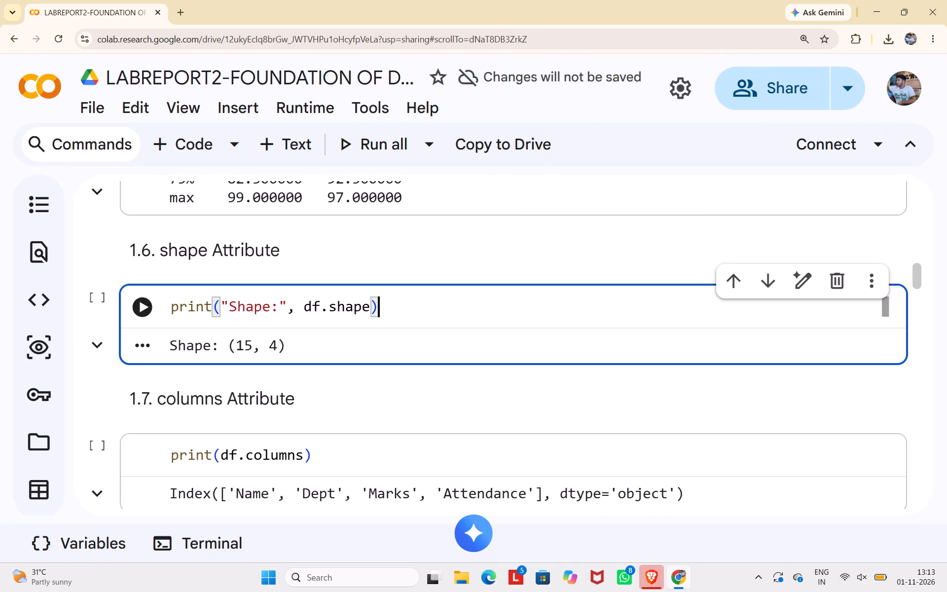
key(shift+super+s)
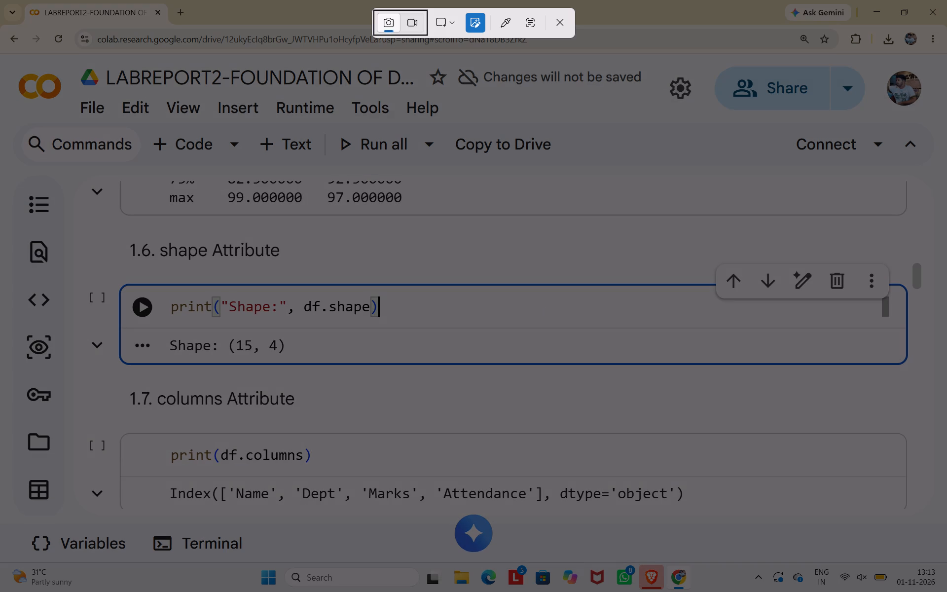
drag(7, 30, 943, 508)
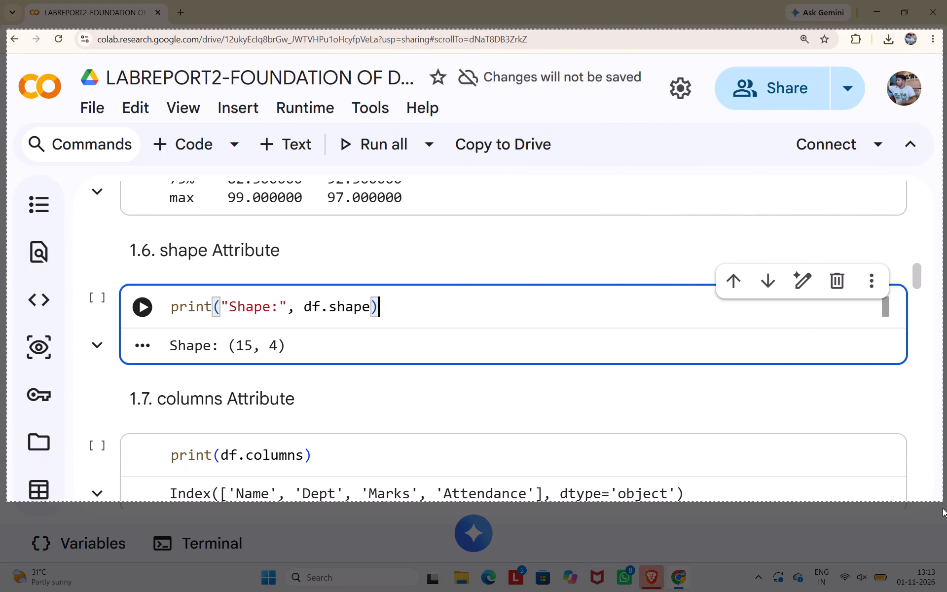
drag(943, 508, 943, 547)
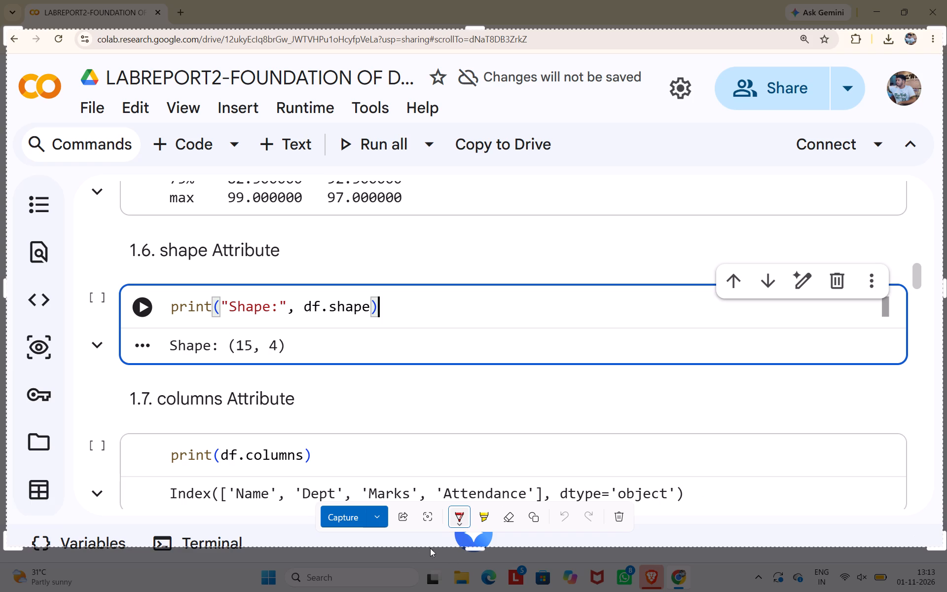
click(337, 505)
click(339, 514)
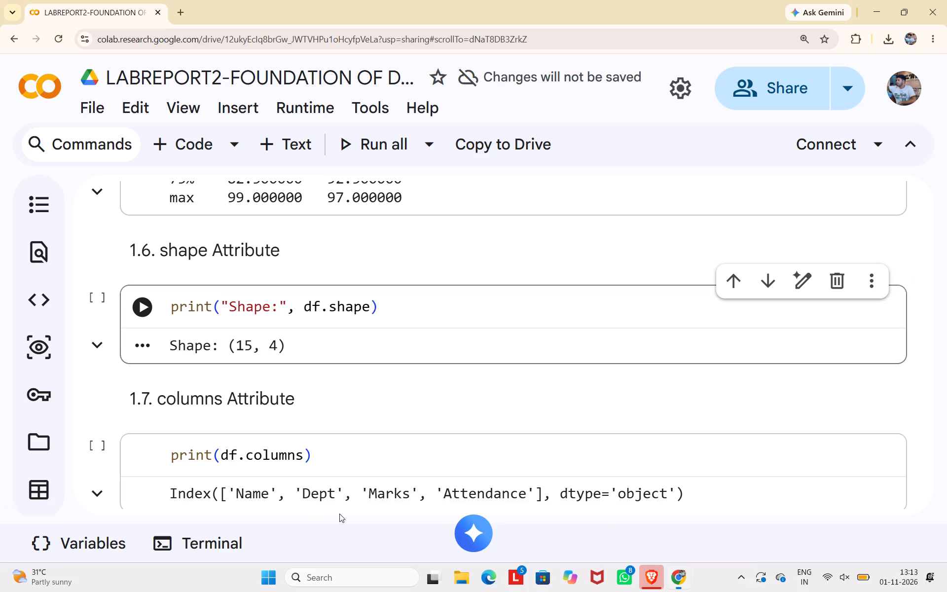
In the LAB2 report in Word, replace the dark-themed expected-output screenshot of the 1.6 shape Attribute section with the new capture.
click(414, 513)
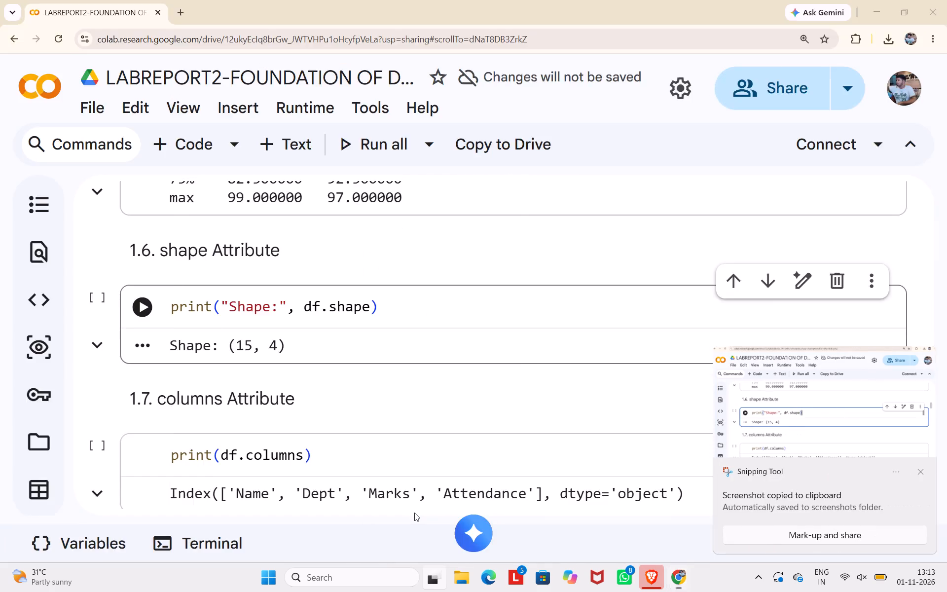
double_click(419, 424)
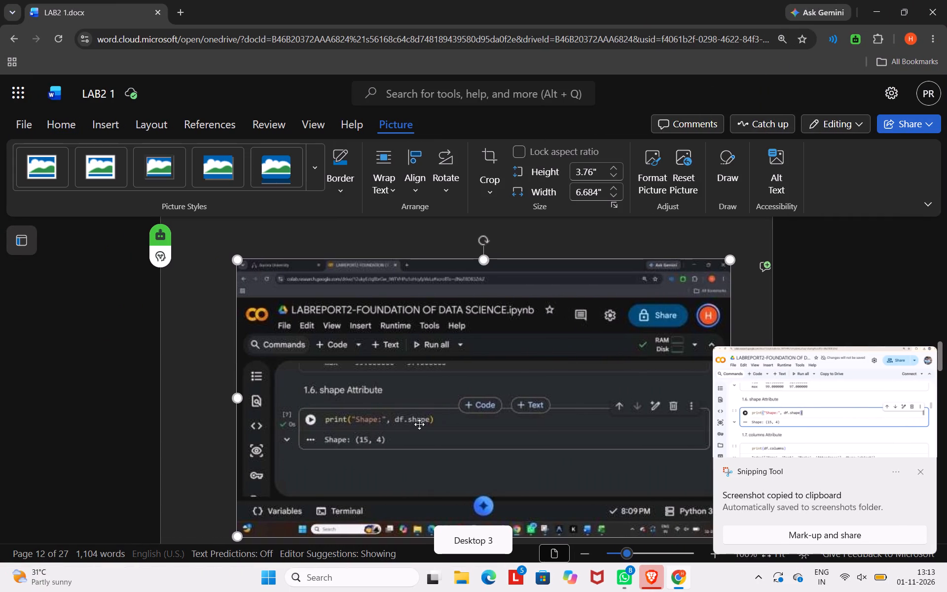
key(BackSpace)
key(ctrl+v)
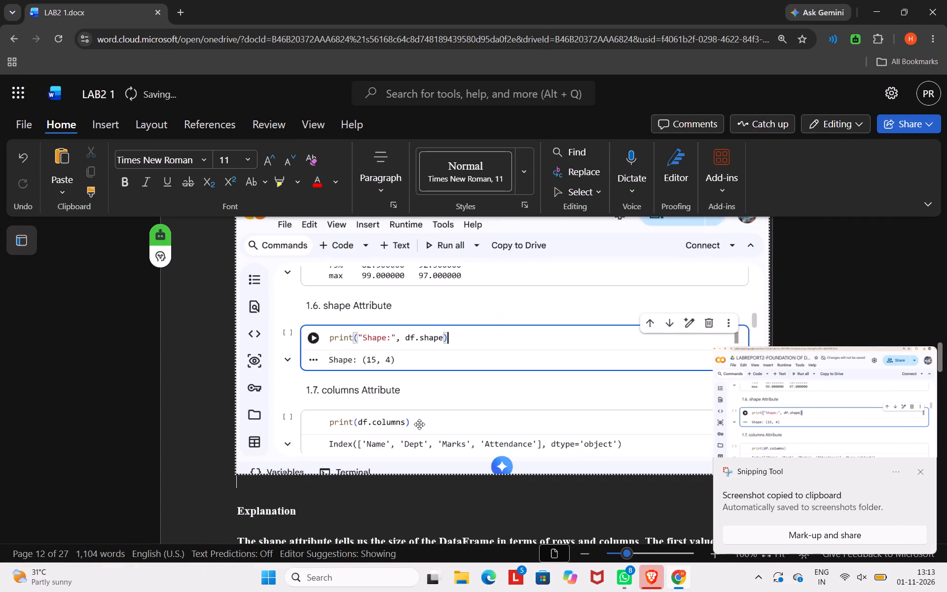
In the Colab notebook, select the 1.7. columns Attribute heading and capture the view including the df.columns cell and its output.
scroll(419, 424, down, 4)
scroll(419, 424, up, 1)
scroll(419, 424, right, 2)
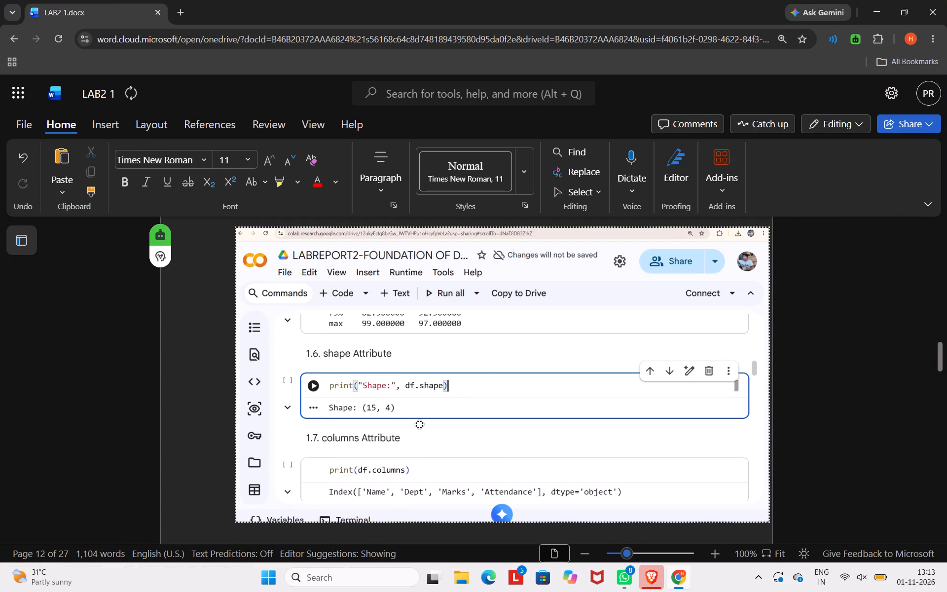
scroll(419, 424, right, 3)
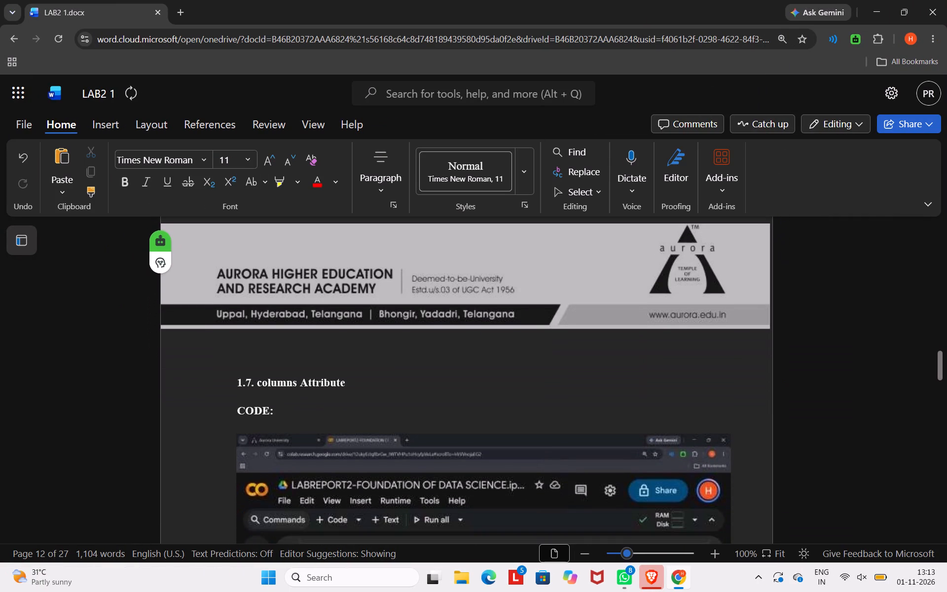
scroll(419, 424, down, 4)
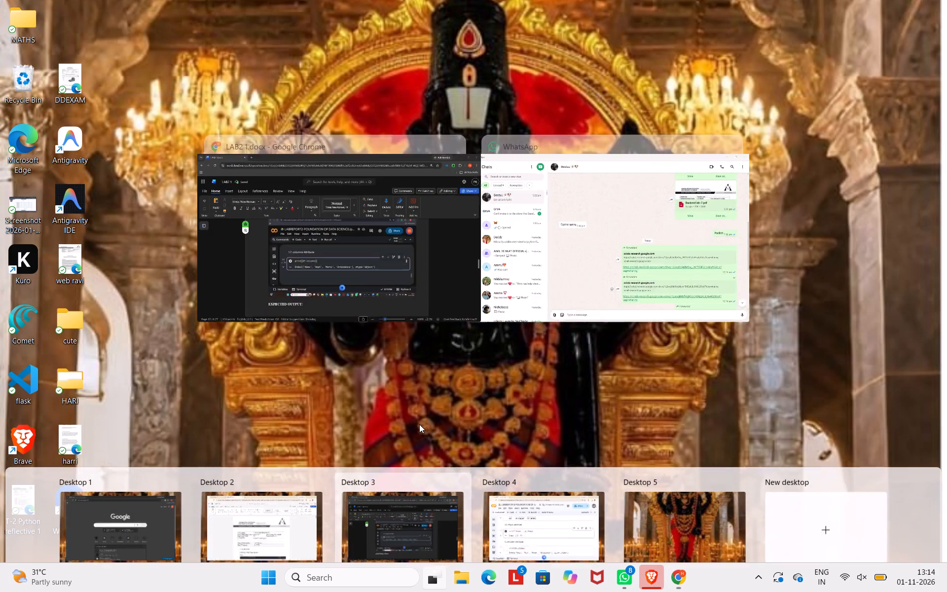
click(511, 536)
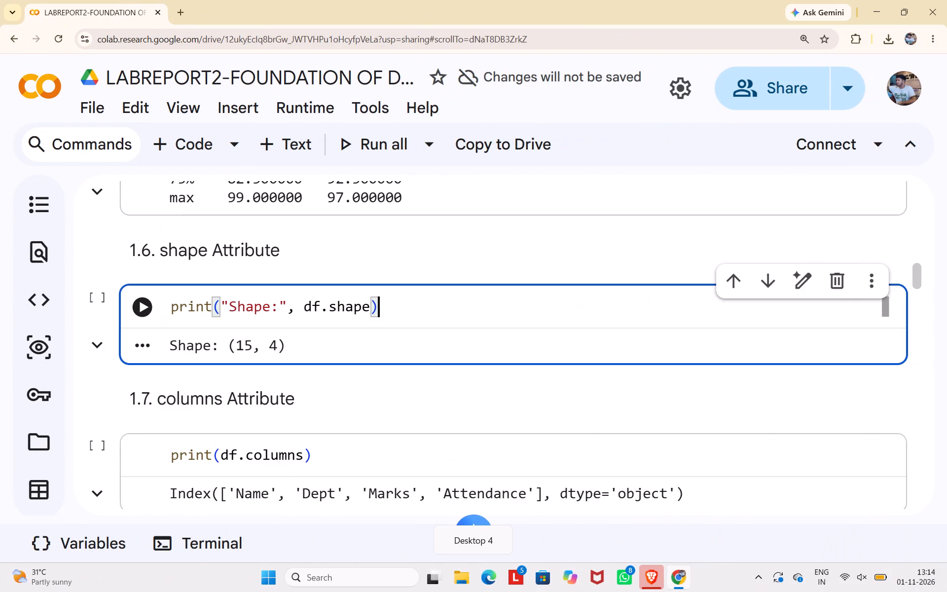
scroll(334, 416, down, 3)
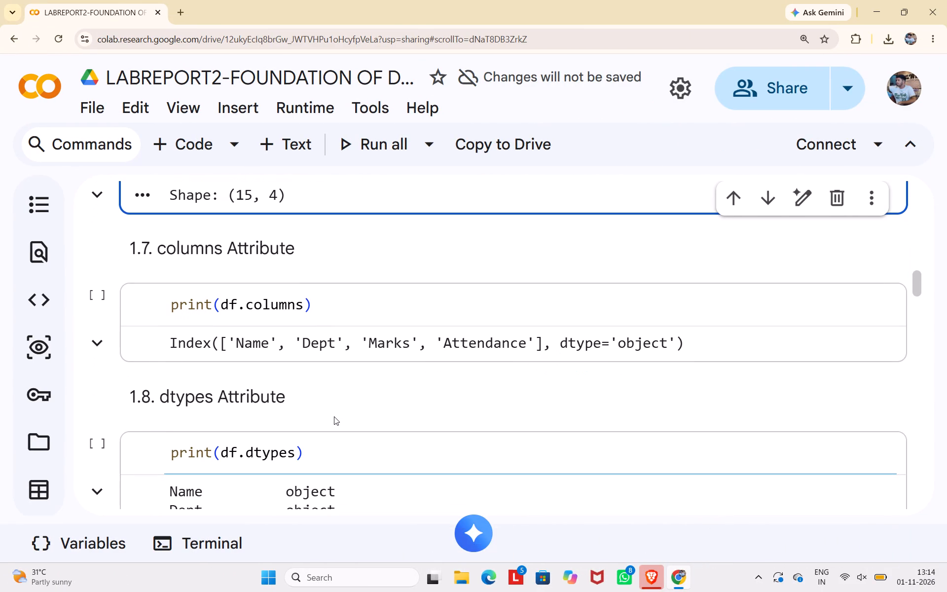
click(309, 259)
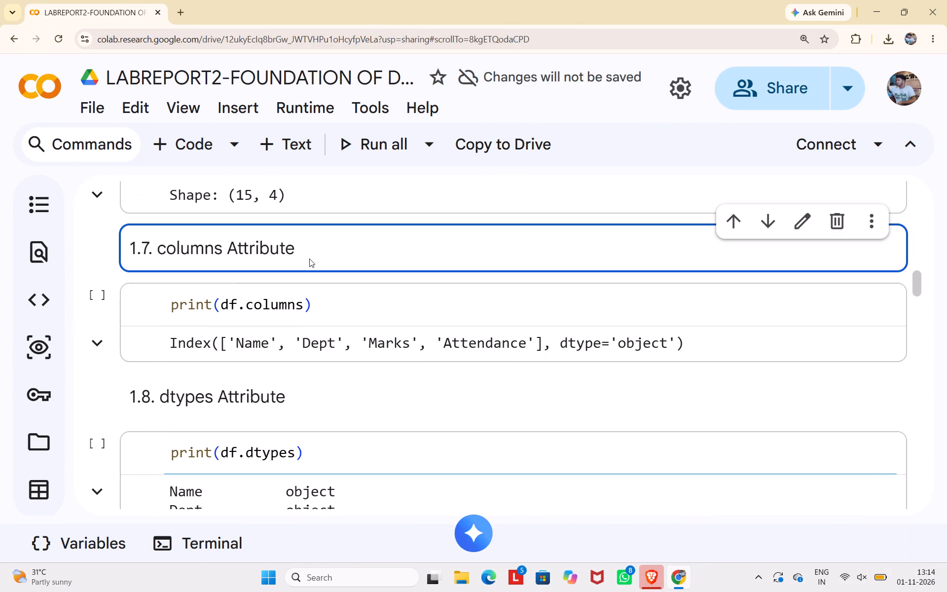
key(shift+super+s)
drag(8, 25, 919, 536)
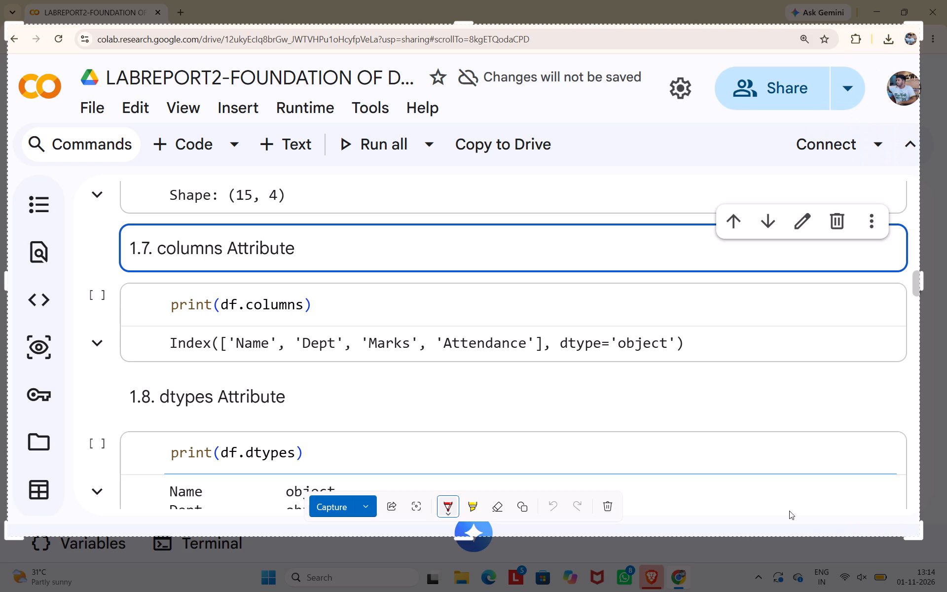
click(339, 507)
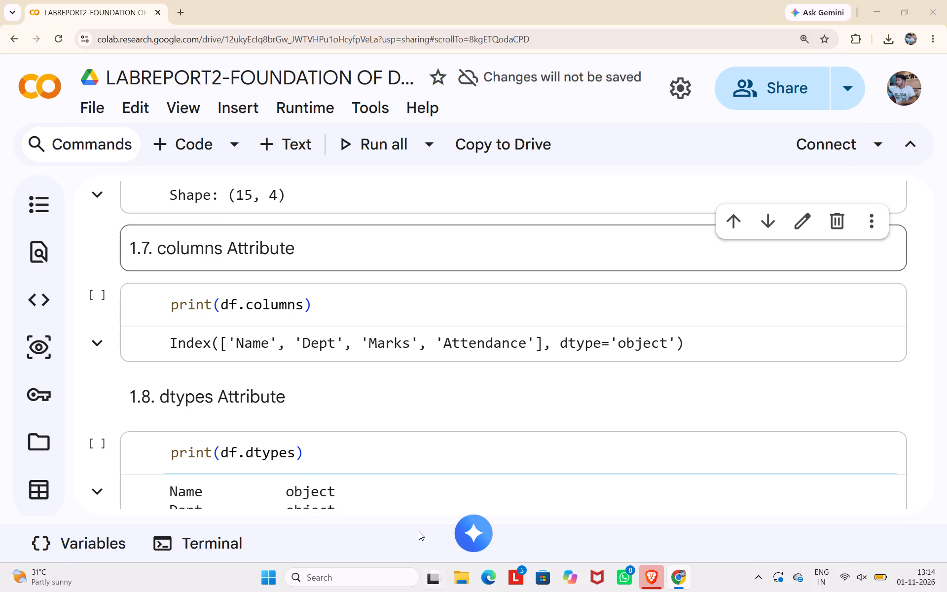
In the LAB2 report in Word, replace the dark-themed CODE screenshot of the 1.7 columns Attribute section with the captured light-themed image.
click(414, 526)
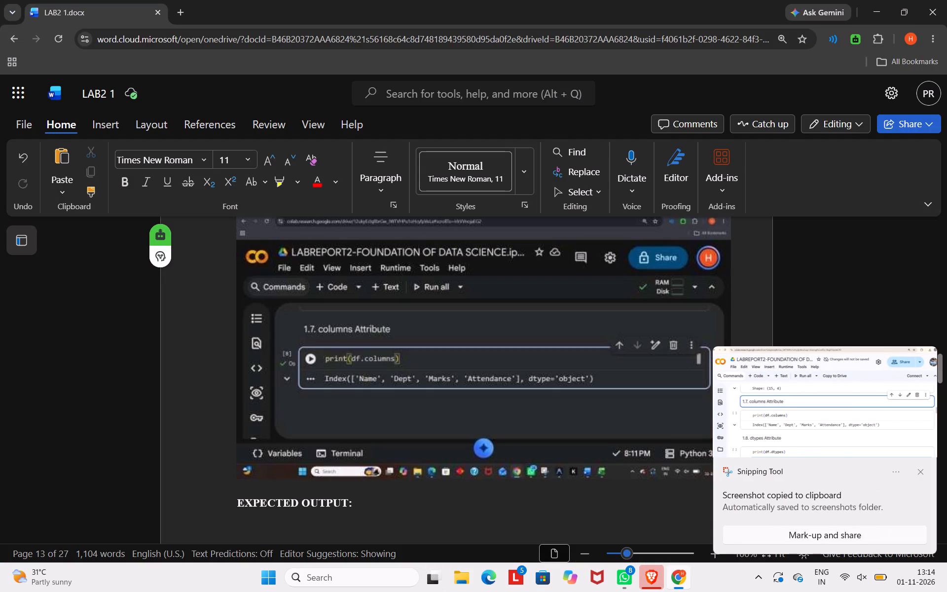
click(437, 423)
key(BackSpace)
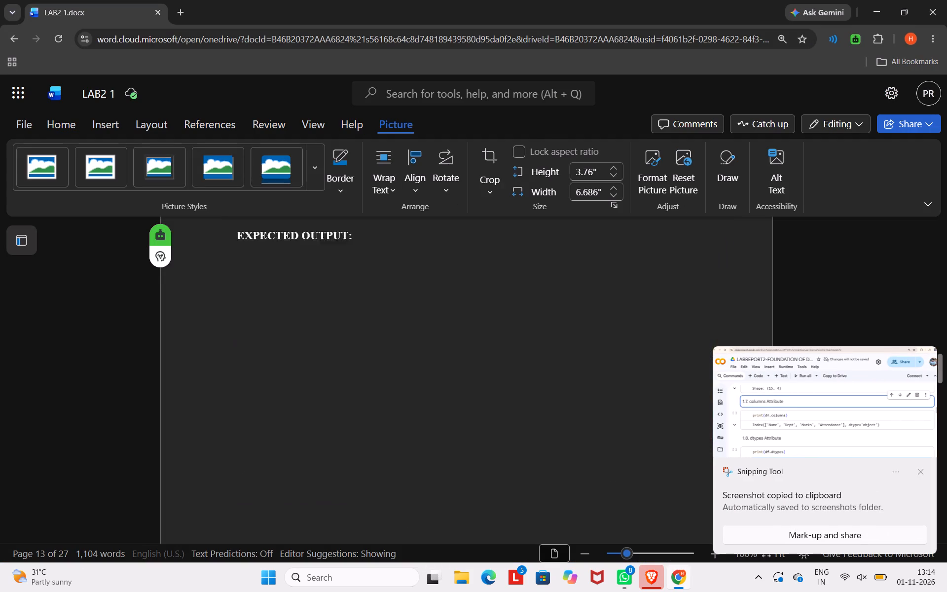
key(ctrl+v)
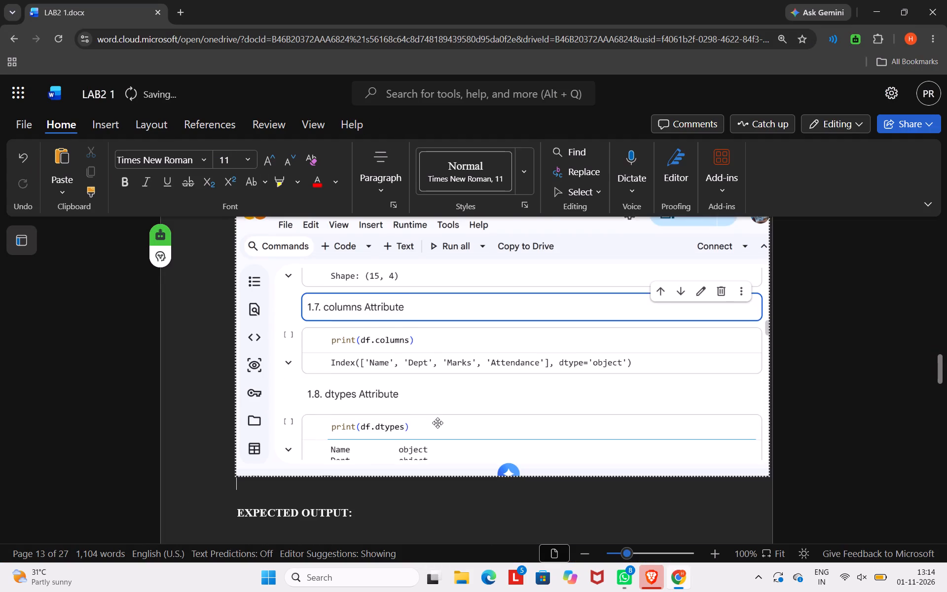
Switch to the Colab notebook, select the print(df.columns) cell and capture the view from the address bar down, including its output.
scroll(437, 423, down, 2)
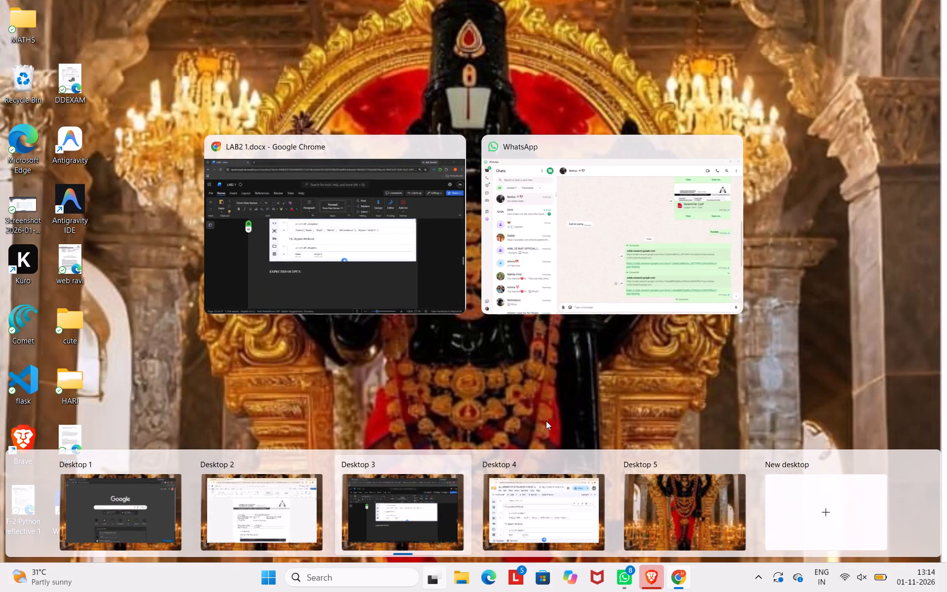
click(531, 514)
click(426, 370)
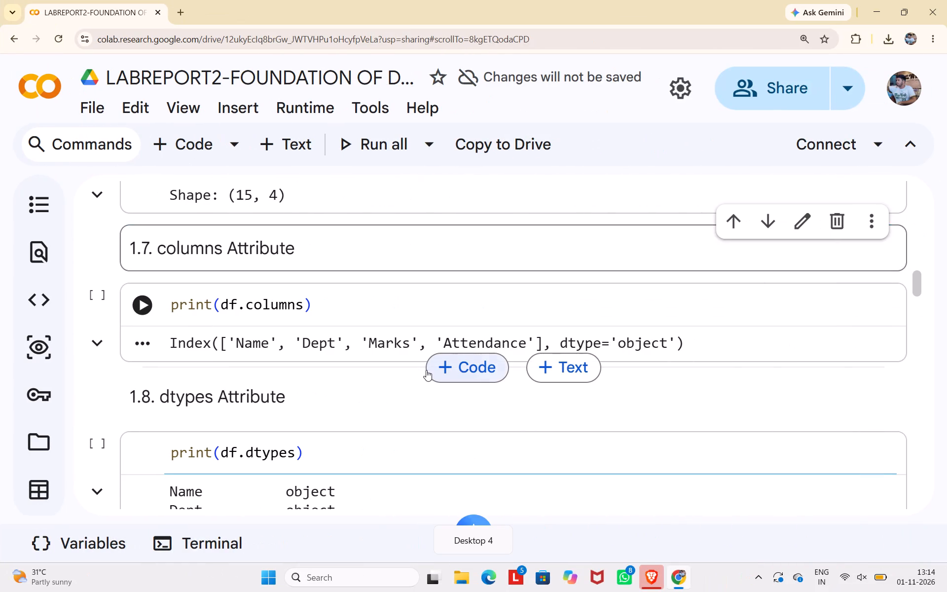
click(410, 325)
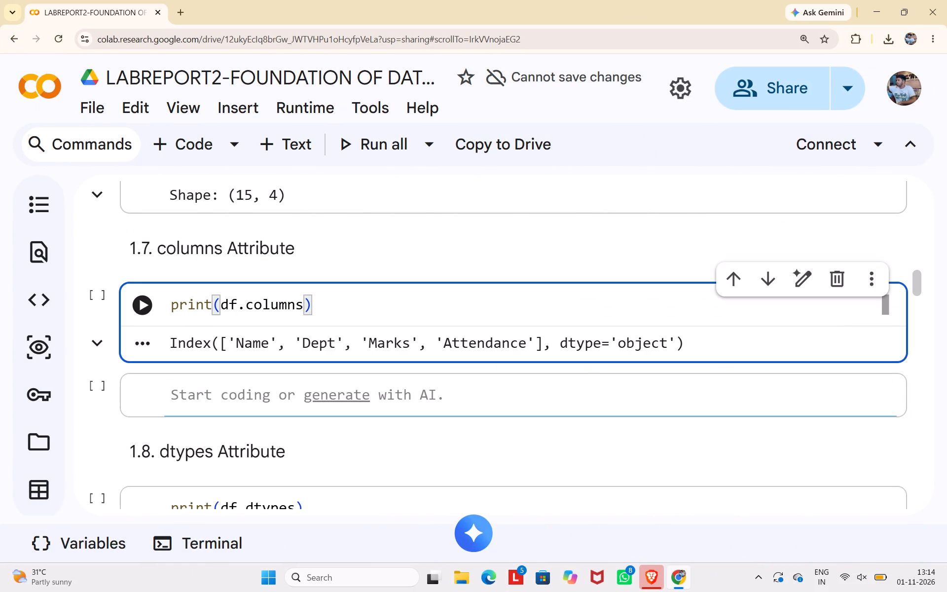
key(shift+super+s)
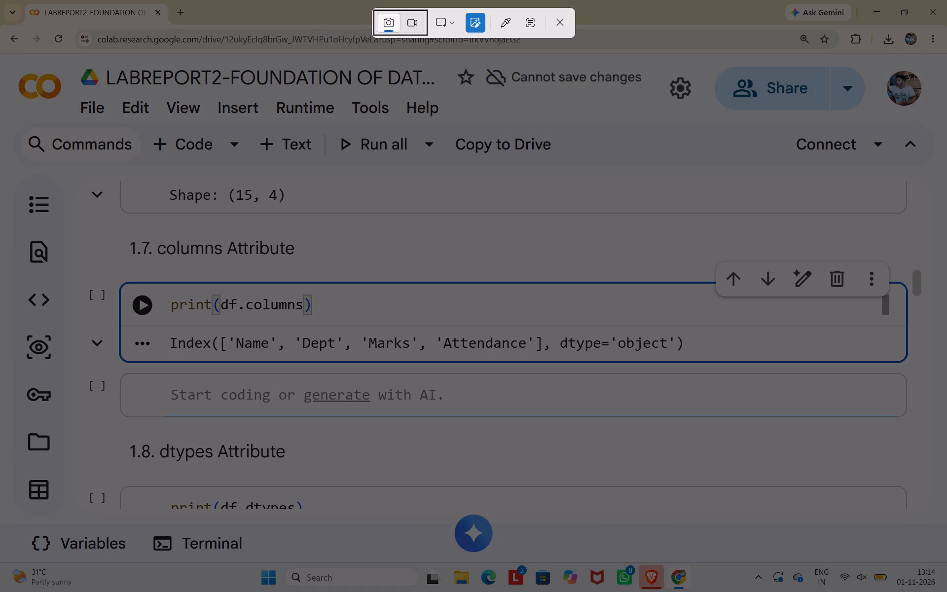
drag(7, 27, 895, 444)
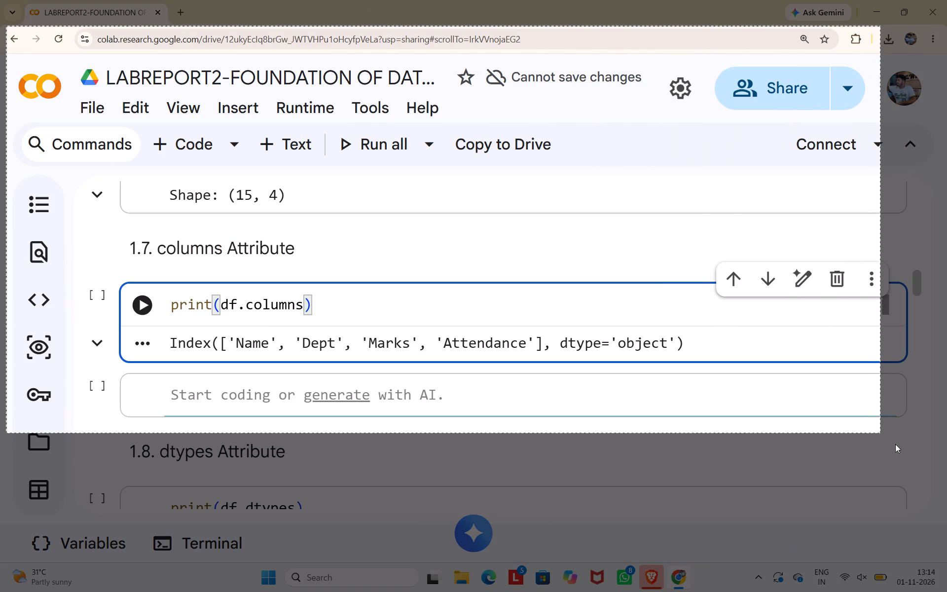
drag(895, 444, 946, 586)
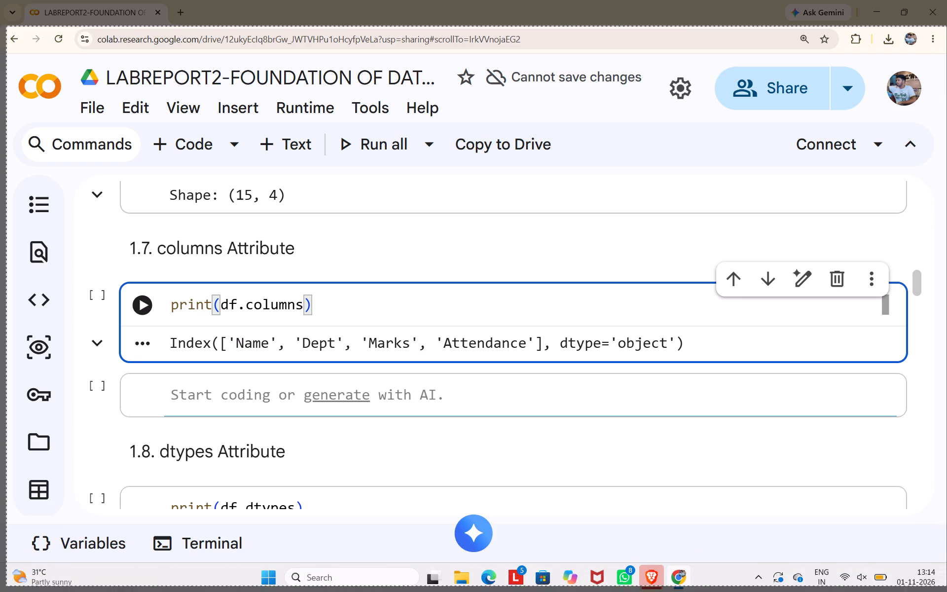
drag(946, 586, 946, 562)
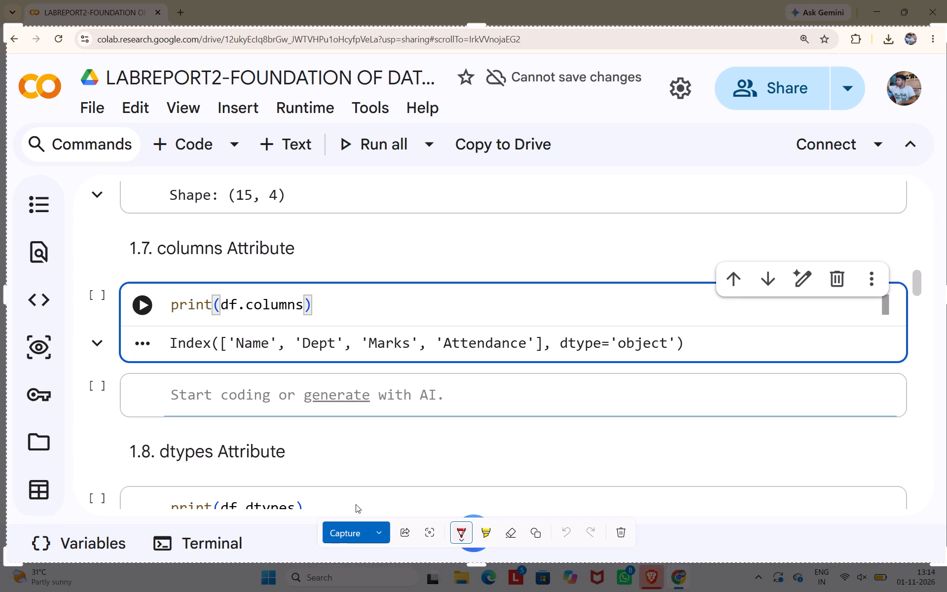
click(342, 540)
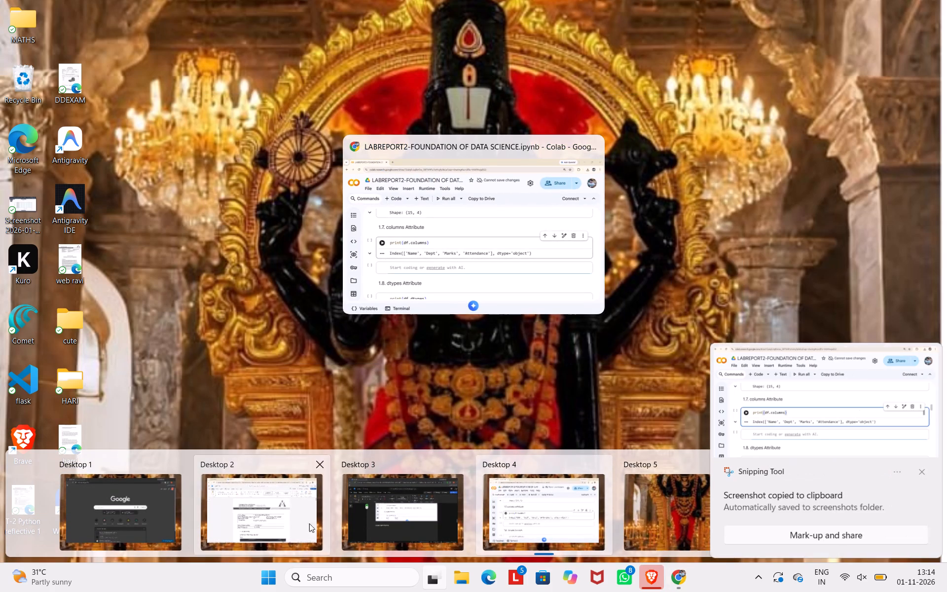
In the LAB2 report in Word, replace the dark-themed expected-output screenshot of the 1.7 columns Attribute section with the new capture.
click(376, 502)
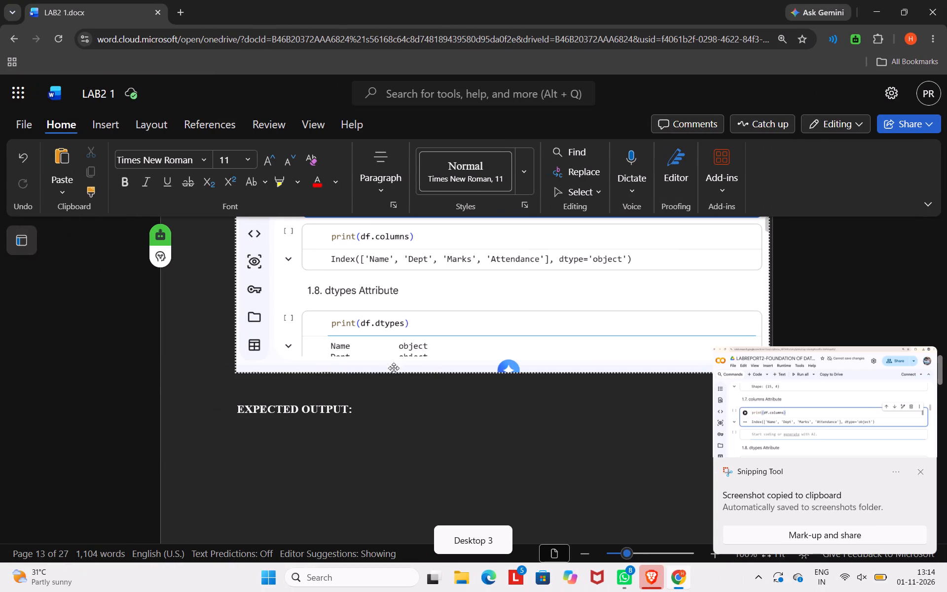
scroll(382, 446, down, 6)
scroll(382, 446, right, 1)
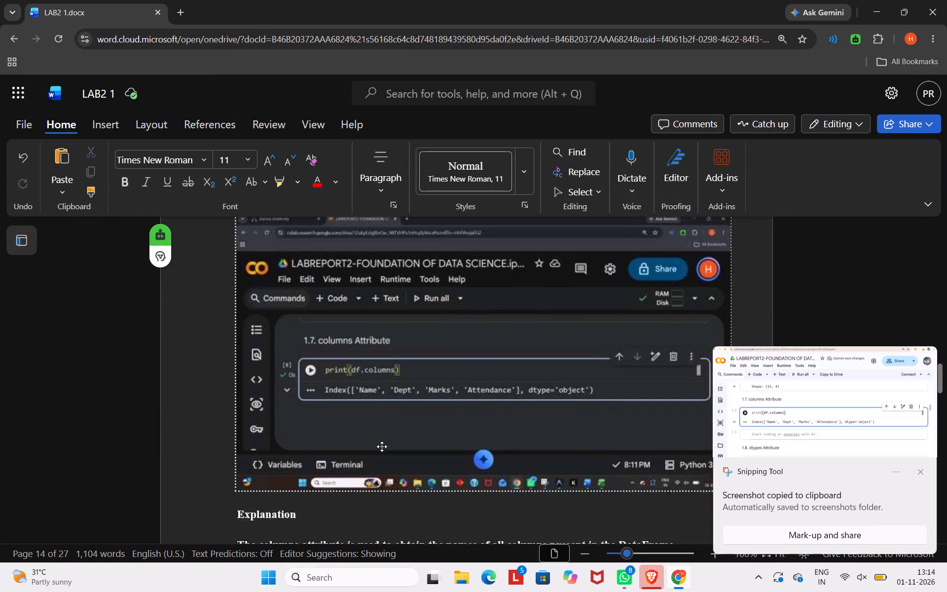
scroll(382, 446, right, 2)
scroll(382, 446, down, 1)
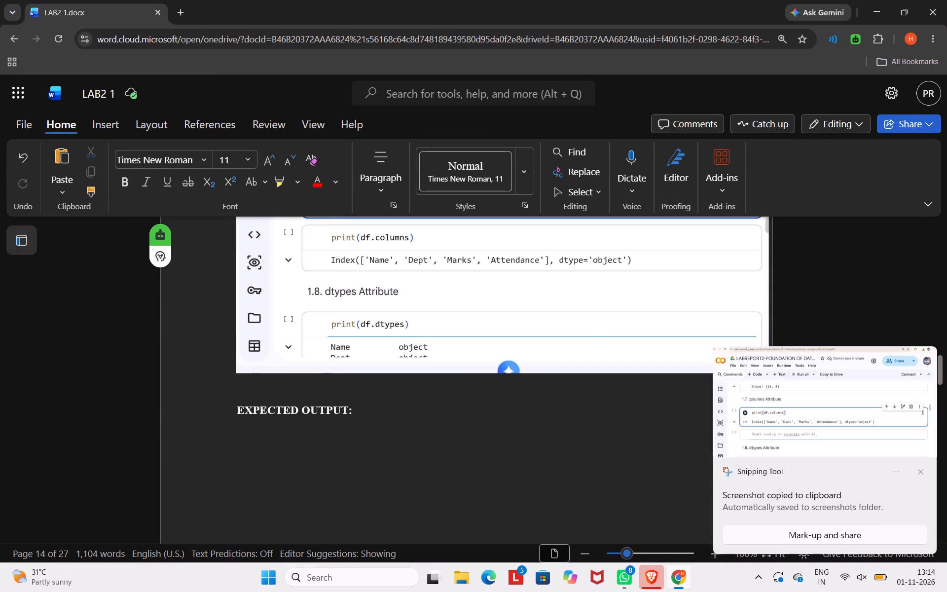
scroll(382, 446, down, 5)
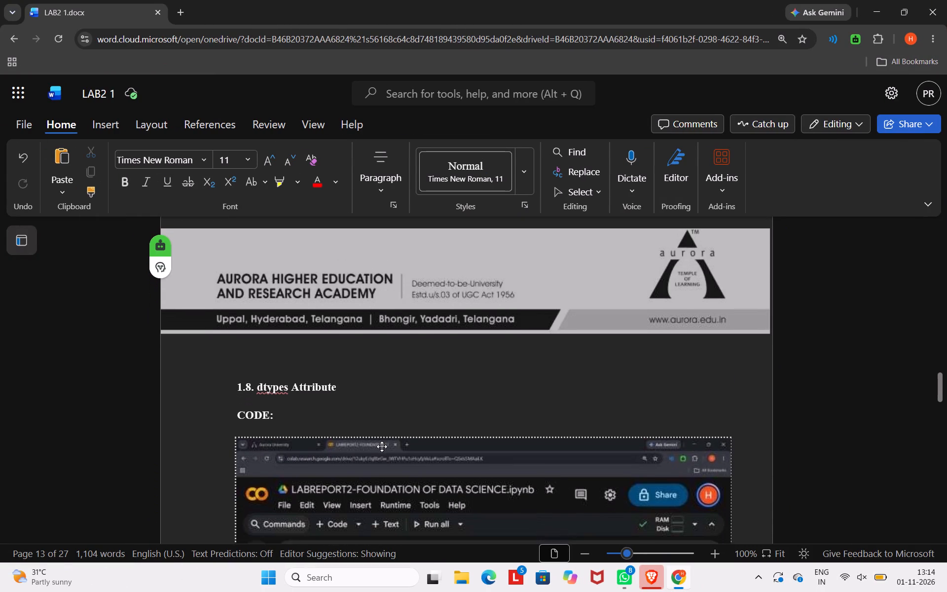
scroll(382, 446, up, 4)
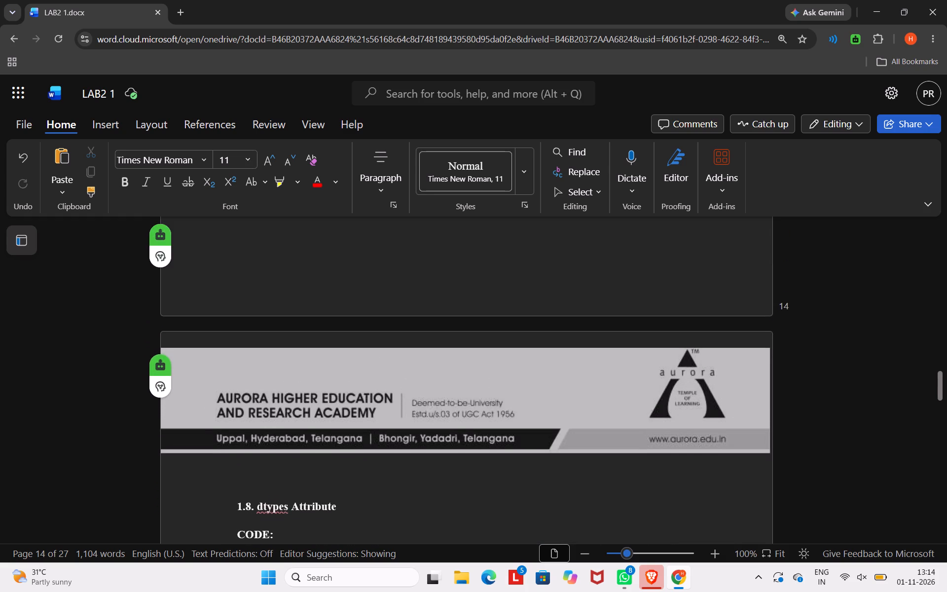
scroll(382, 446, up, 5)
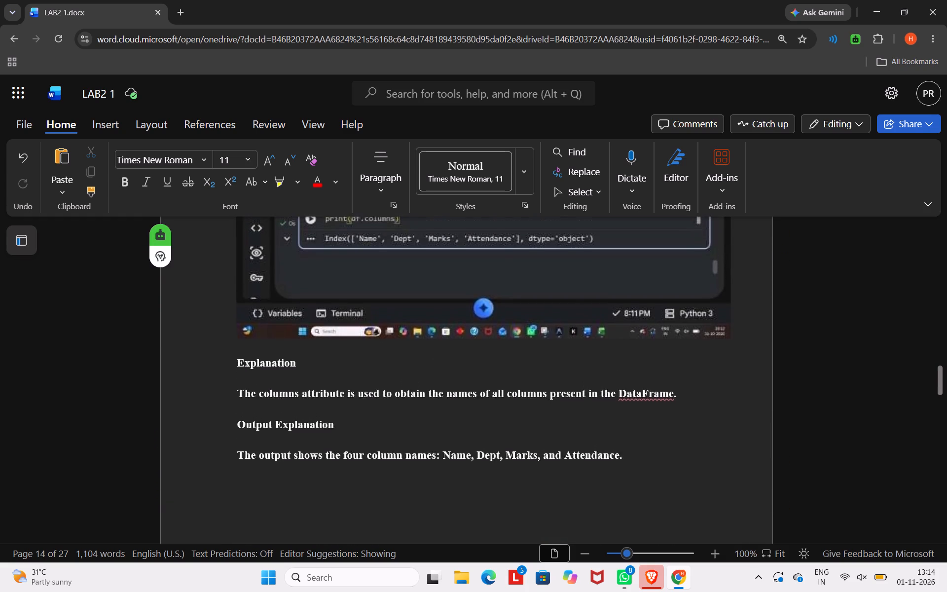
scroll(382, 446, up, 5)
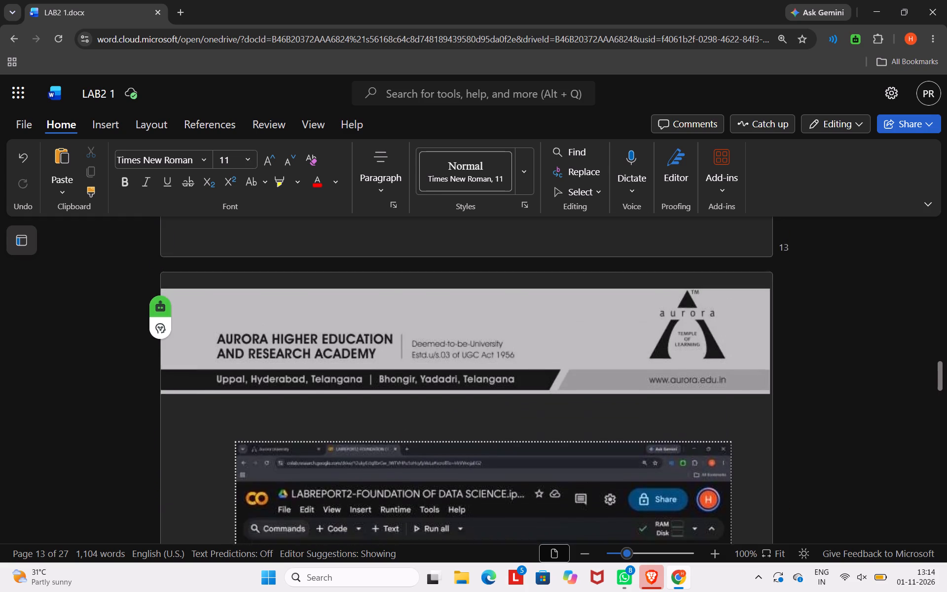
scroll(382, 446, up, 2)
scroll(382, 446, down, 1)
click(382, 446)
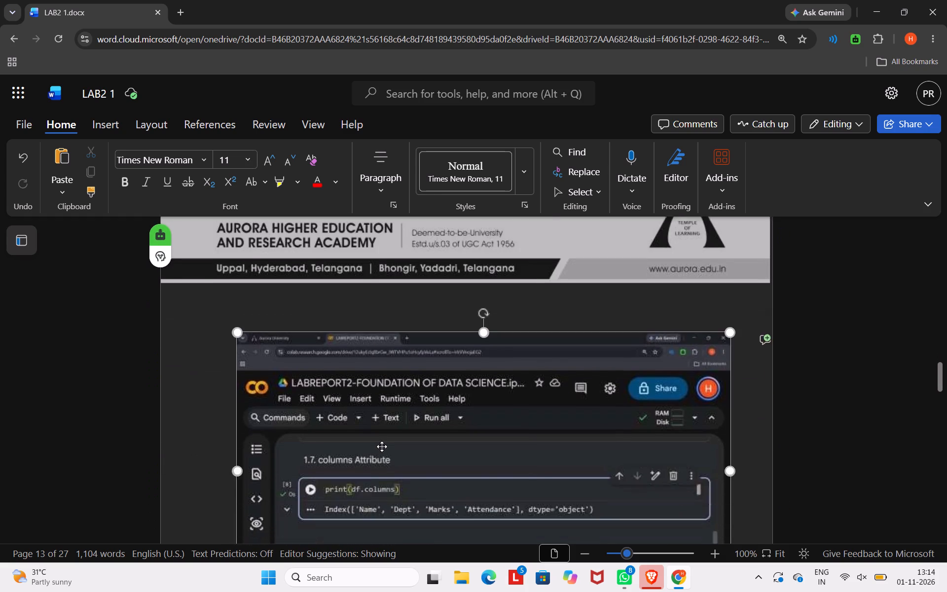
key(BackSpace)
key(ctrl+v)
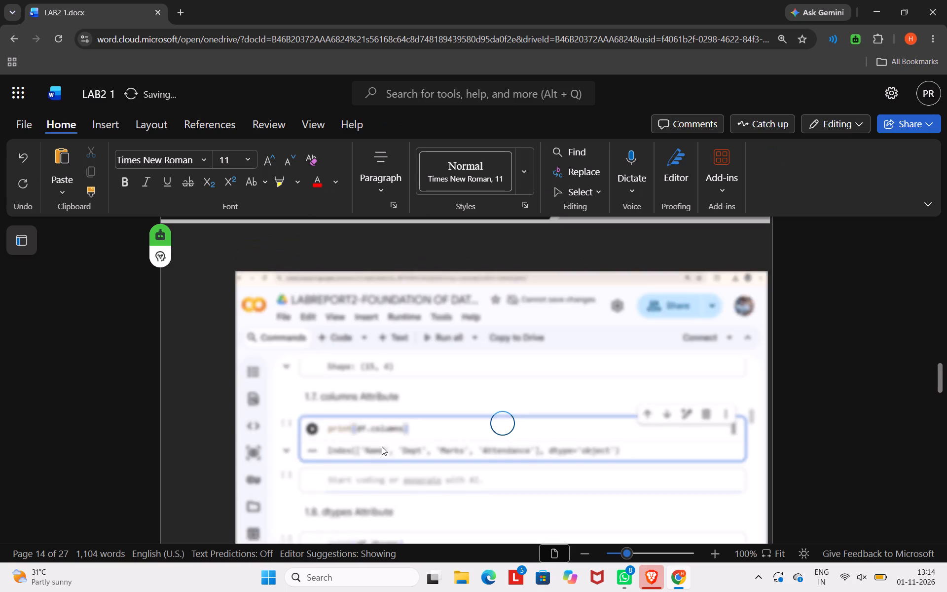
In the Colab notebook, select the 1.8. dtypes Attribute heading and capture the view including the df.dtypes cell and its output.
scroll(382, 446, down, 11)
scroll(382, 446, up, 2)
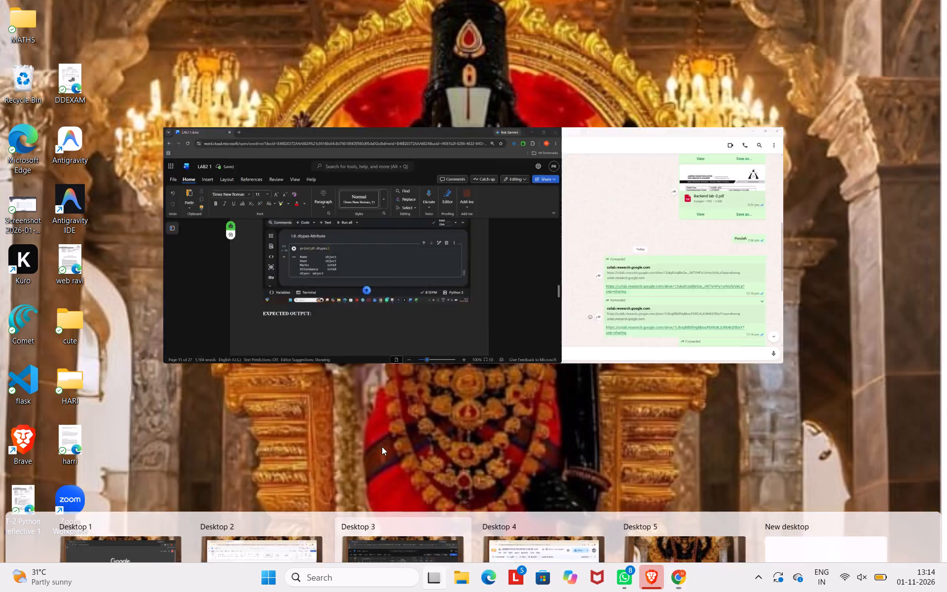
click(551, 539)
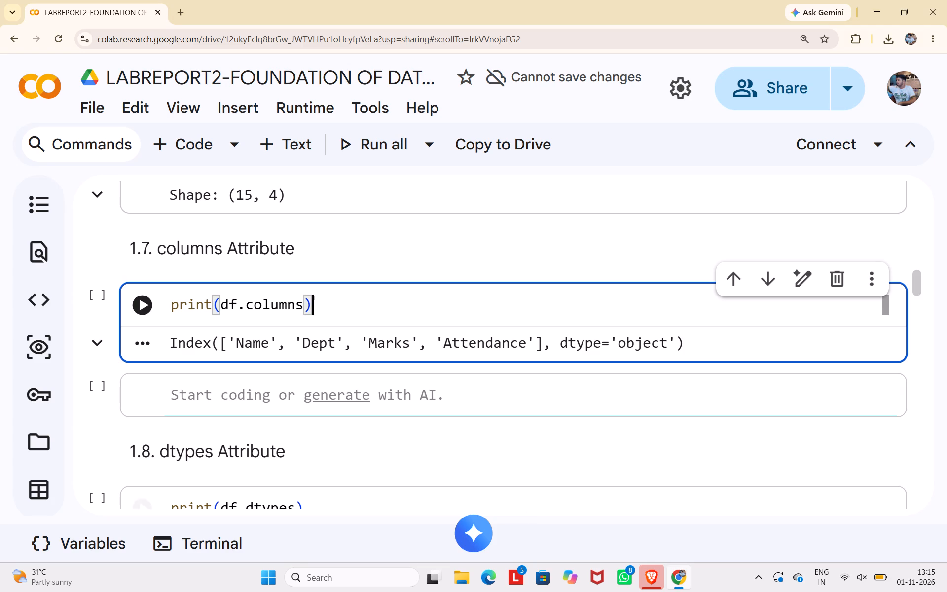
scroll(468, 446, down, 3)
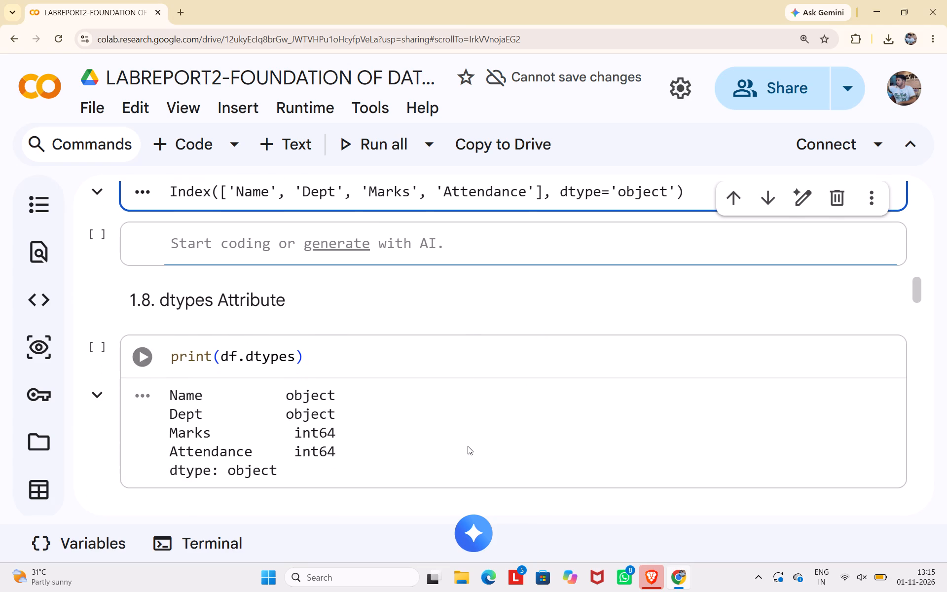
click(399, 300)
key(shift+super+s)
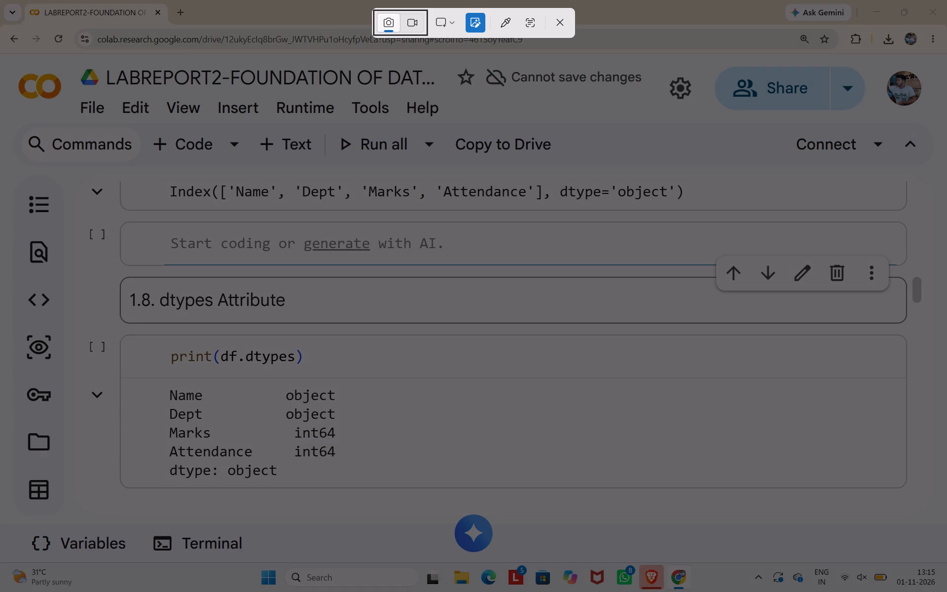
drag(5, 24, 946, 531)
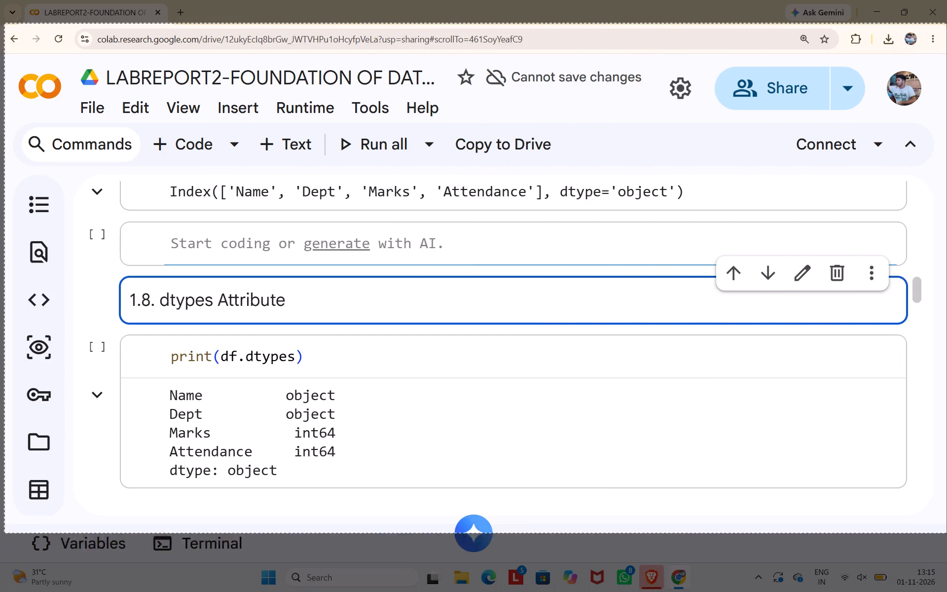
drag(946, 531, 946, 556)
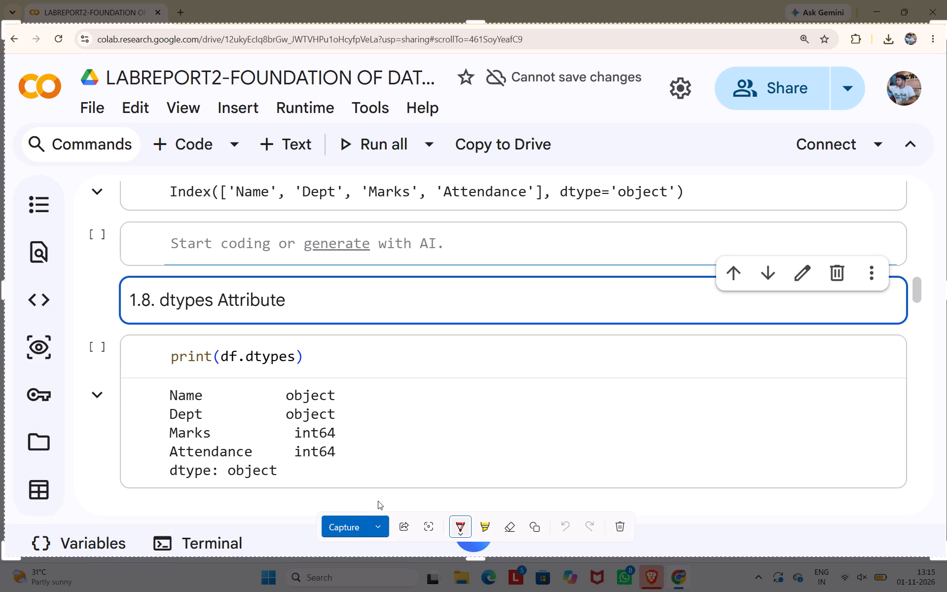
click(348, 523)
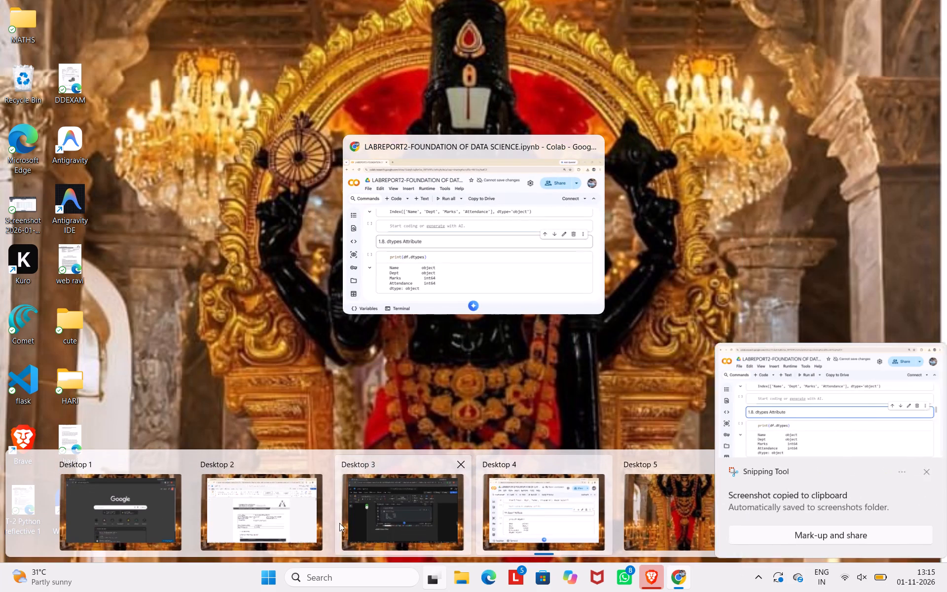
In the LAB2 report in Word, replace the dark-themed CODE screenshot of the 1.8 dtypes Attribute section with the captured light-themed image.
click(370, 529)
scroll(363, 410, down, 2)
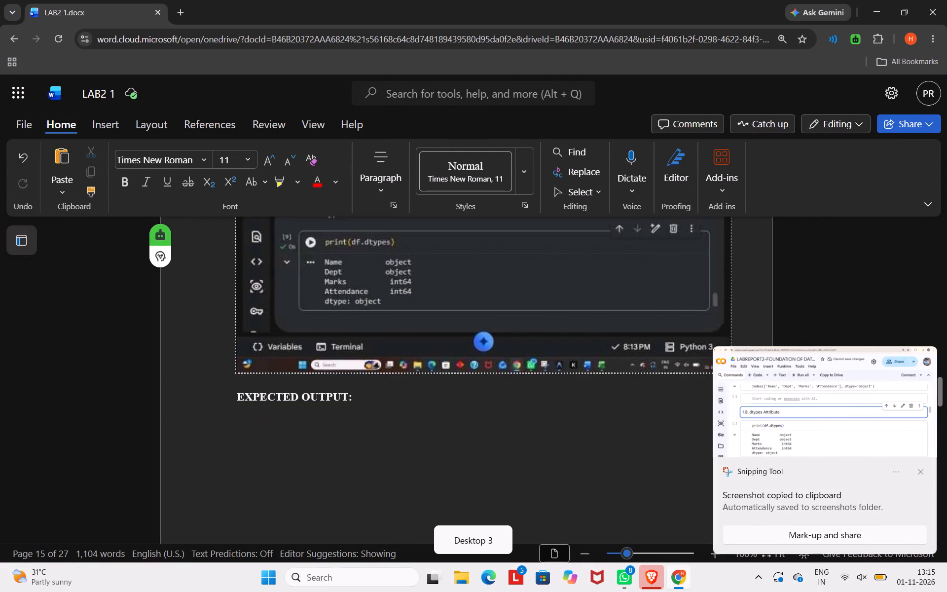
scroll(363, 410, down, 5)
scroll(363, 410, up, 1)
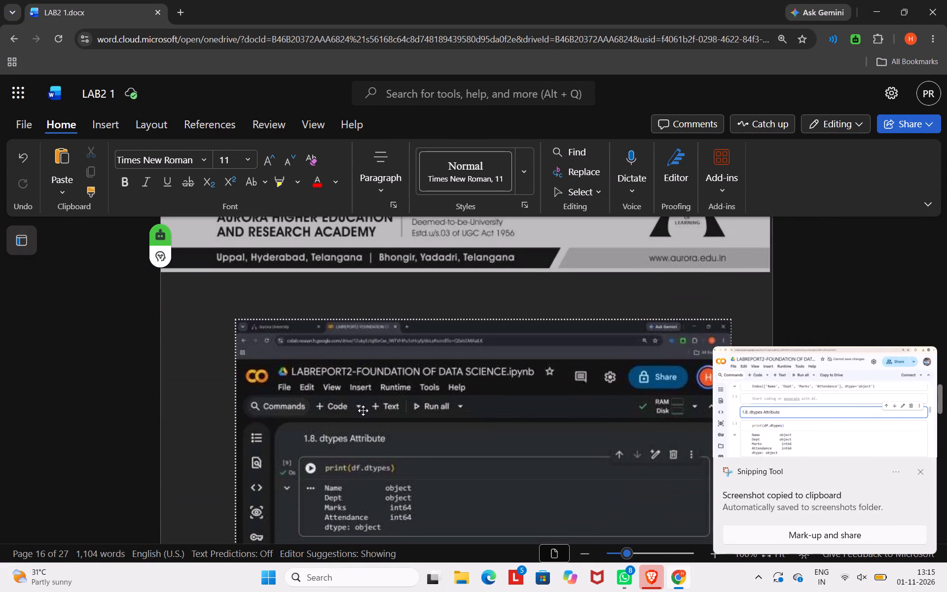
scroll(363, 410, up, 1)
click(363, 410)
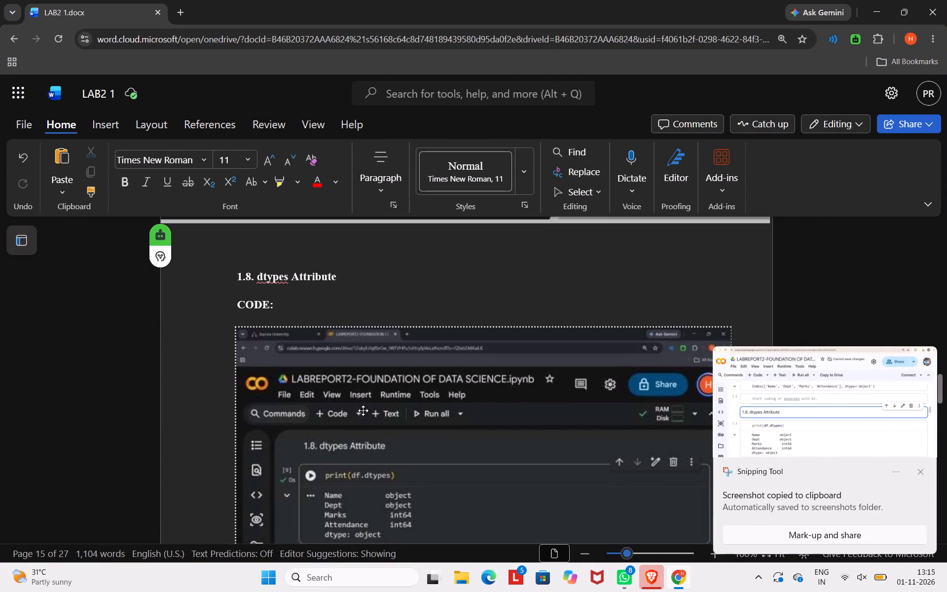
key(BackSpace)
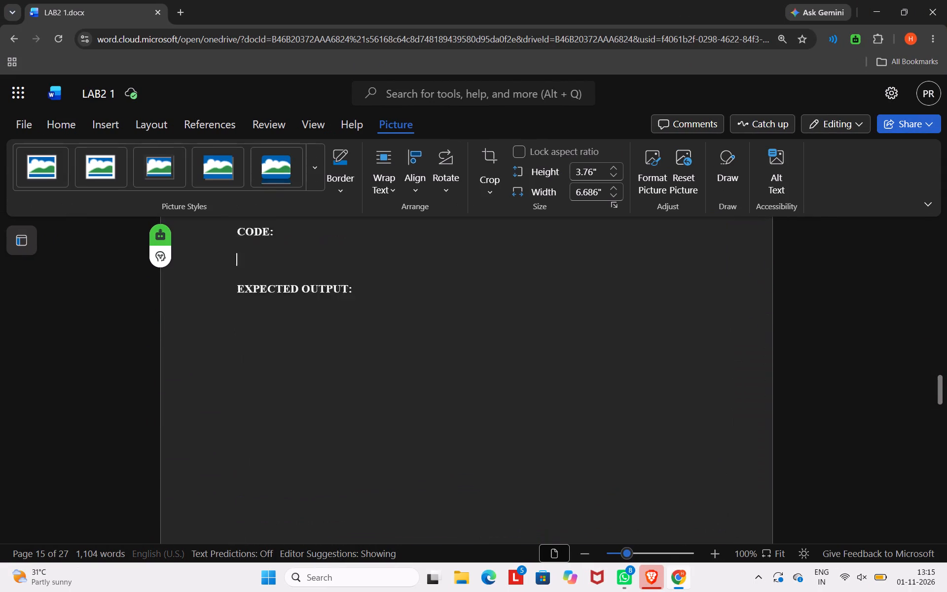
key(ctrl+v)
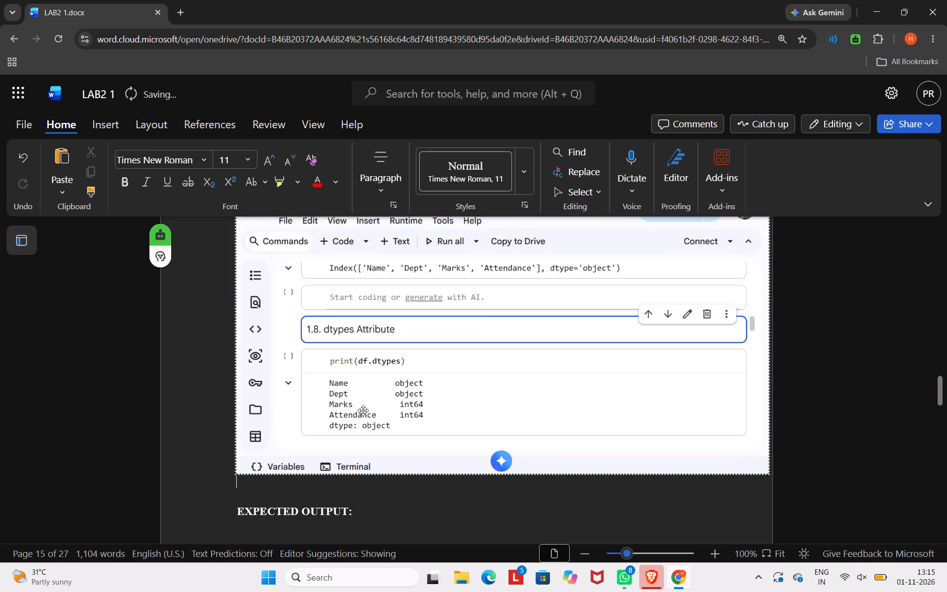
Switch to the Colab notebook, select the print(df.dtypes) cell and capture the view from the address bar down, including its output.
click(508, 544)
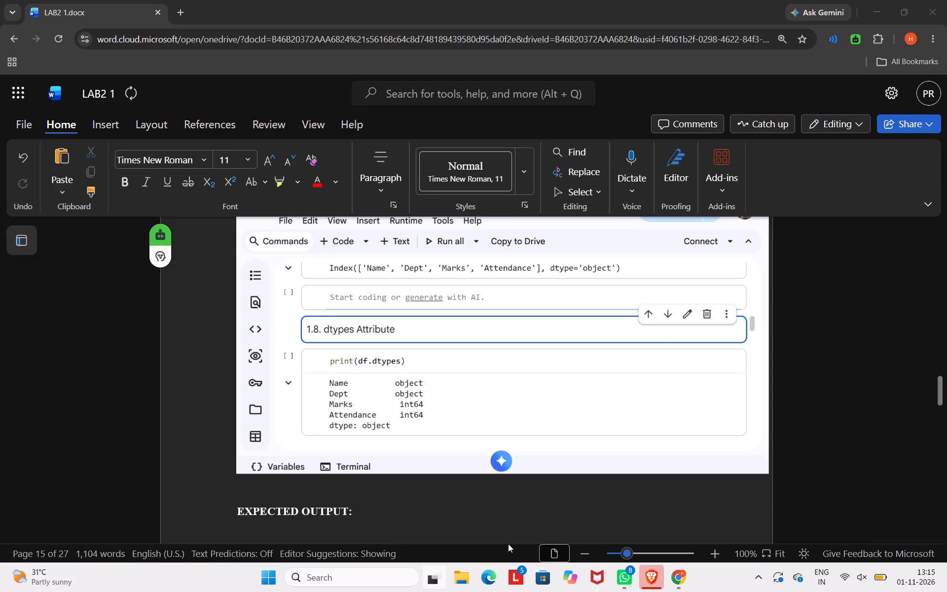
click(418, 375)
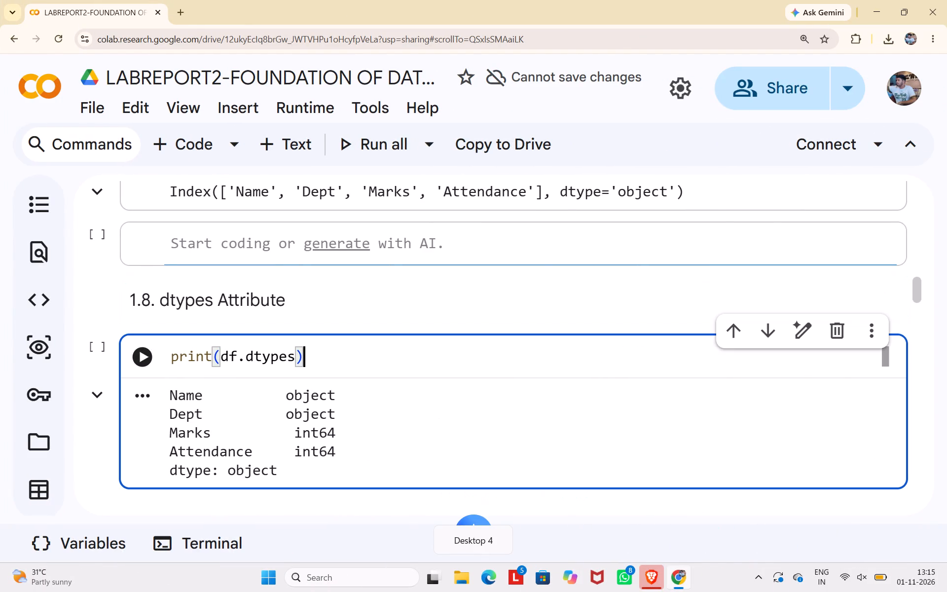
key(shift+super+s)
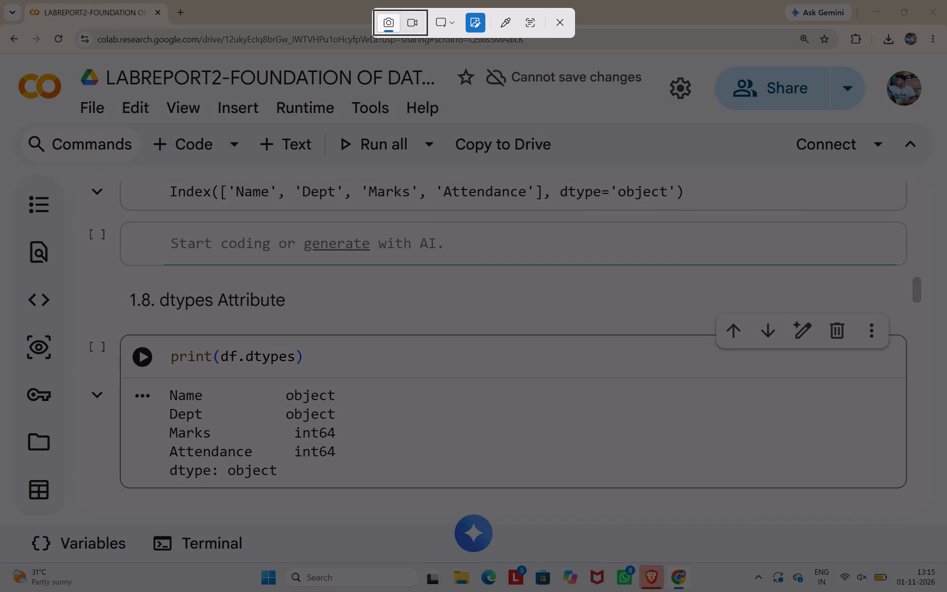
drag(6, 27, 946, 584)
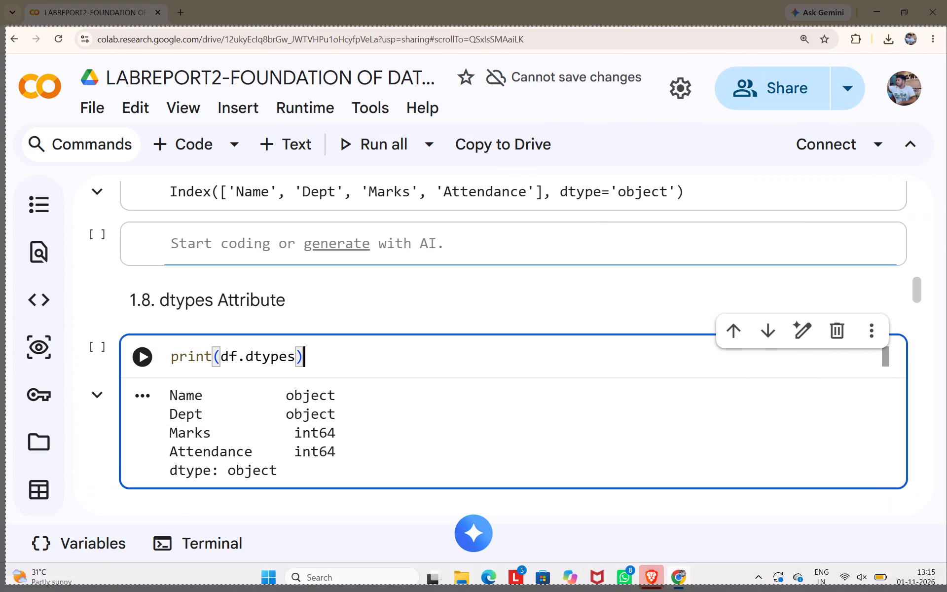
drag(946, 584, 946, 557)
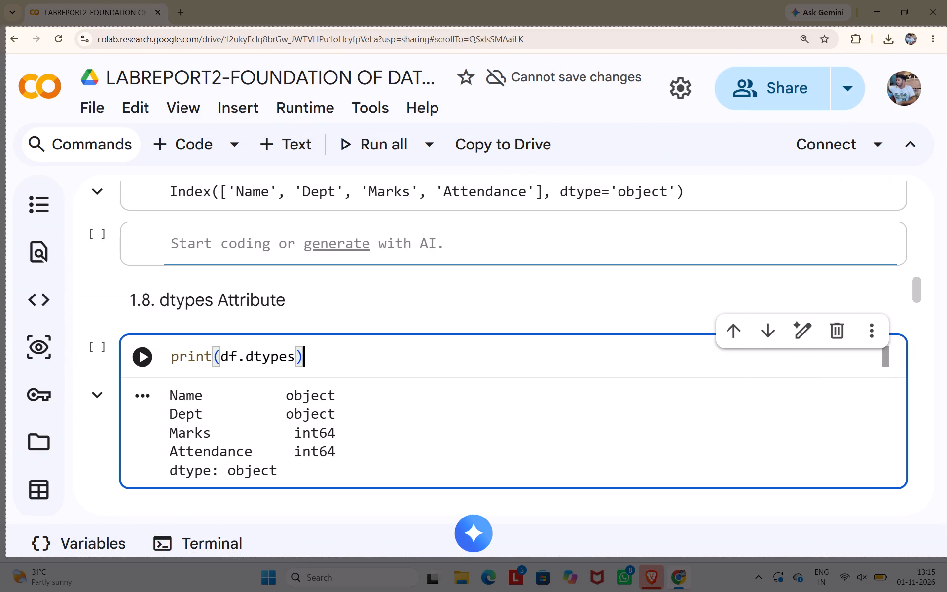
drag(946, 557, 946, 561)
scroll(435, 552, left, 1)
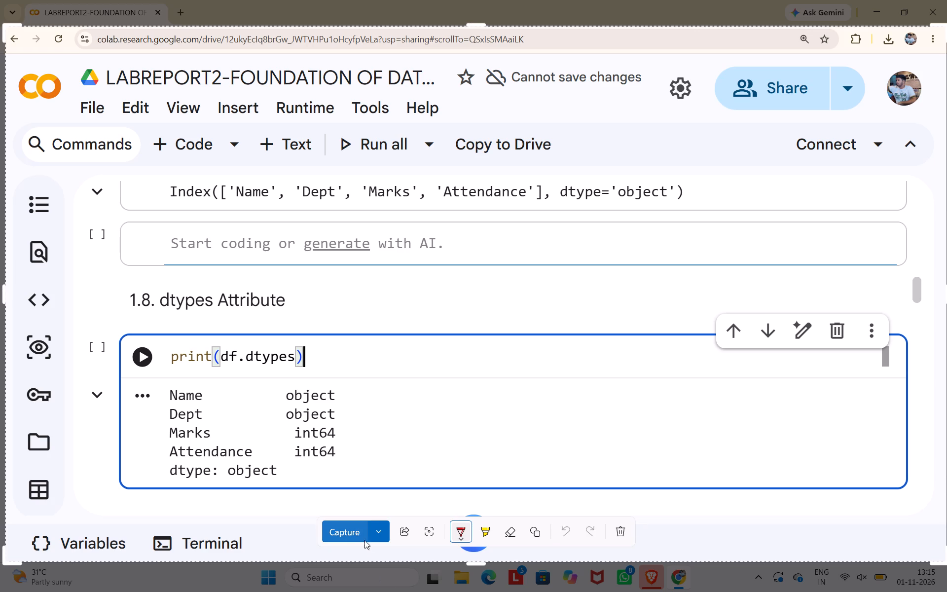
click(357, 525)
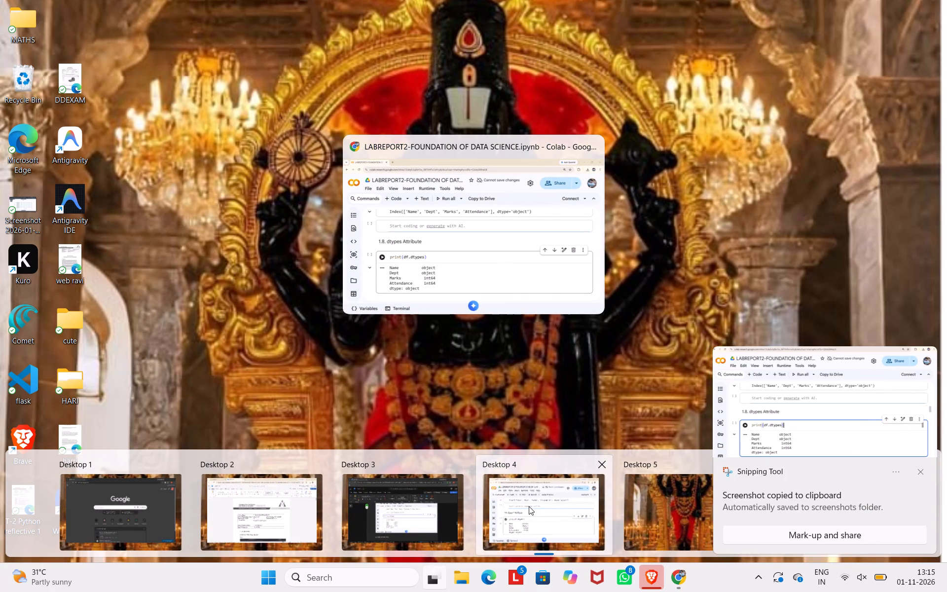
In the LAB2 report in Word, replace the dark-themed expected-output screenshot of the 1.8 dtypes Attribute section with the new capture.
click(400, 526)
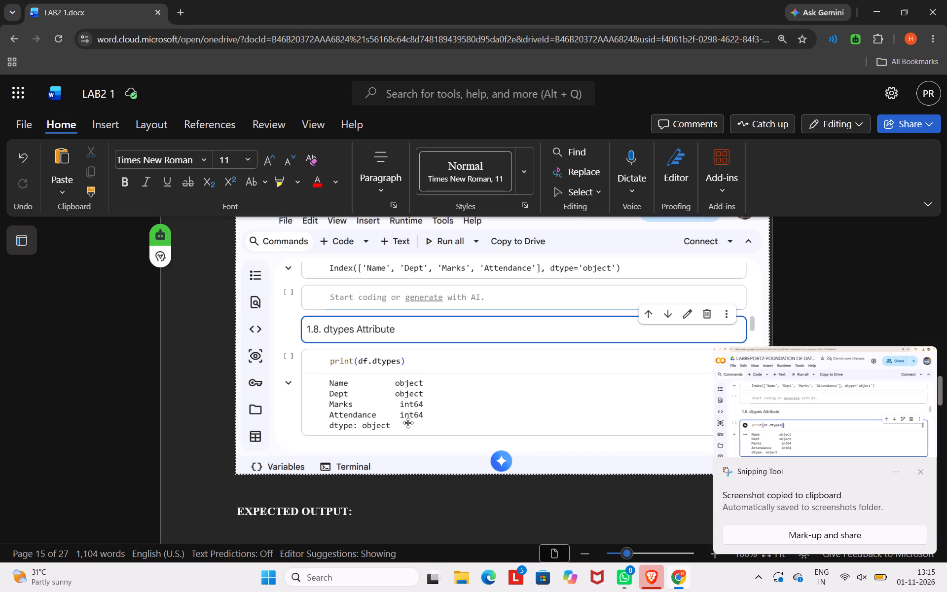
scroll(408, 423, down, 8)
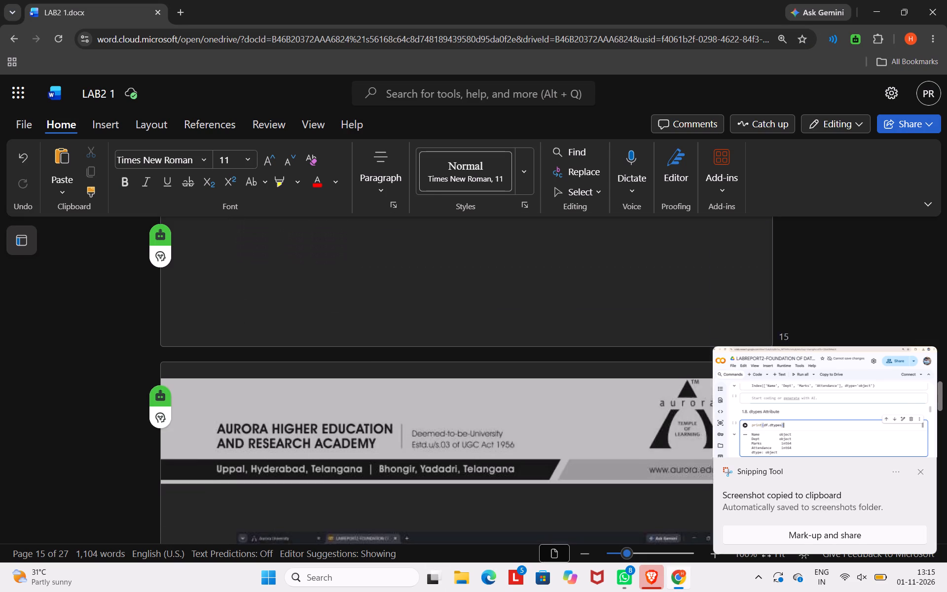
scroll(408, 423, down, 3)
click(408, 423)
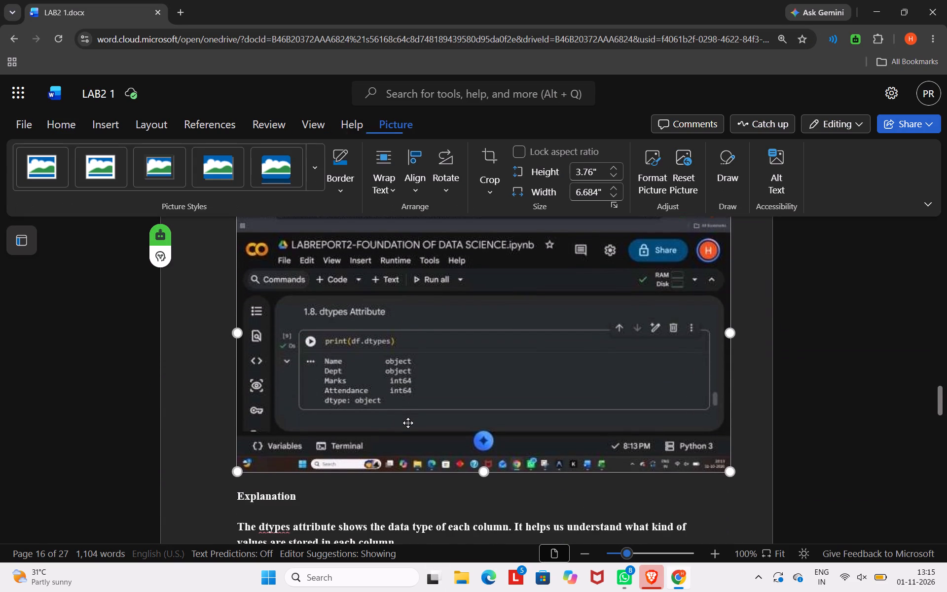
key(BackSpace)
key(ctrl+v)
Review the report's screenshots from 1.8 through Filtering Students Based on Marks, checking the Colab notebook for the matching SELECTING AND FILTERING DATA cells.
scroll(408, 423, down, 9)
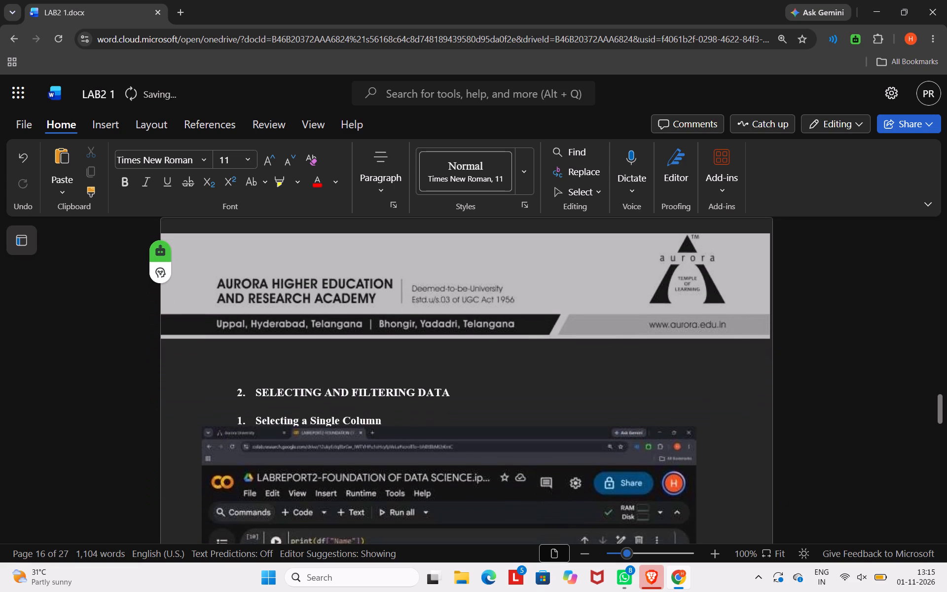
scroll(408, 423, down, 1)
scroll(408, 423, up, 4)
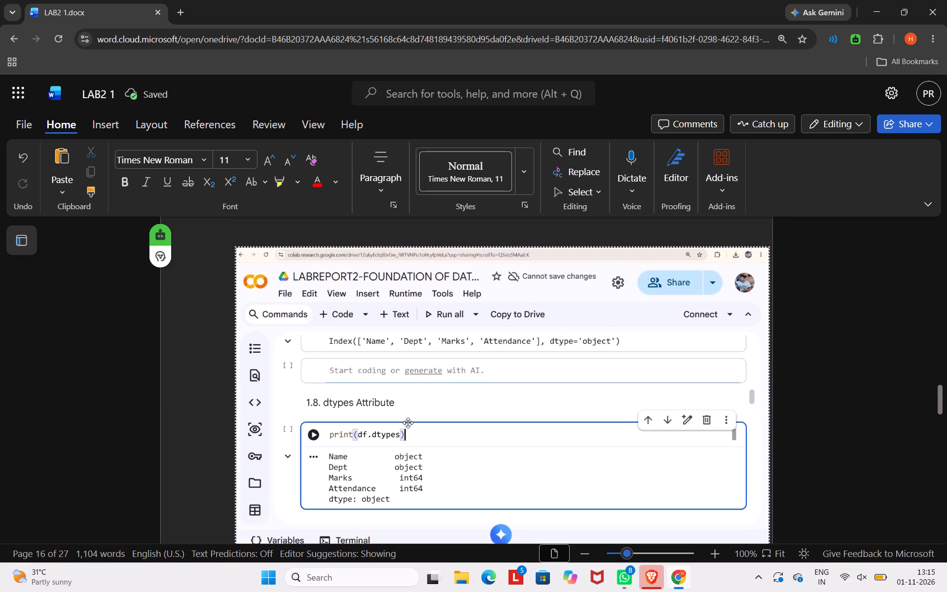
scroll(408, 423, up, 8)
scroll(408, 423, down, 2)
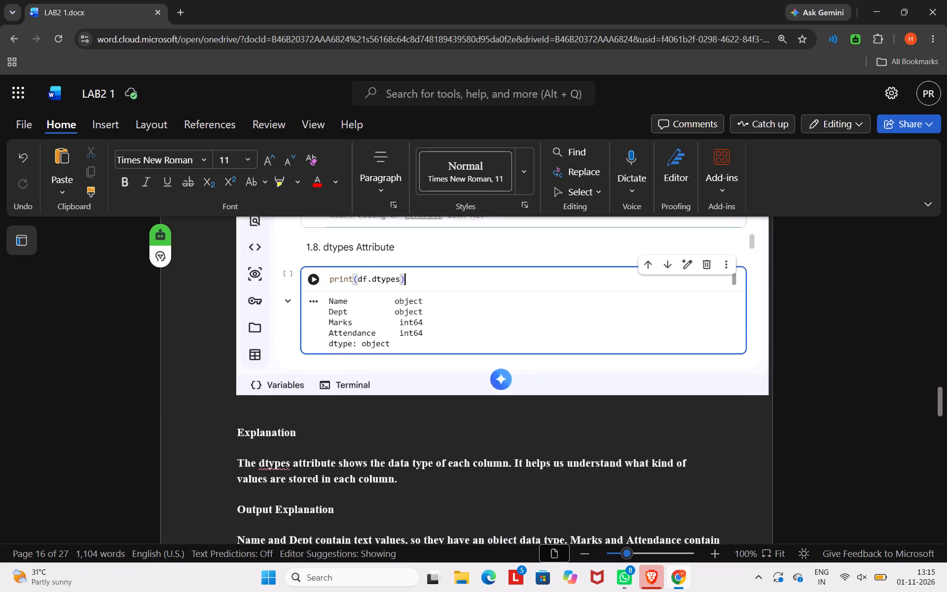
scroll(408, 423, down, 6)
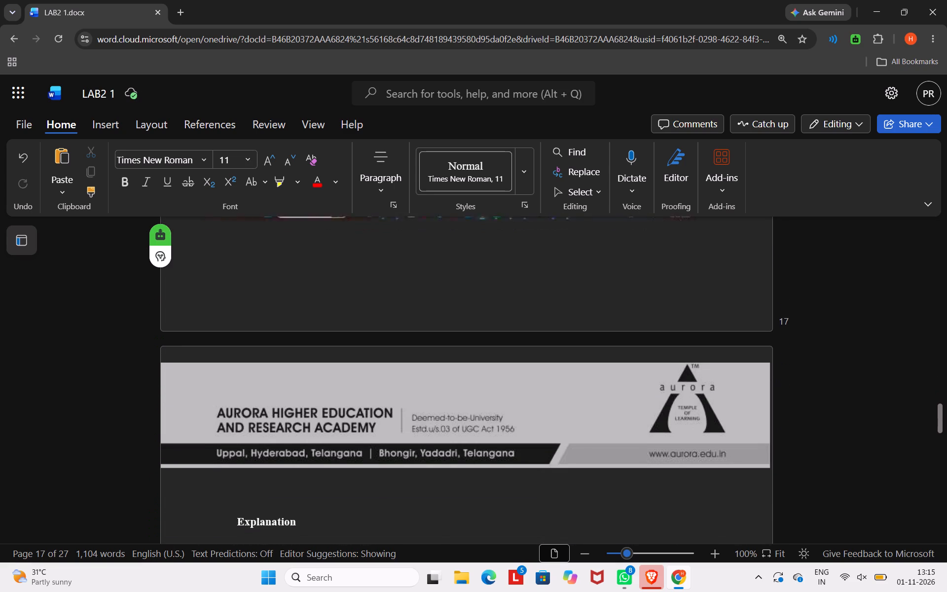
scroll(408, 423, down, 6)
scroll(408, 423, right, 1)
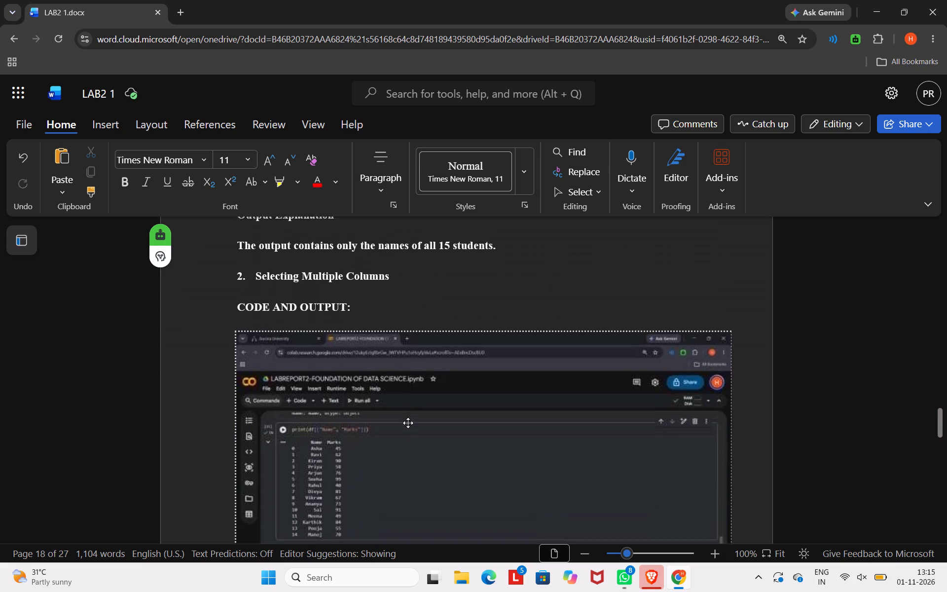
scroll(408, 423, right, 1)
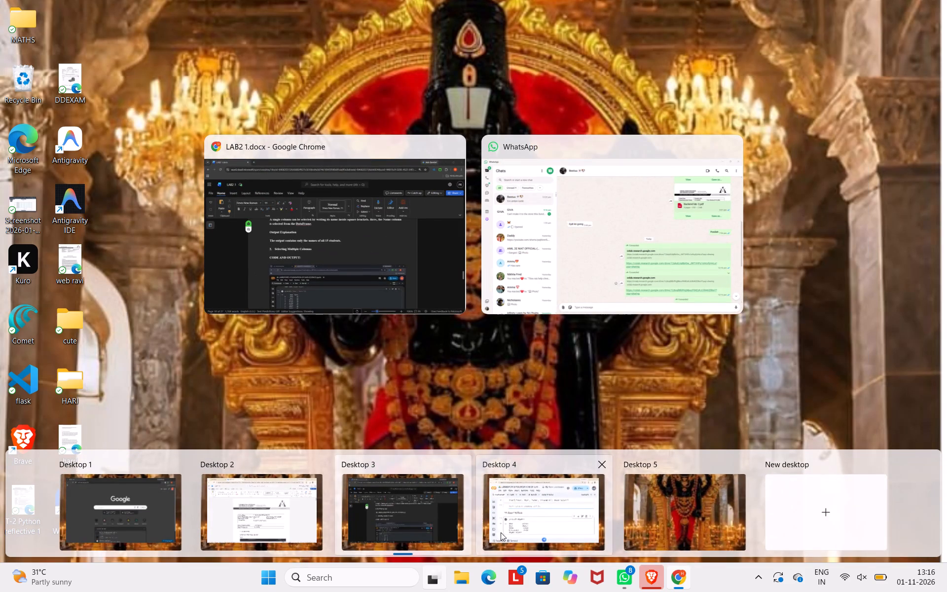
click(508, 526)
scroll(419, 477, down, 3)
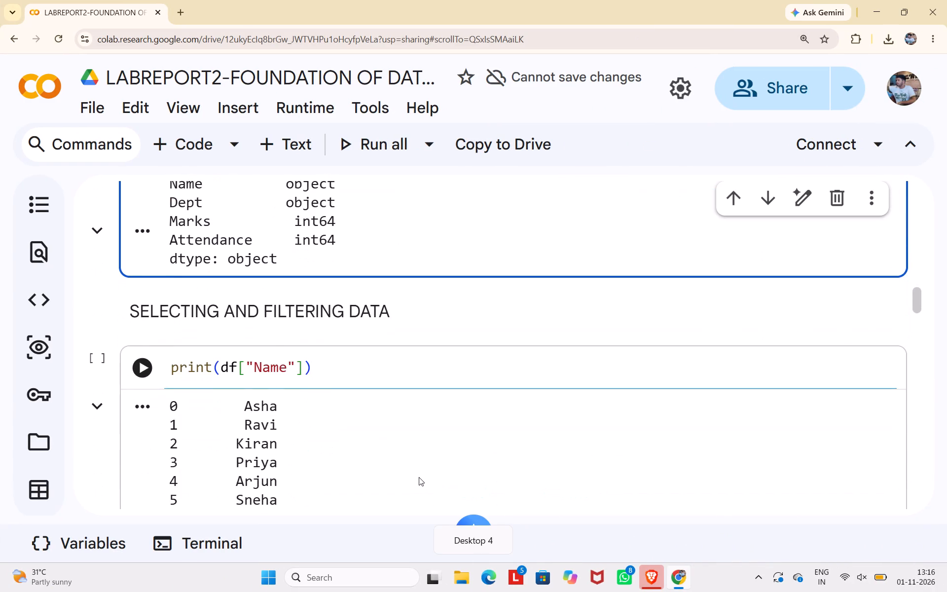
scroll(419, 477, down, 3)
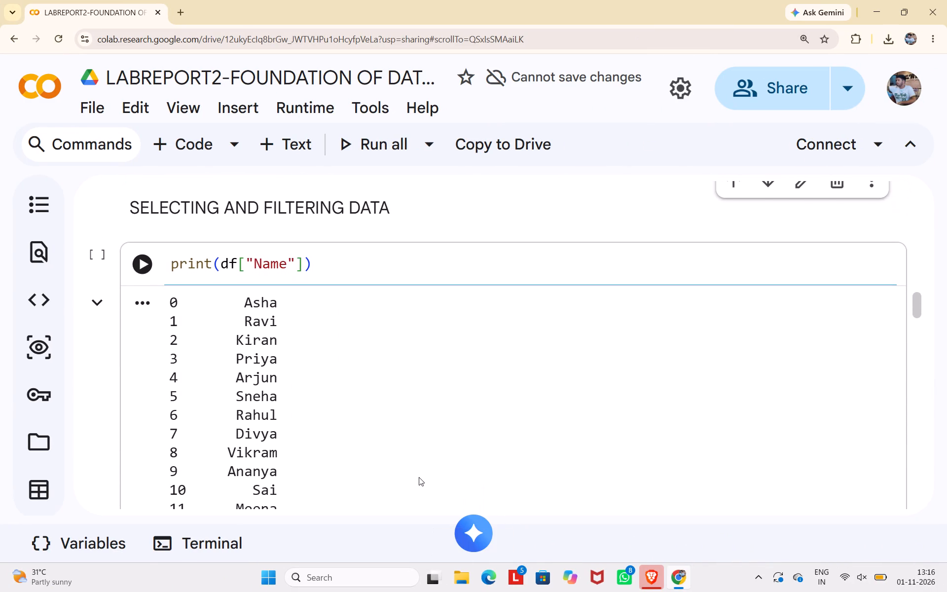
click(393, 507)
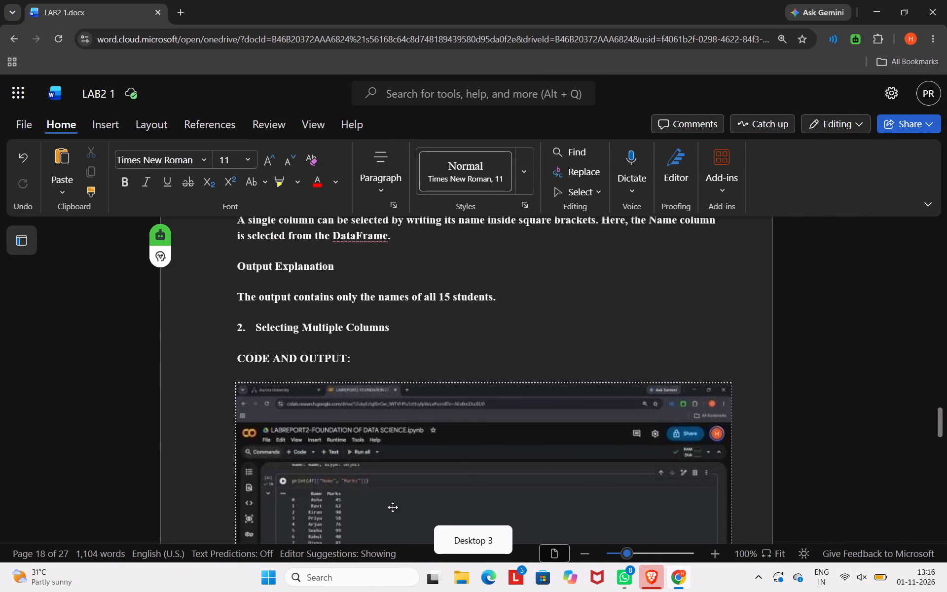
scroll(393, 507, right, 1)
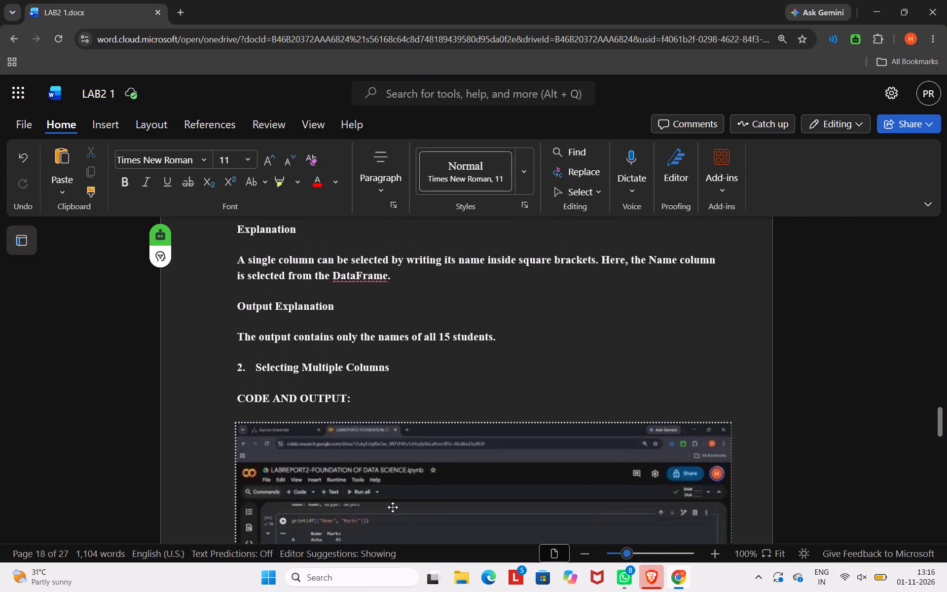
scroll(393, 507, down, 1)
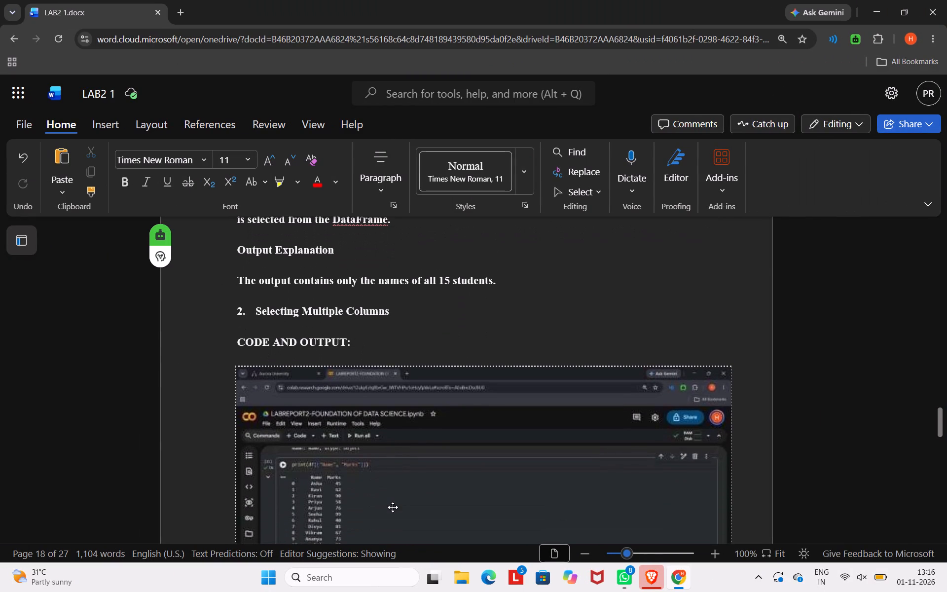
scroll(393, 507, up, 4)
scroll(393, 507, down, 6)
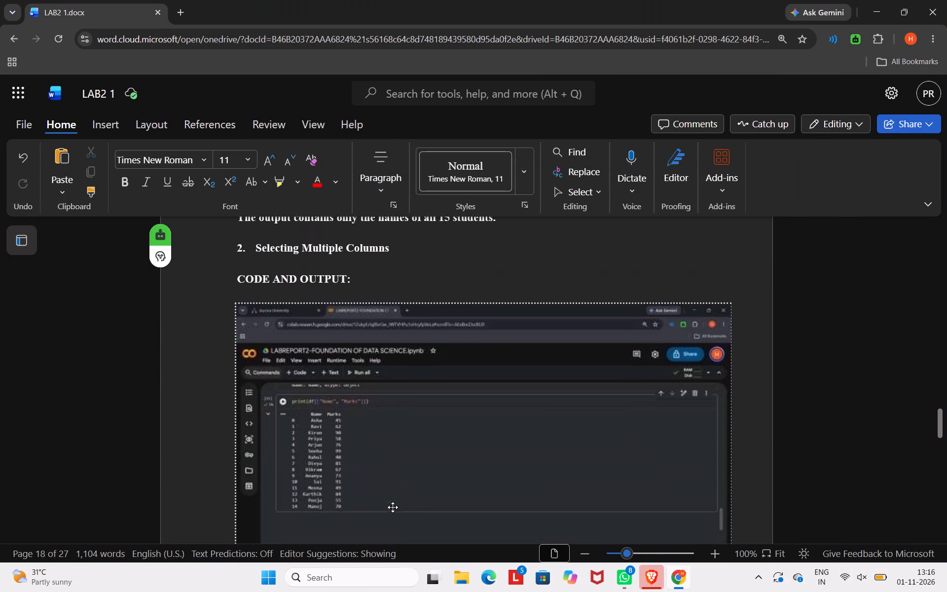
scroll(393, 507, down, 2)
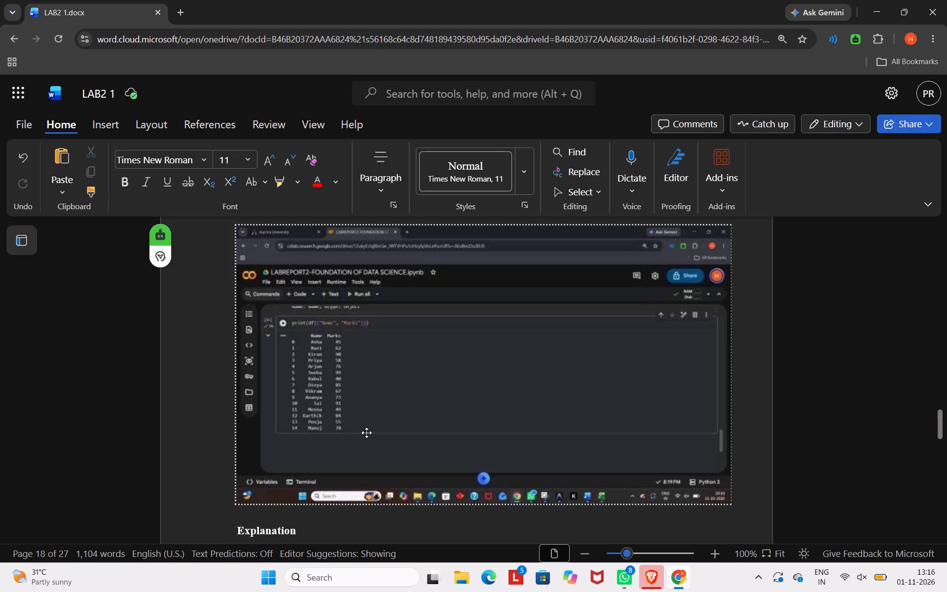
scroll(366, 433, down, 5)
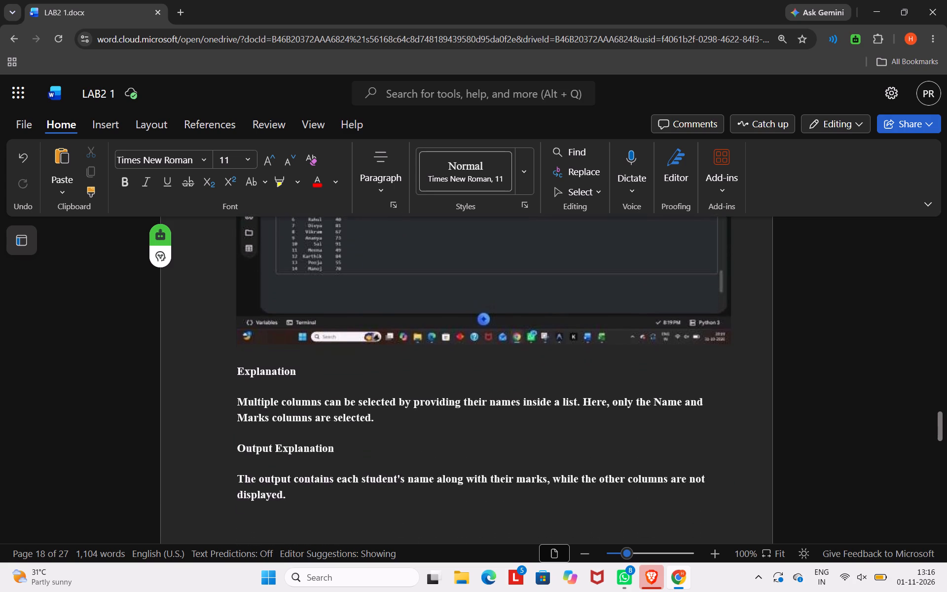
scroll(366, 433, down, 4)
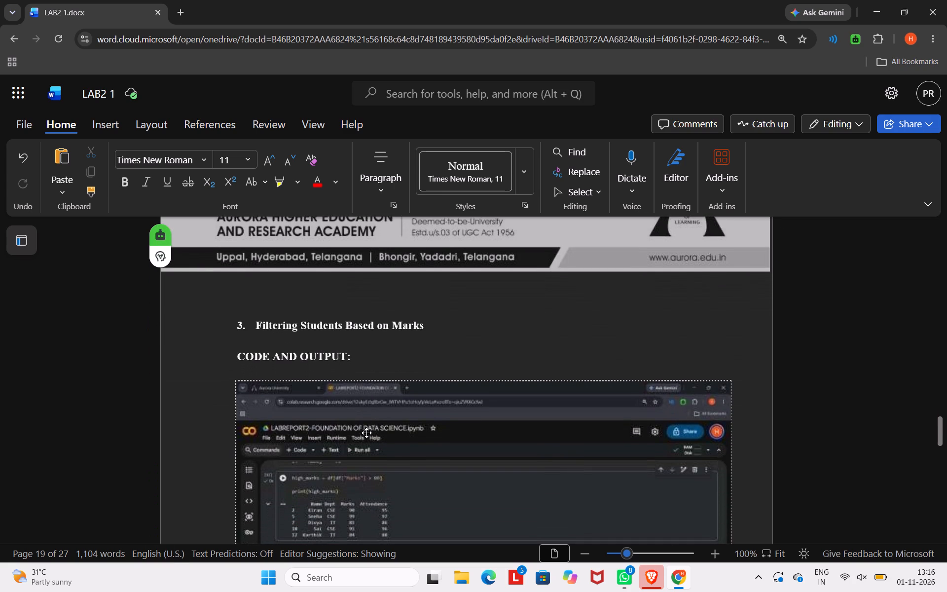
scroll(366, 433, down, 6)
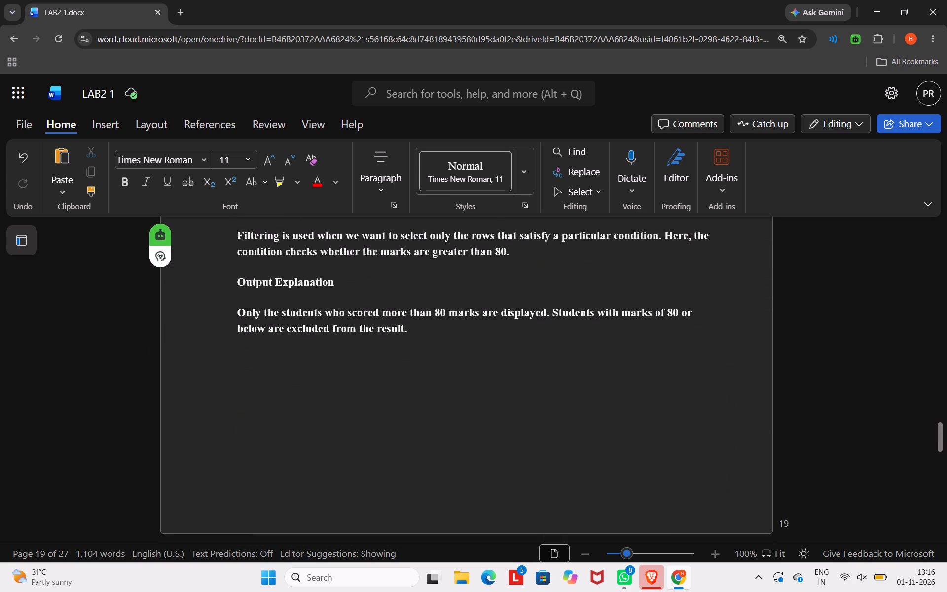
Switch to the Colab notebook and reduce the browser zoom to 125%.
click(540, 501)
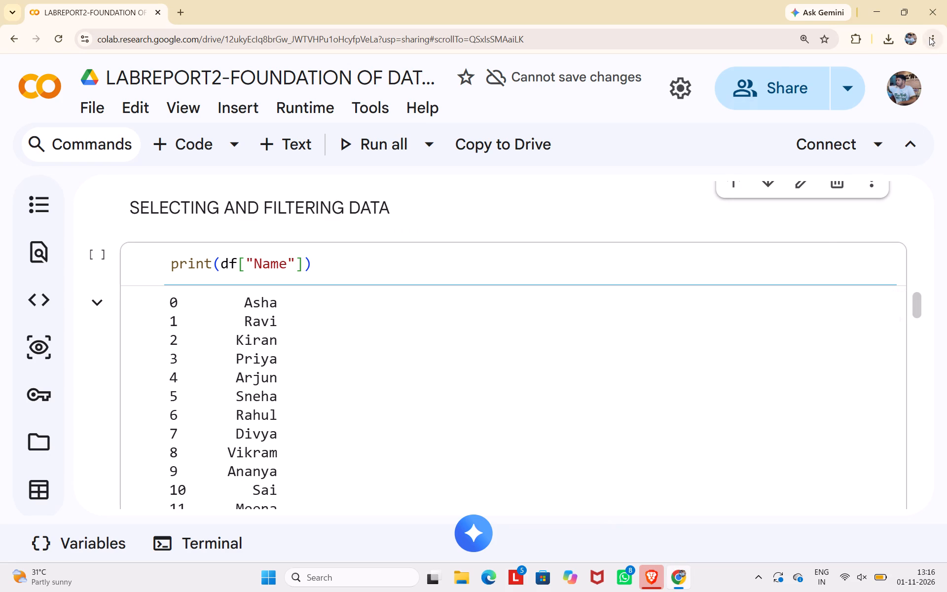
click(929, 37)
click(856, 320)
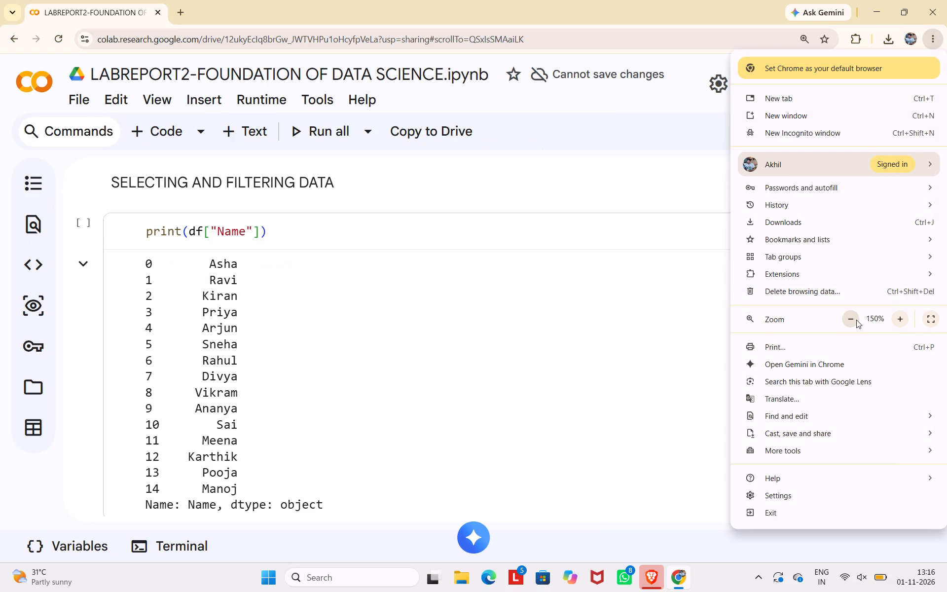
click(856, 320)
Look through the Colab notebook's cells from SELECTING AND FILTERING DATA down to the groupby summary and back to print(df["Name"]).
scroll(586, 345, down, 1)
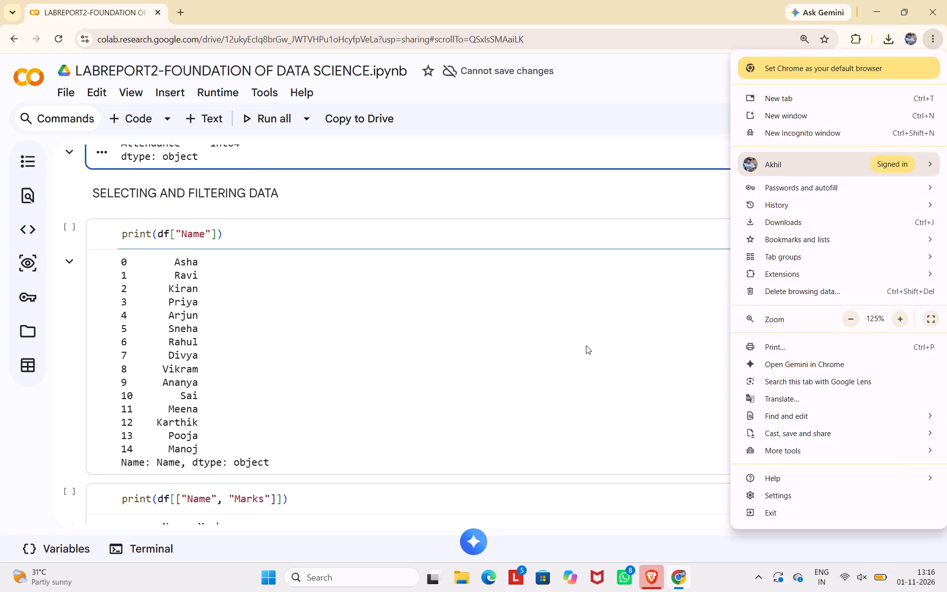
scroll(586, 345, down, 4)
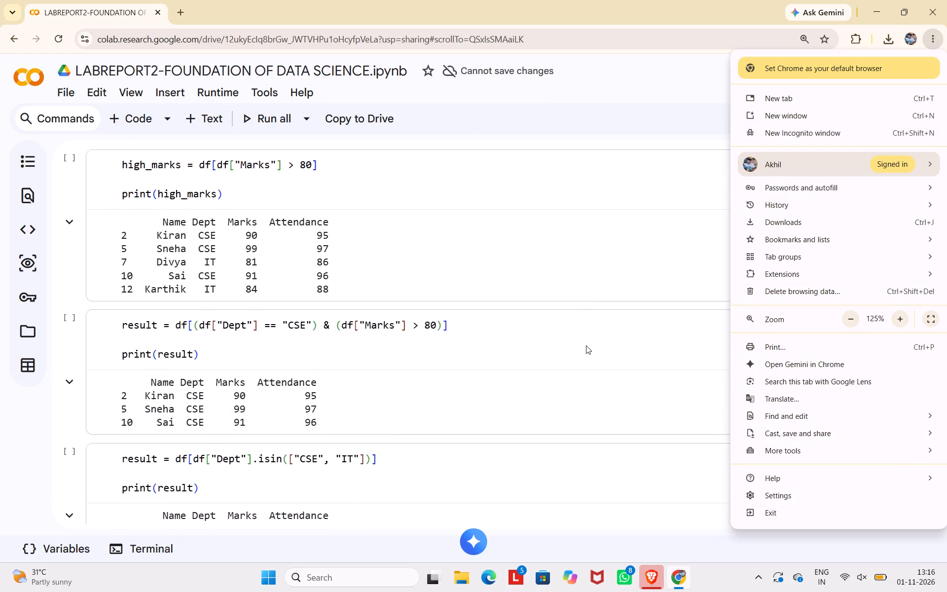
scroll(586, 345, down, 4)
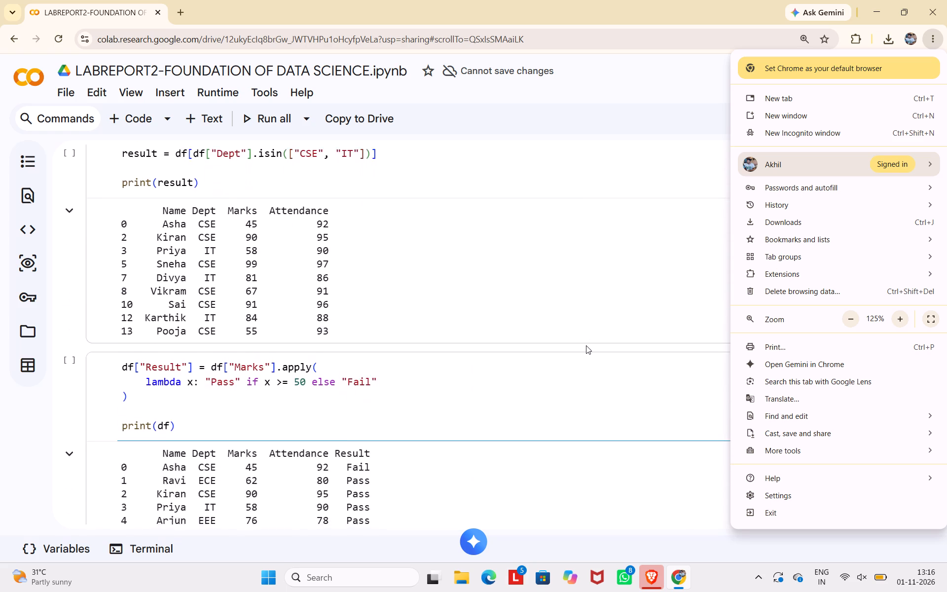
scroll(586, 345, down, 2)
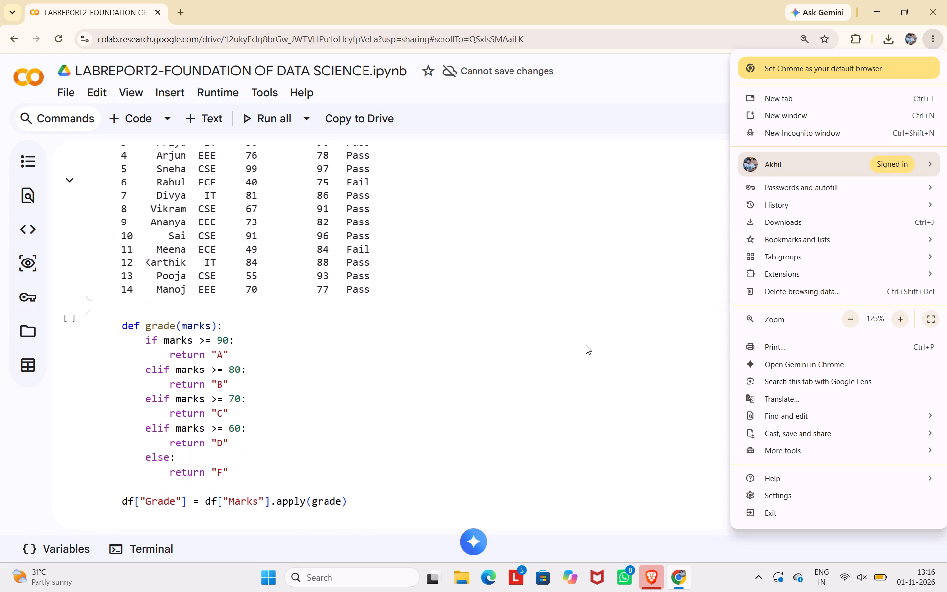
scroll(586, 345, down, 1)
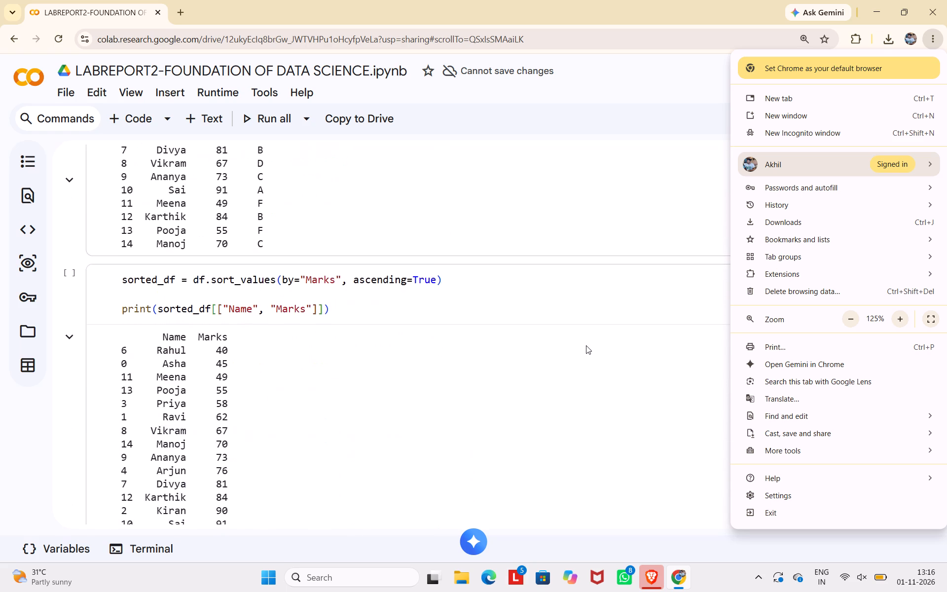
scroll(586, 345, down, 1)
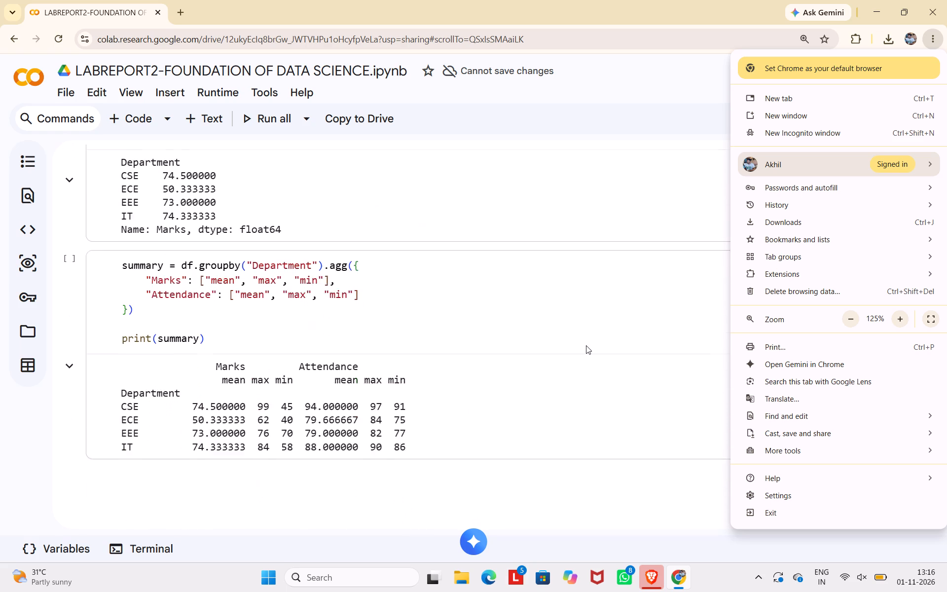
scroll(586, 345, down, 1)
scroll(586, 345, up, 5)
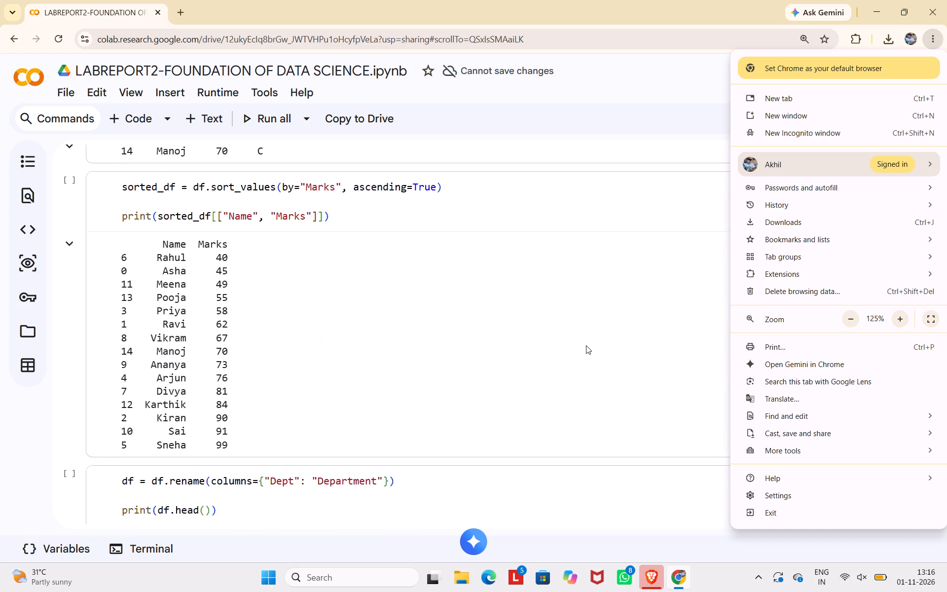
scroll(586, 345, up, 14)
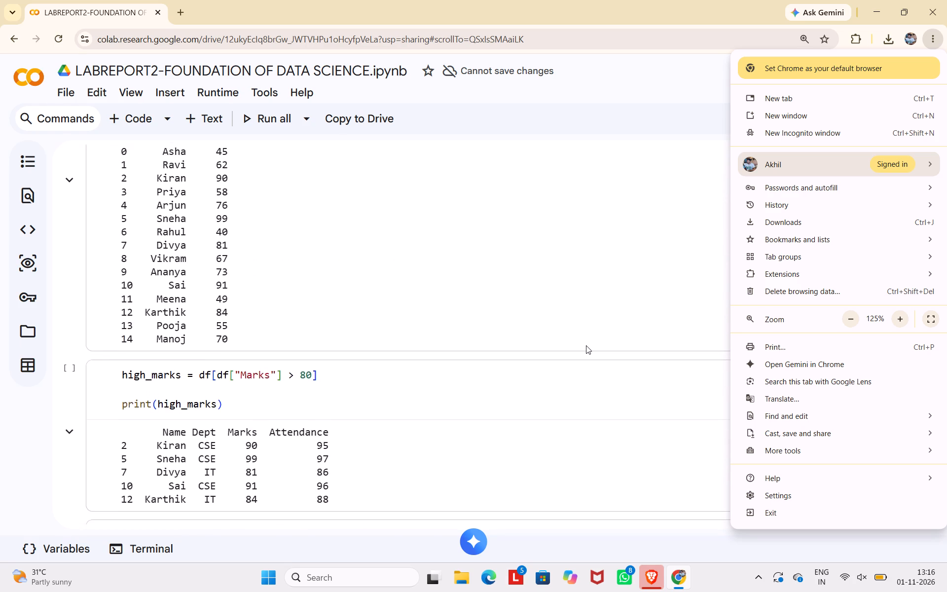
scroll(586, 345, up, 4)
scroll(586, 345, down, 4)
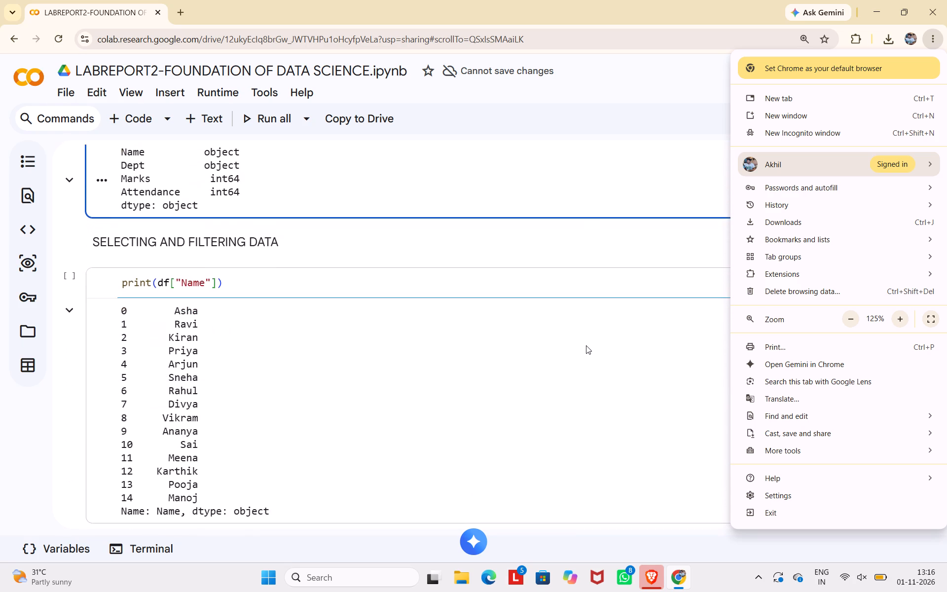
scroll(586, 345, down, 3)
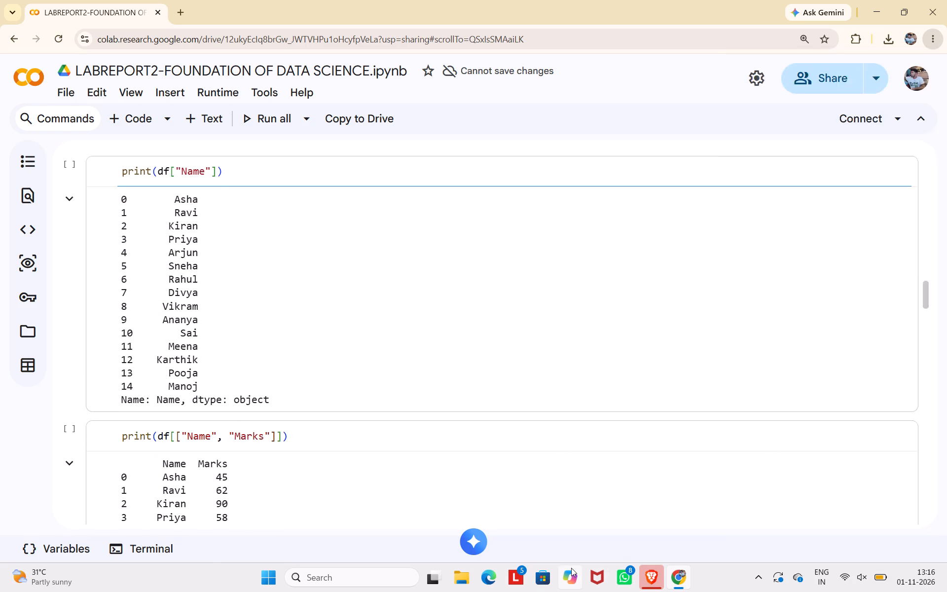
Switch to the LAB2 report in Word and review its screenshots from Filtering Students Based on Marks back to Selecting a Single Column.
click(430, 547)
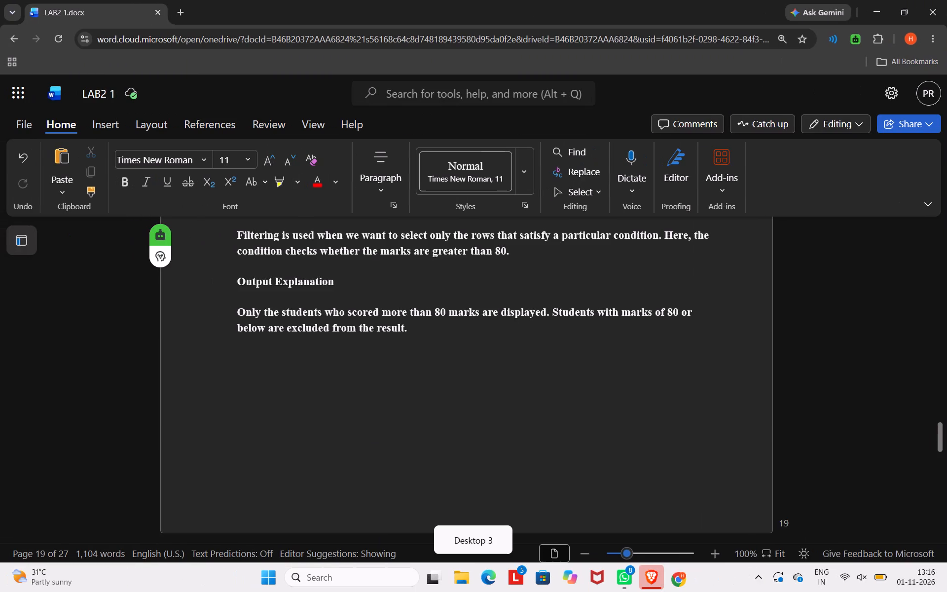
scroll(358, 413, up, 8)
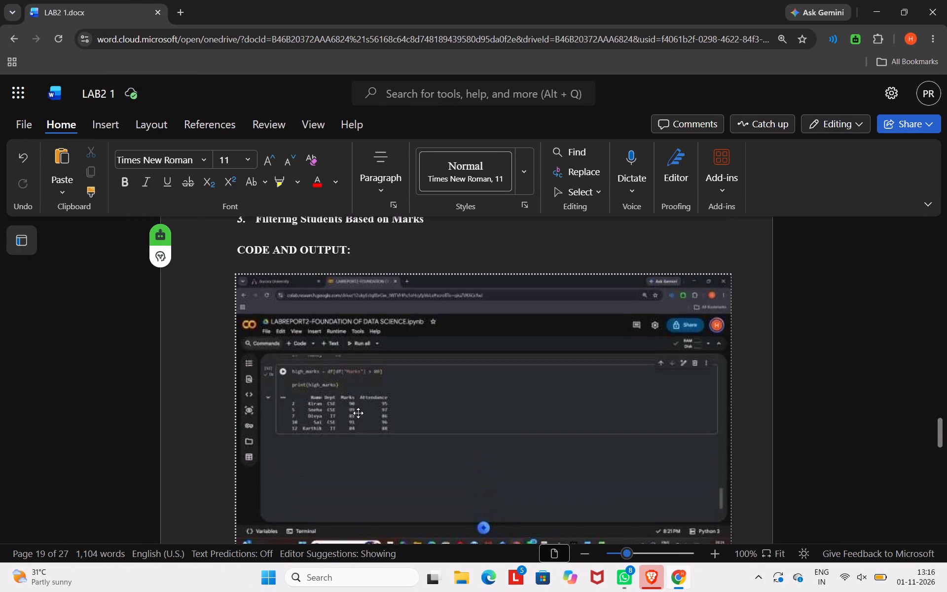
scroll(358, 413, up, 11)
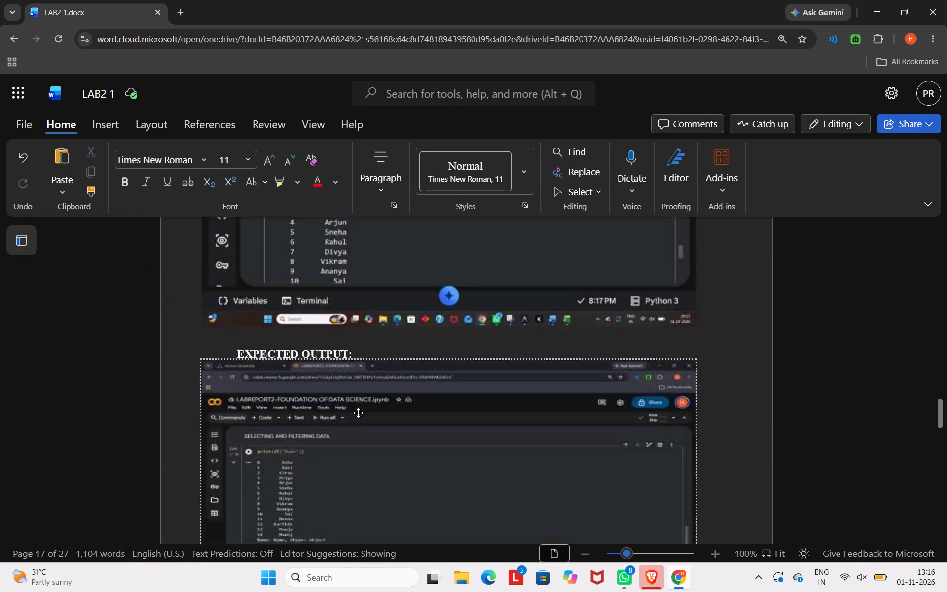
scroll(358, 413, up, 1)
scroll(358, 413, right, 5)
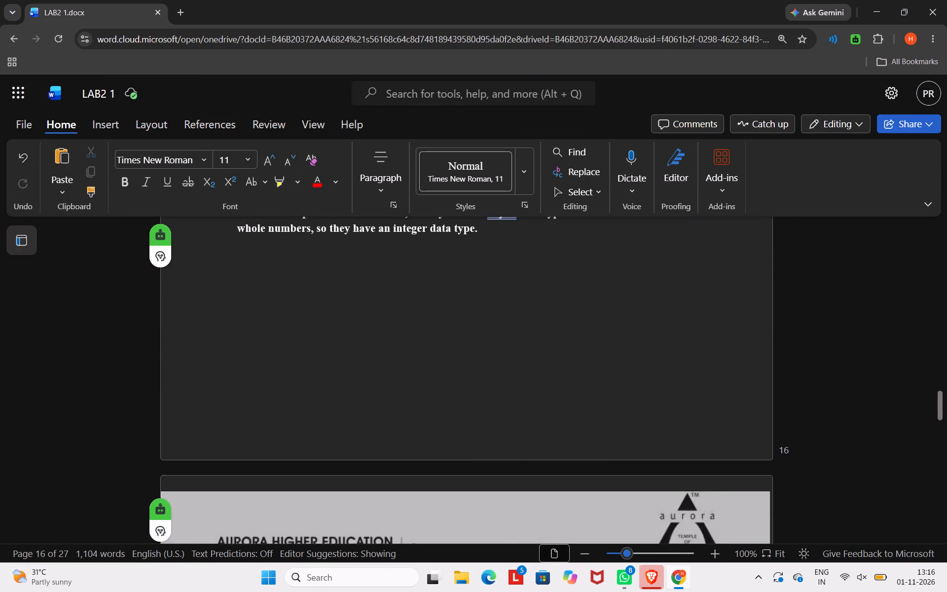
scroll(358, 413, right, 5)
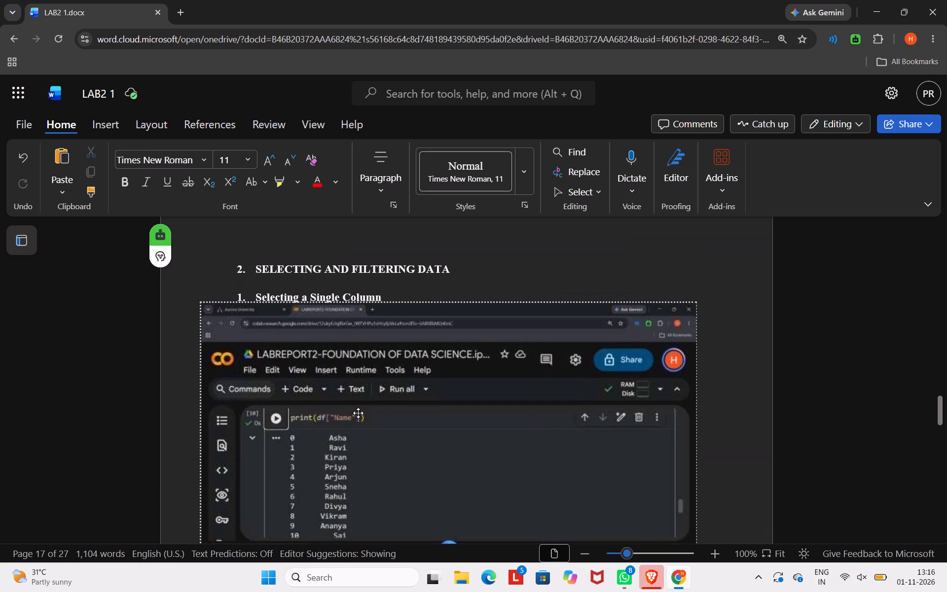
scroll(358, 413, right, 2)
scroll(358, 413, up, 1)
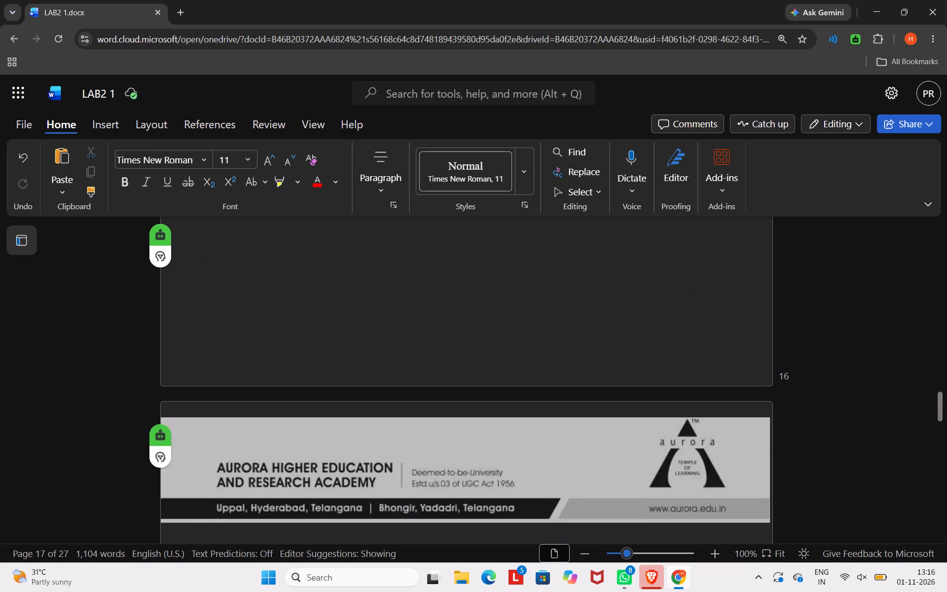
scroll(358, 413, up, 4)
scroll(358, 413, right, 1)
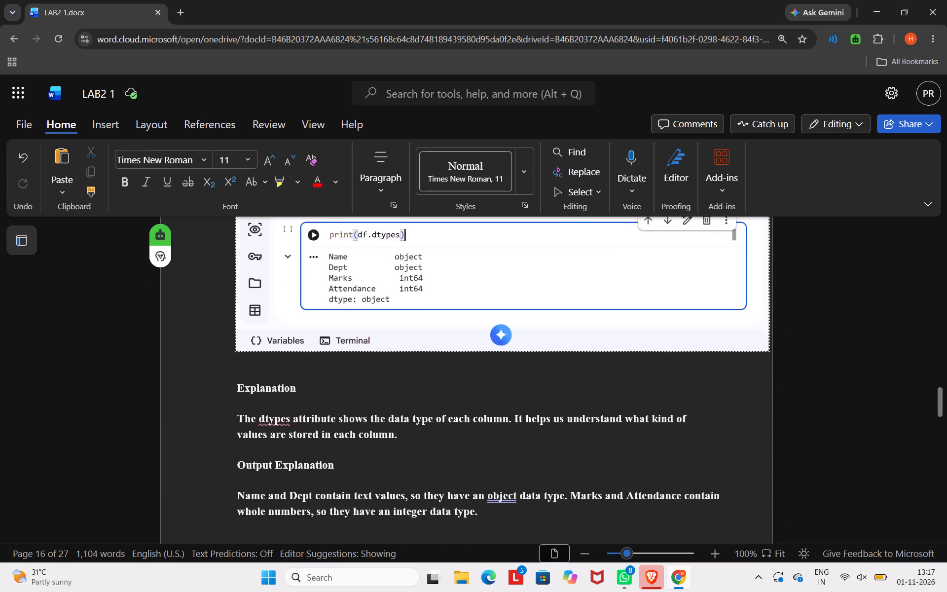
scroll(358, 413, right, 2)
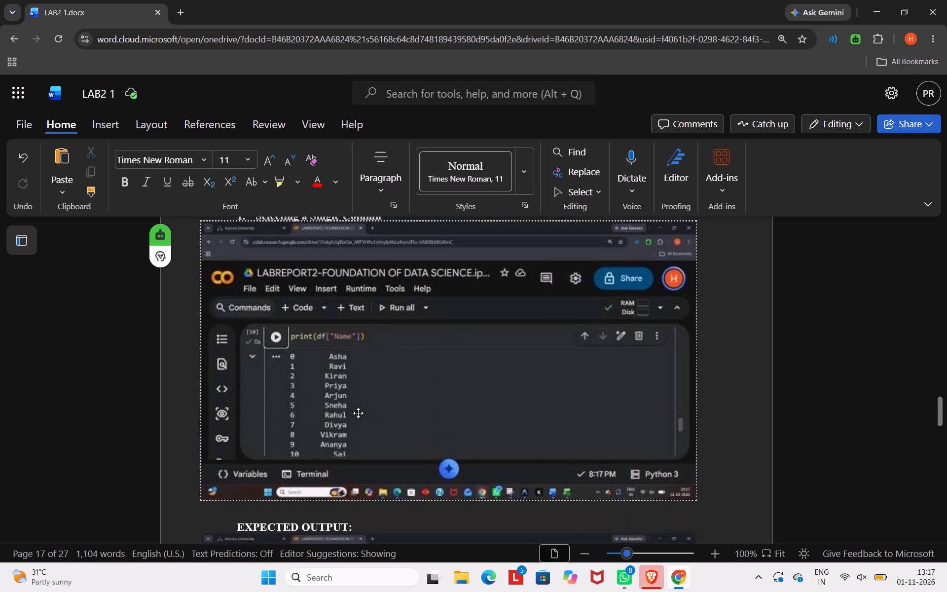
scroll(358, 413, right, 1)
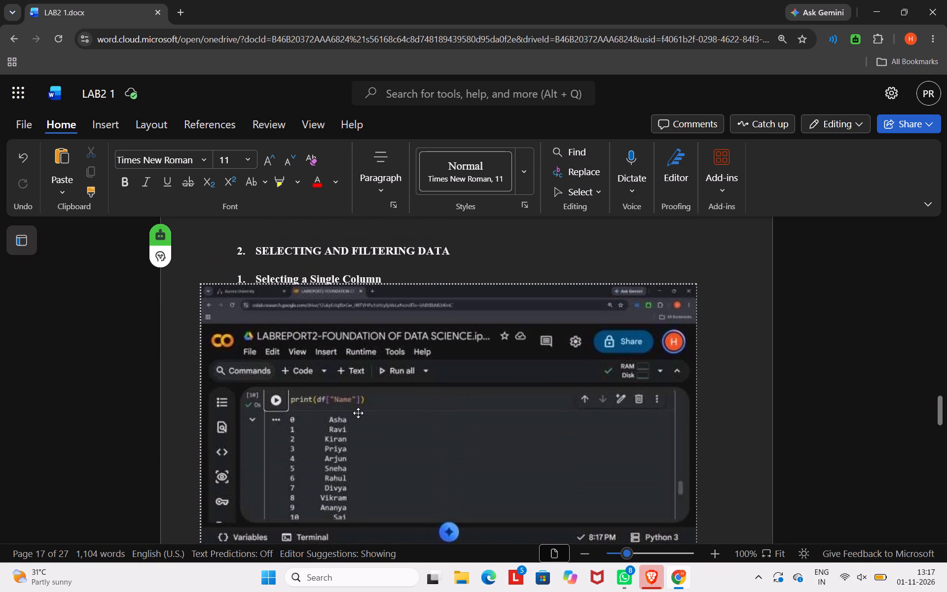
scroll(358, 413, right, 7)
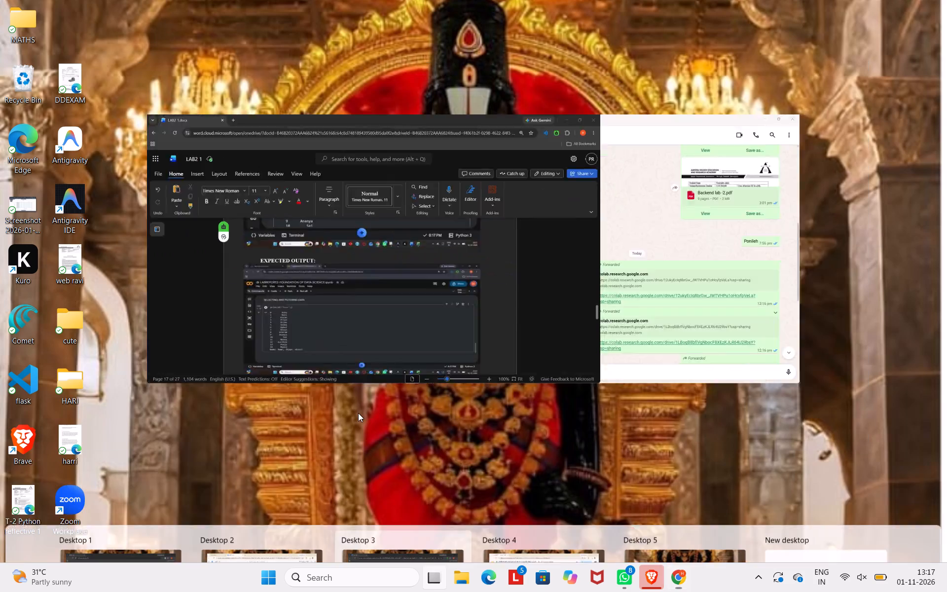
Switch to the Colab notebook and bring the SELECTING AND FILTERING DATA heading and the print(df["Name"]) cell with its full output into view.
click(525, 521)
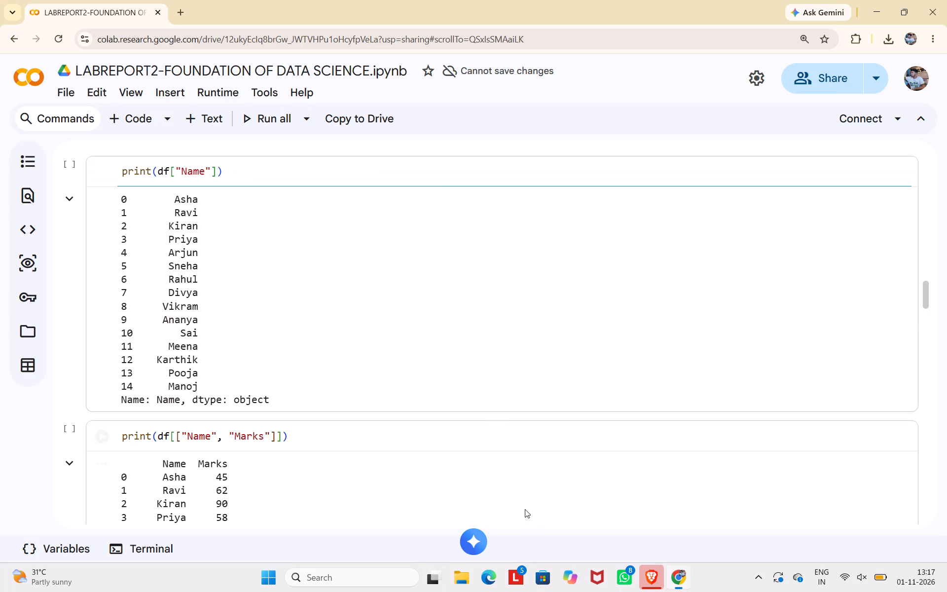
scroll(457, 345, up, 6)
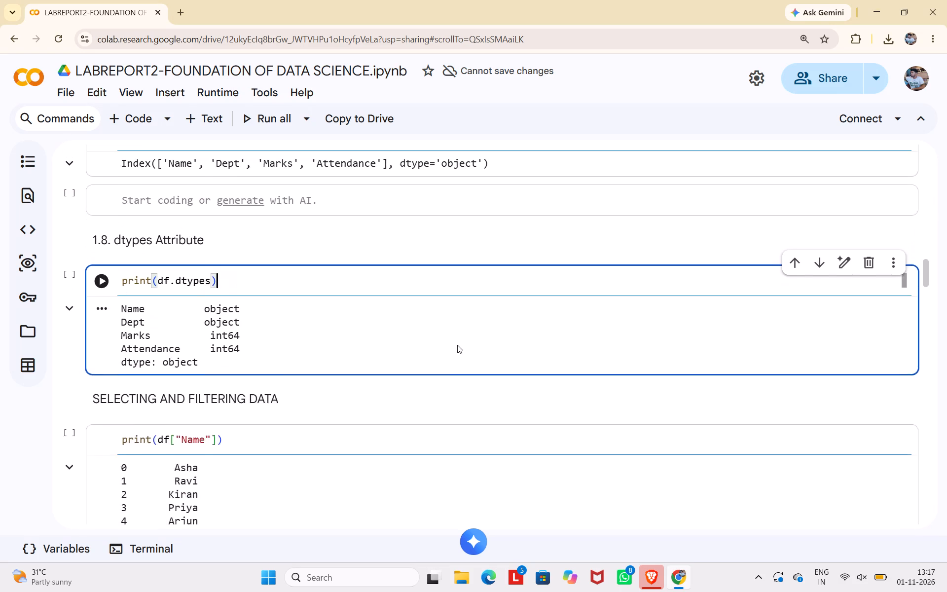
scroll(457, 345, up, 1)
scroll(457, 345, down, 4)
scroll(457, 345, right, 1)
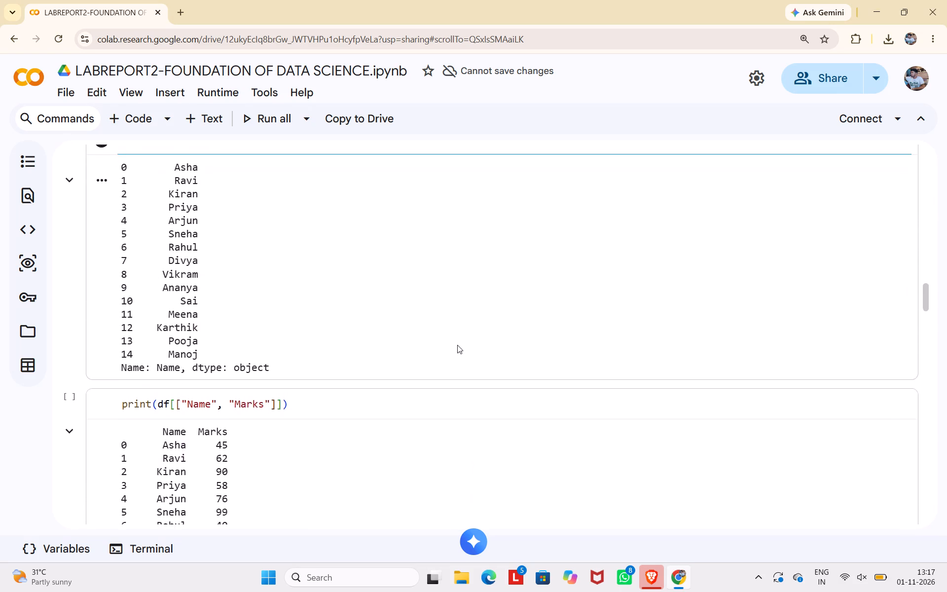
scroll(457, 345, right, 1)
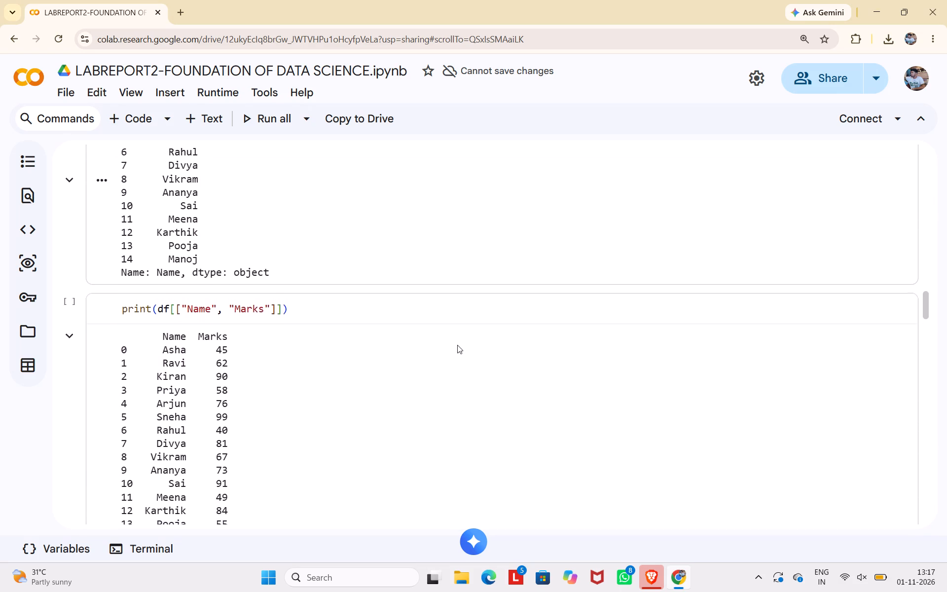
scroll(457, 345, right, 1)
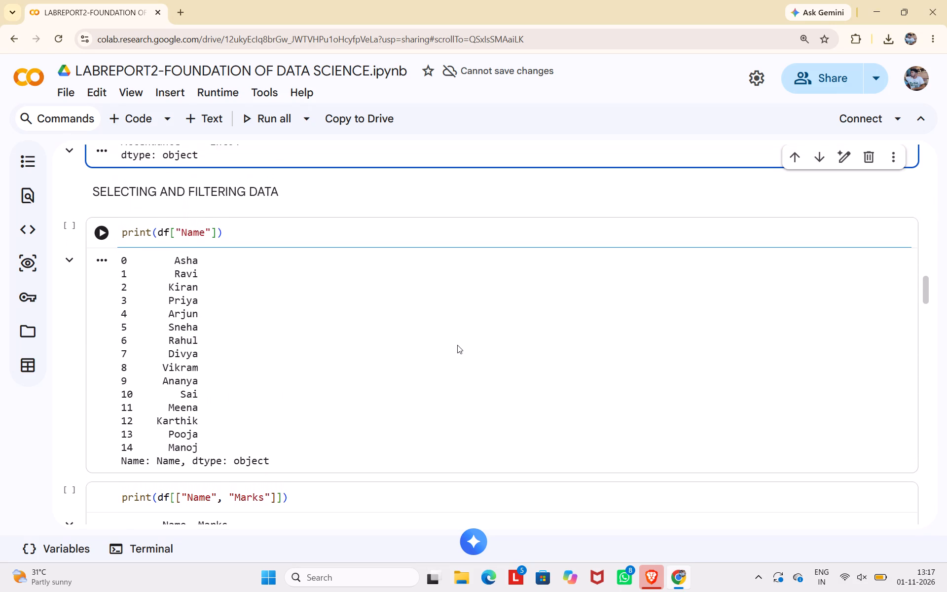
scroll(457, 345, right, 1)
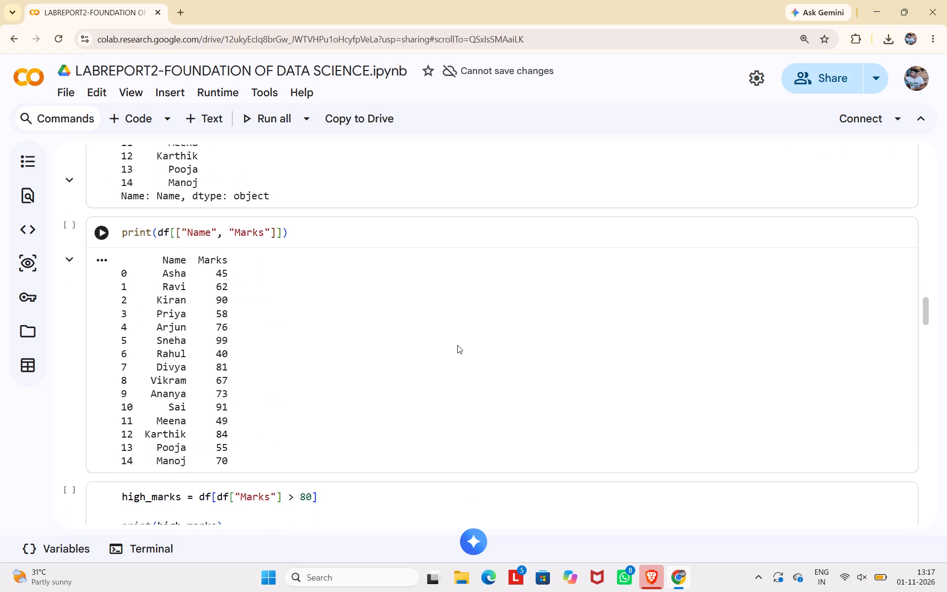
scroll(457, 345, right, 1)
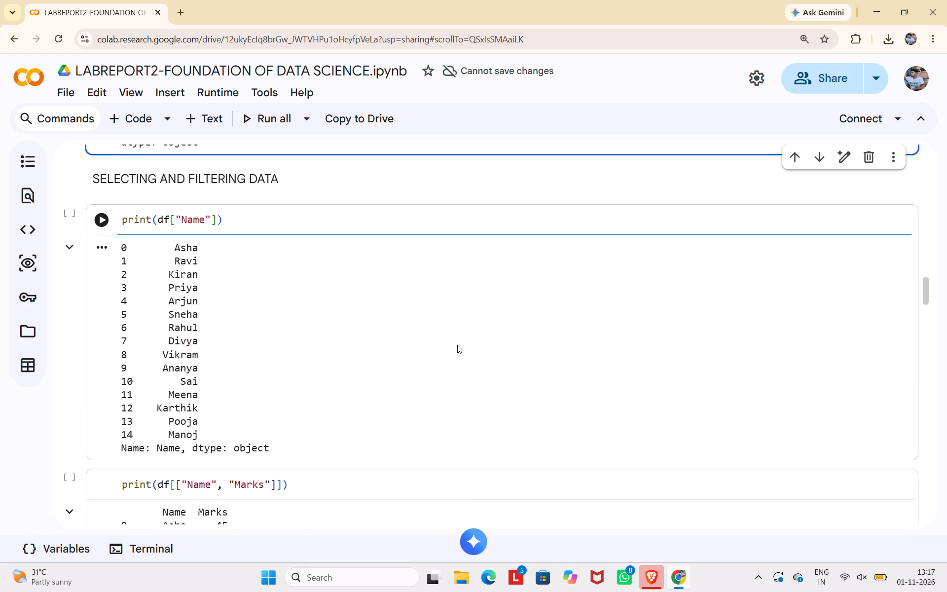
scroll(457, 345, right, 1)
key(shift+super+s)
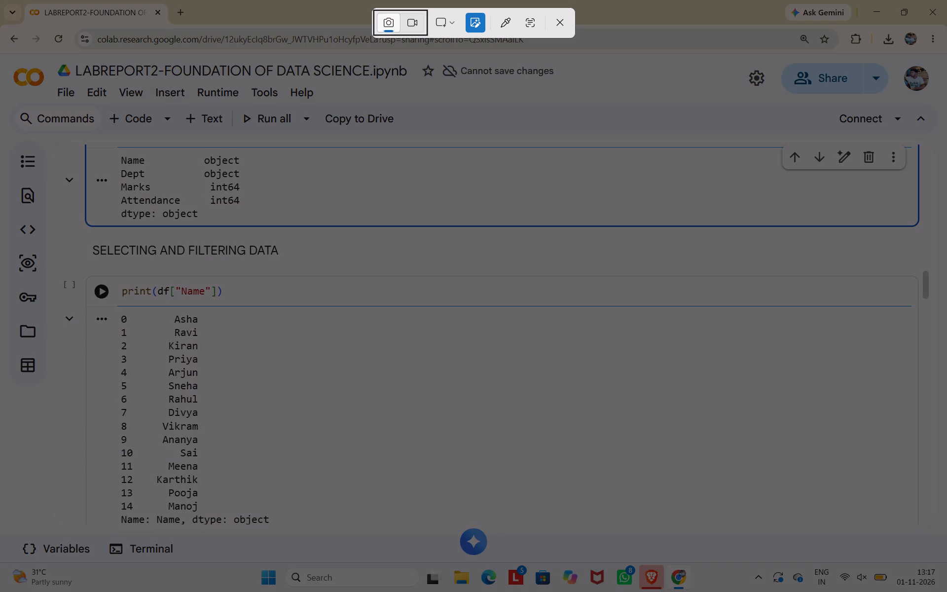
click(557, 25)
scroll(408, 364, down, 1)
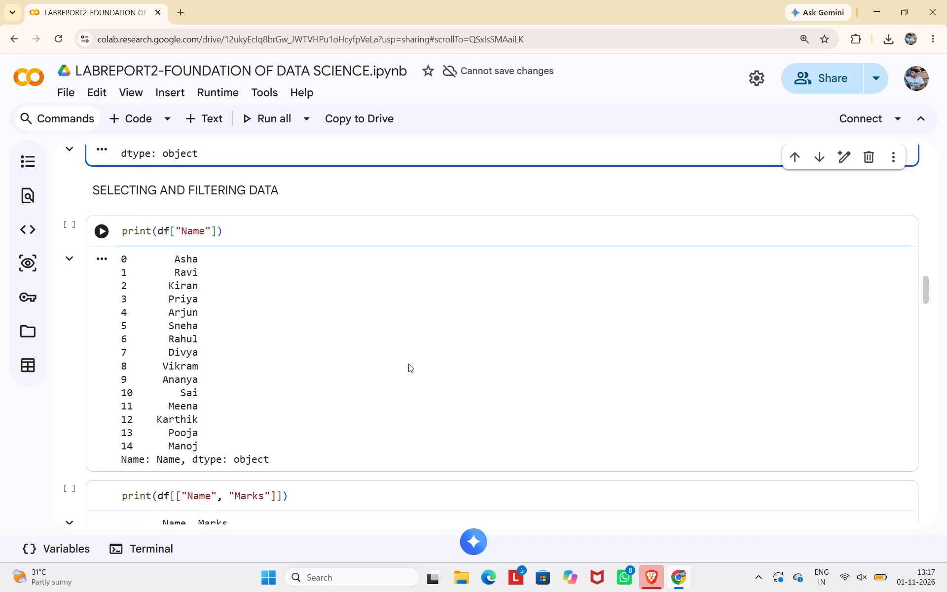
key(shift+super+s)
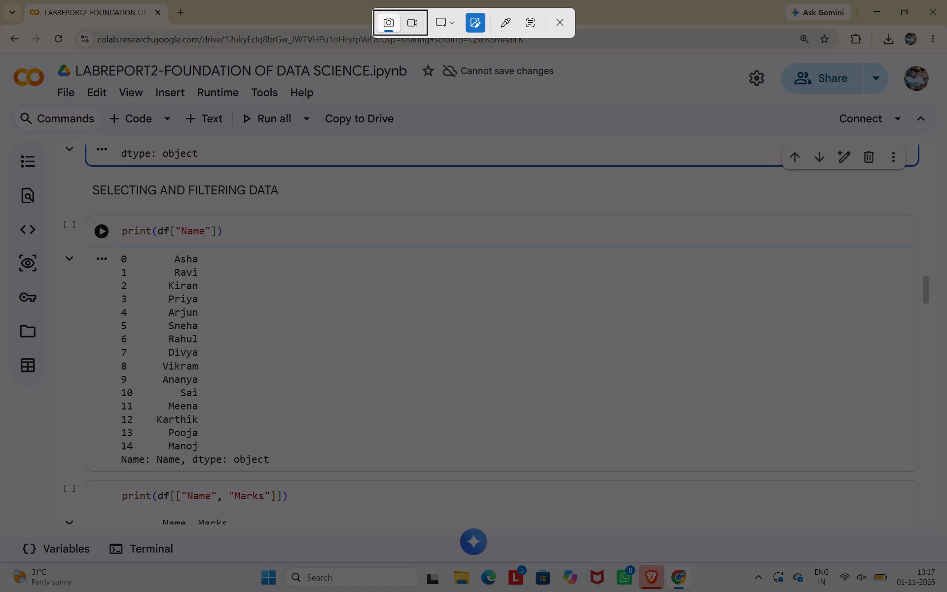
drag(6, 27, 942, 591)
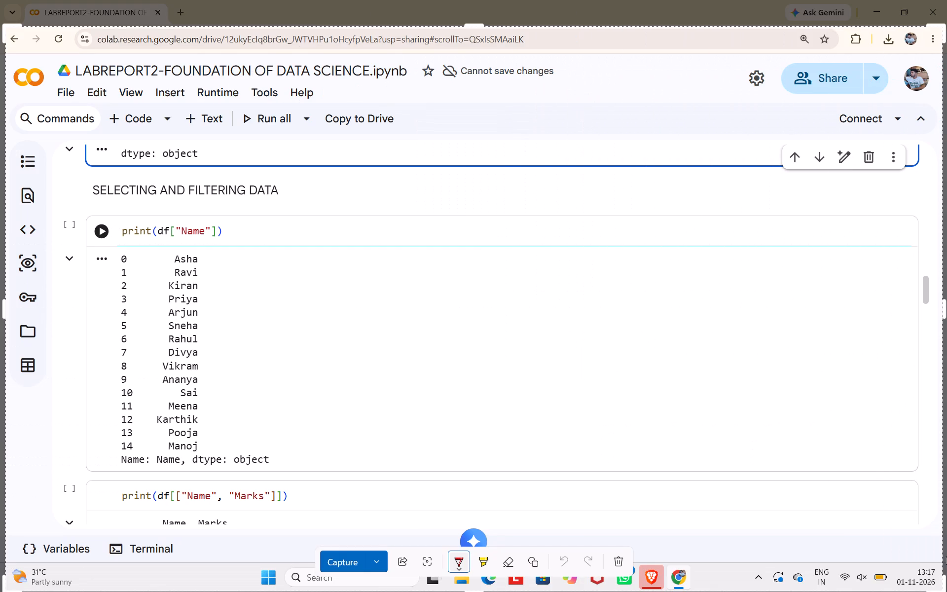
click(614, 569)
Capture the Colab view from the address bar down to the Variables and Terminal row, including the print(df["Name"]) cell and its output.
key(shift+super+s)
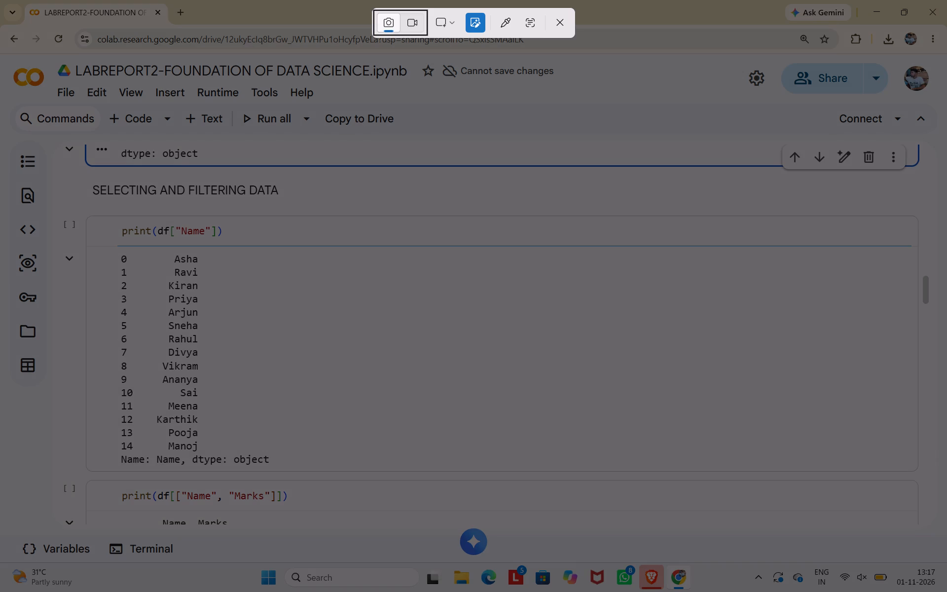
drag(2, 23, 853, 373)
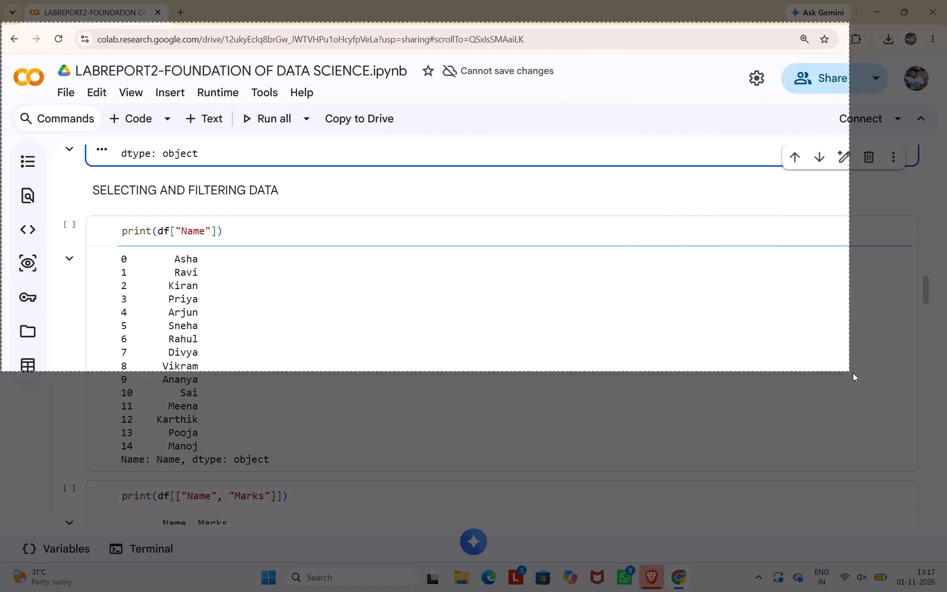
drag(853, 373, 940, 559)
click(345, 528)
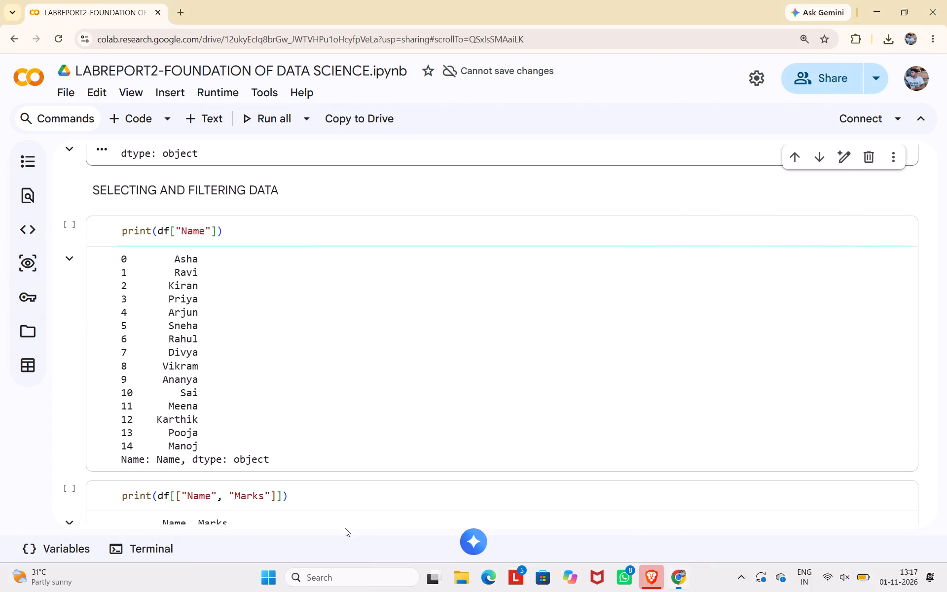
Switch to the LAB2 report in Word and replace the dark print(df["Name"]) screenshot above EXPECTED OUTPUT with the new Colab capture.
click(371, 504)
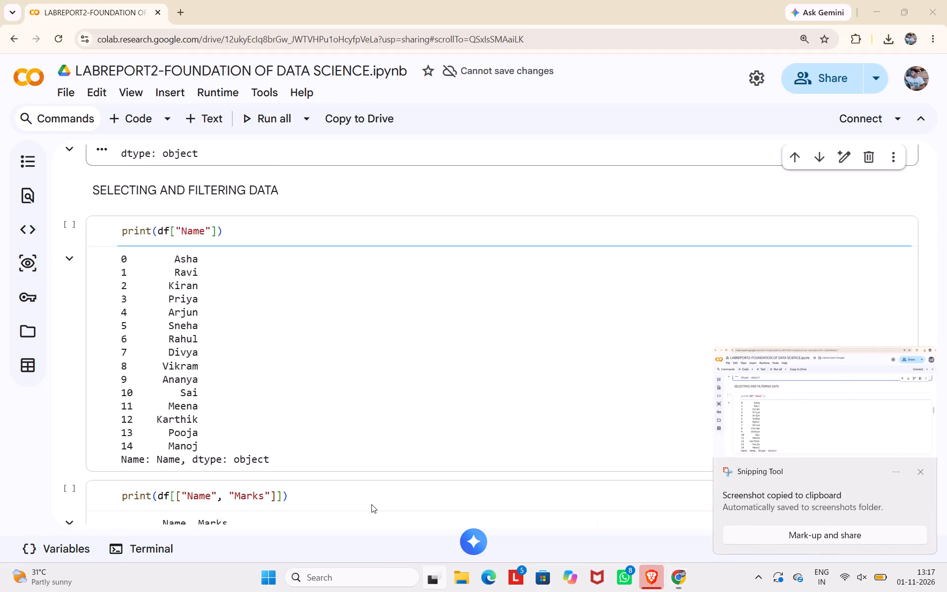
scroll(392, 388, up, 1)
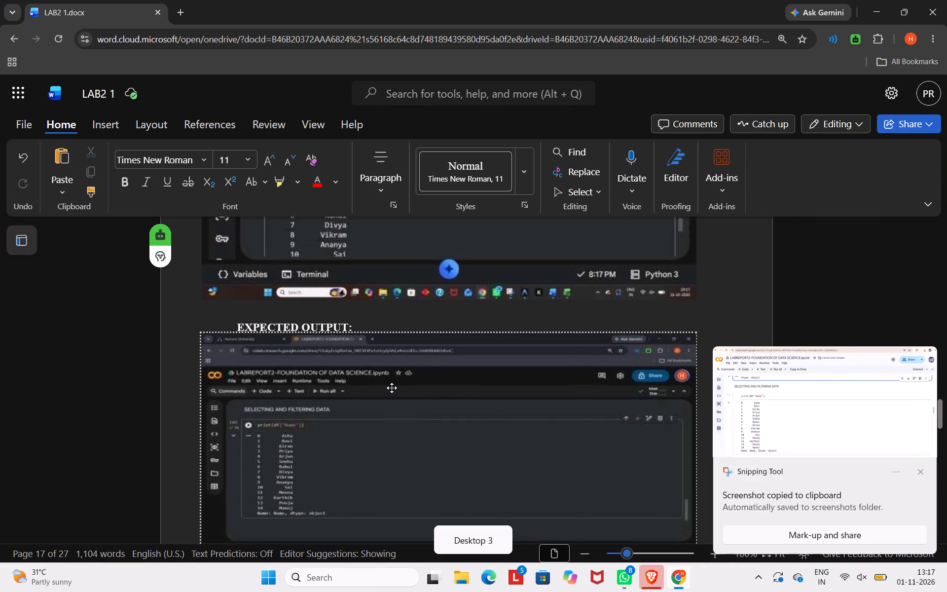
scroll(392, 388, up, 2)
click(392, 388)
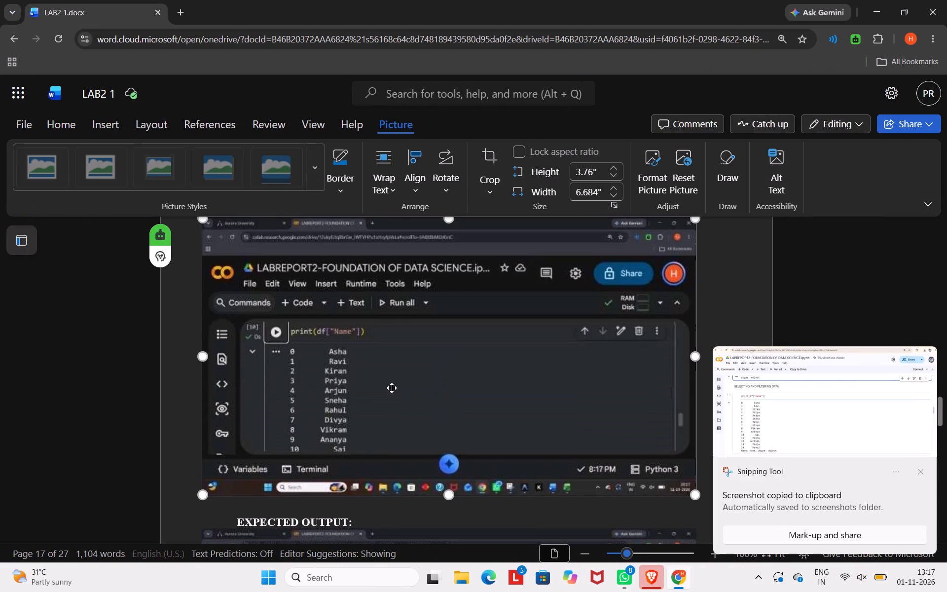
key(BackSpace)
key(ctrl+v)
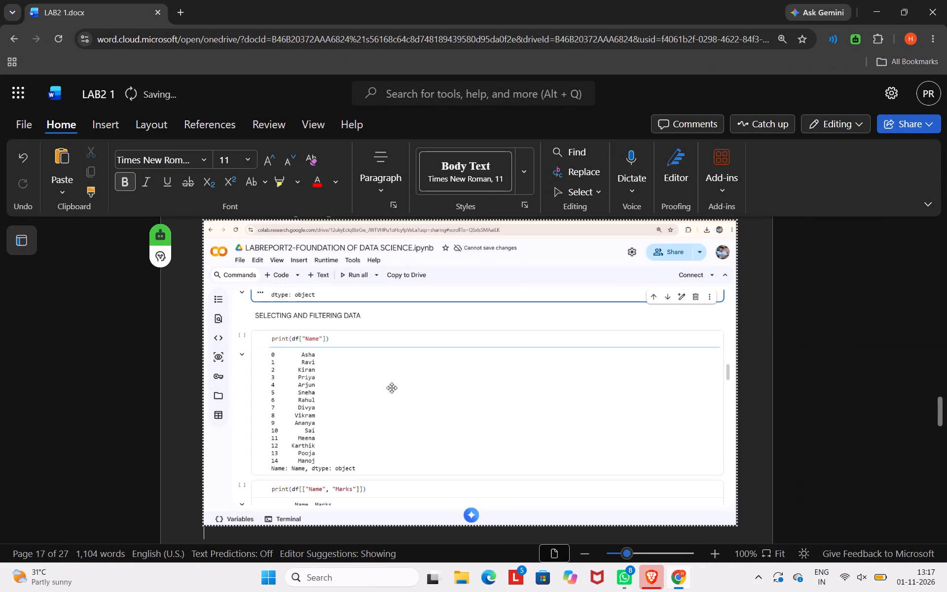
Switch to the Colab notebook and capture the view from the address bar to the high_marks line, including the print(df[["Name", "Marks"]]) cell and its output.
scroll(392, 388, down, 1)
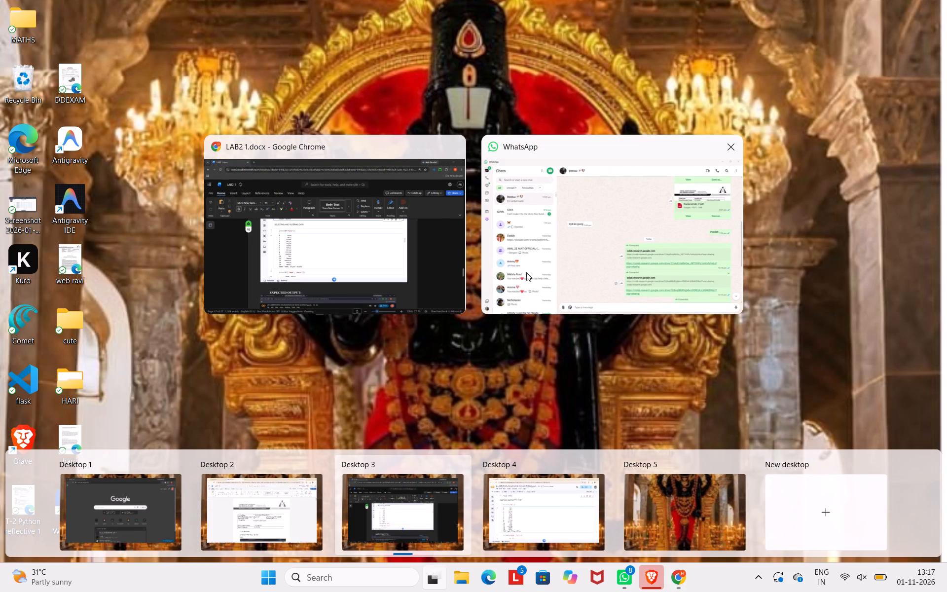
click(505, 483)
scroll(389, 400, down, 2)
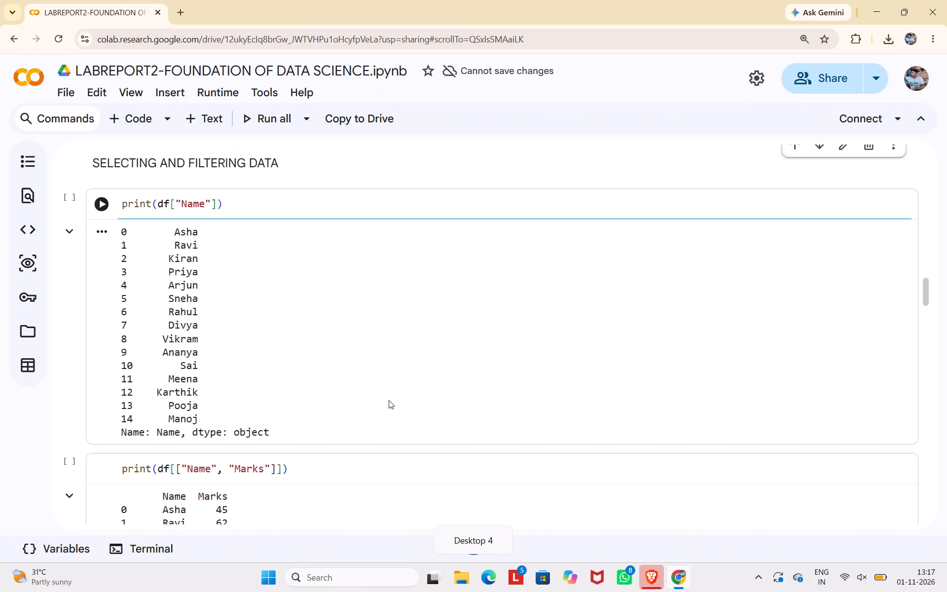
scroll(389, 400, down, 4)
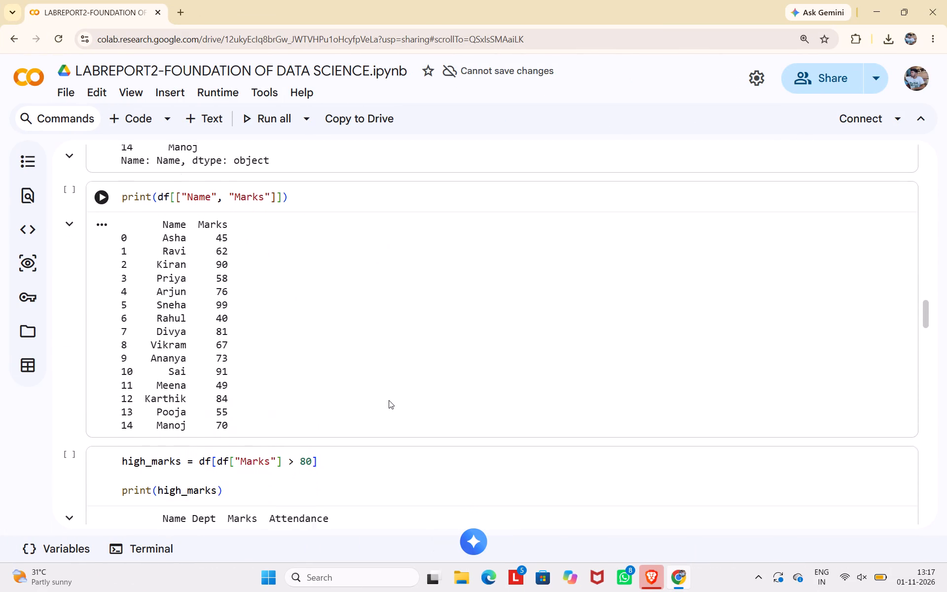
key(shift+super+s)
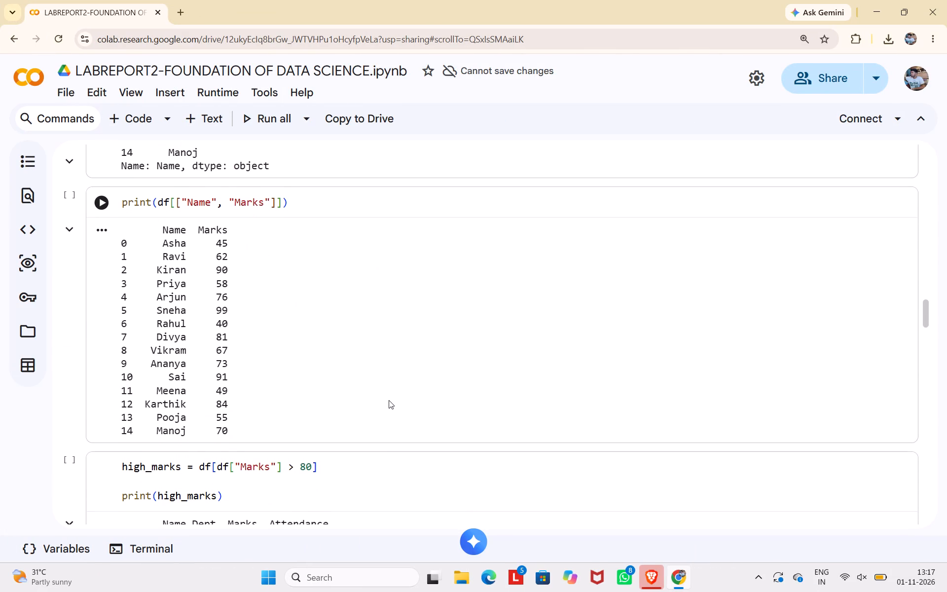
drag(8, 29, 946, 498)
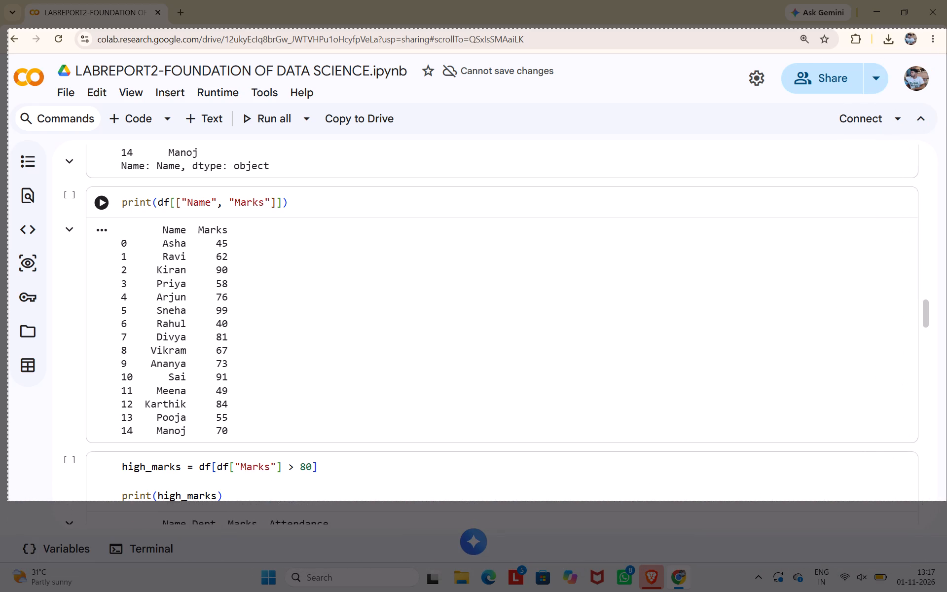
drag(946, 498, 946, 480)
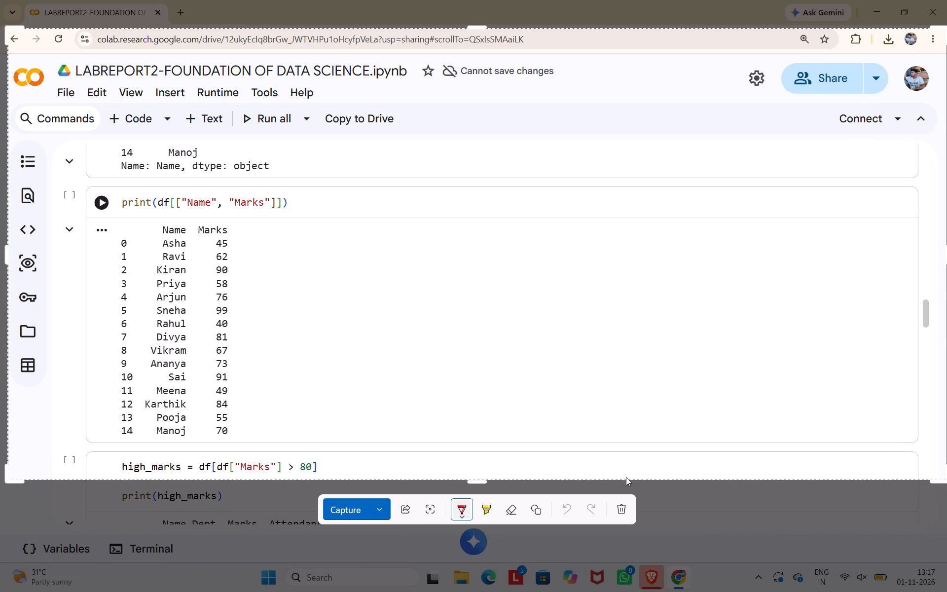
click(333, 506)
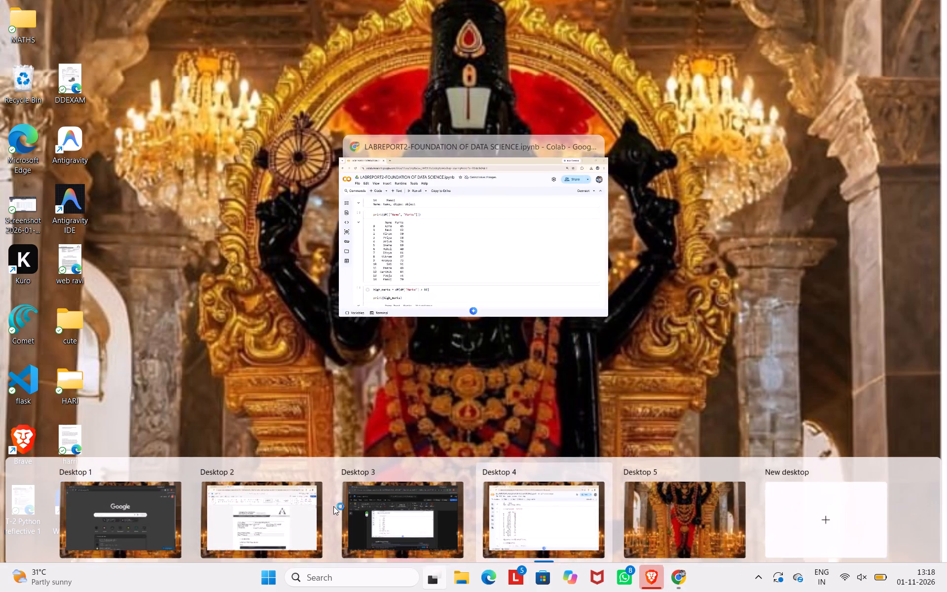
Switch to the LAB2 report and replace the dark screenshot under EXPECTED OUTPUT on page 17 with the captured Name and Marks view.
click(404, 521)
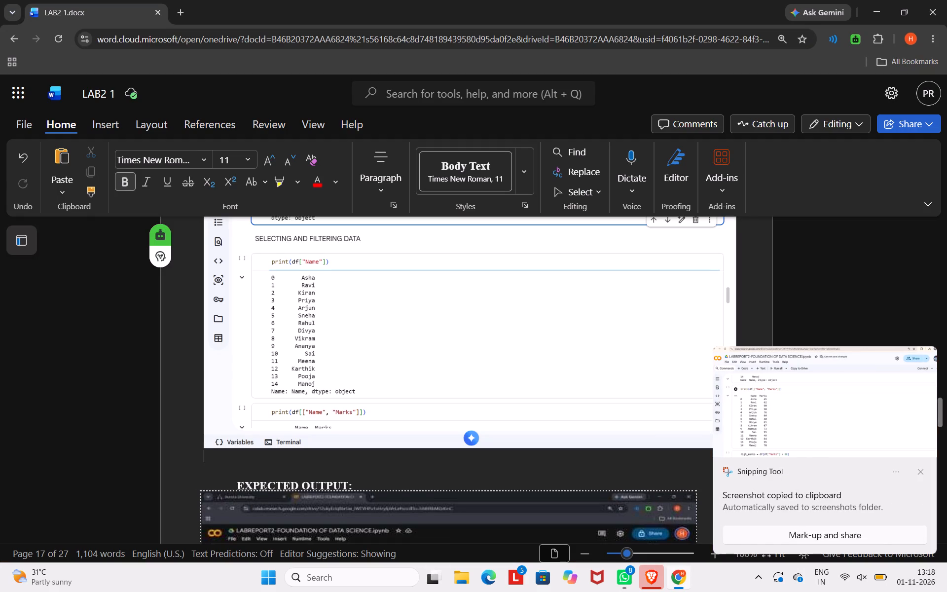
scroll(360, 481, down, 4)
click(368, 400)
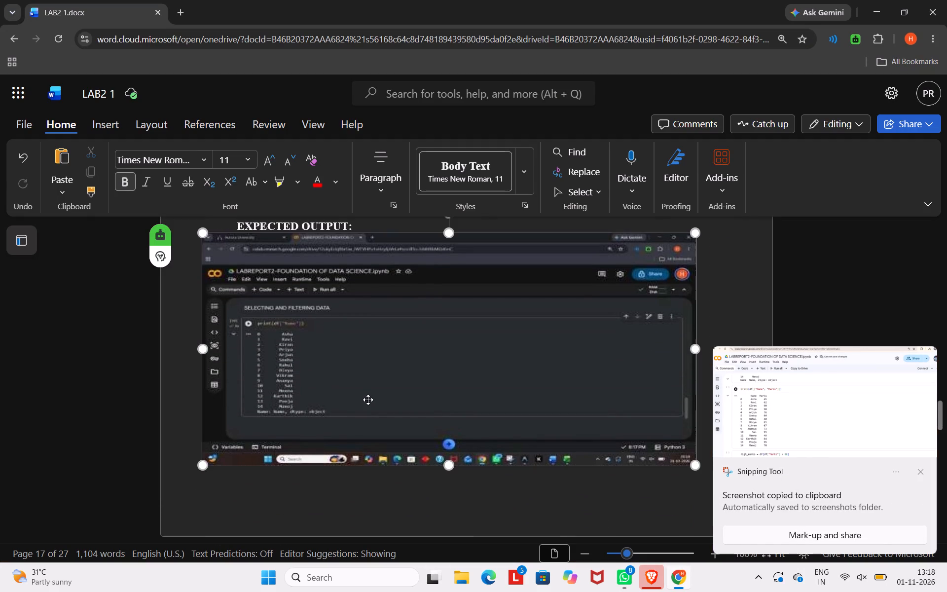
key(BackSpace)
key(ctrl+v)
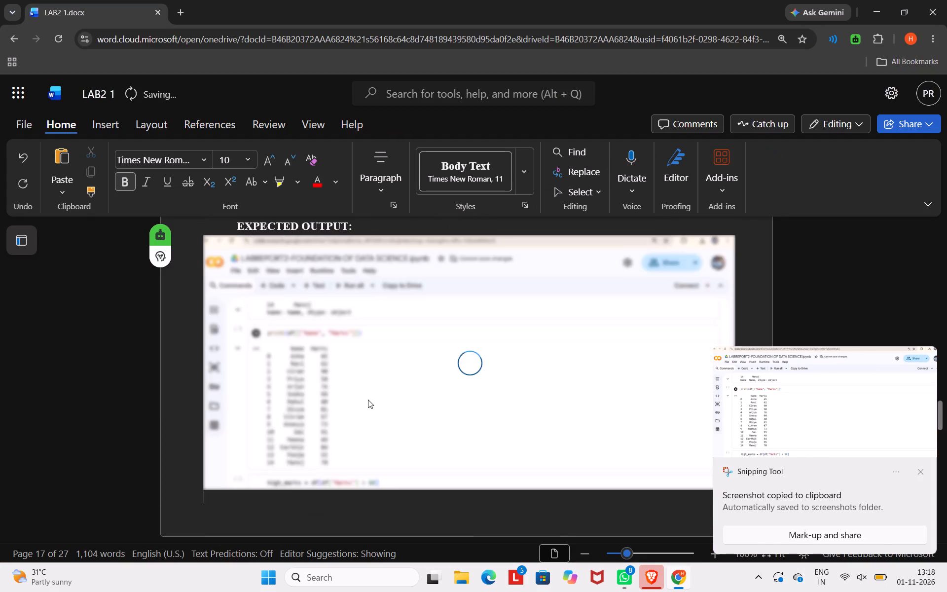
Look through the report's remaining dark screenshots from Selecting Multiple Columns to the department-wise agg() summary on the last page.
scroll(368, 400, down, 8)
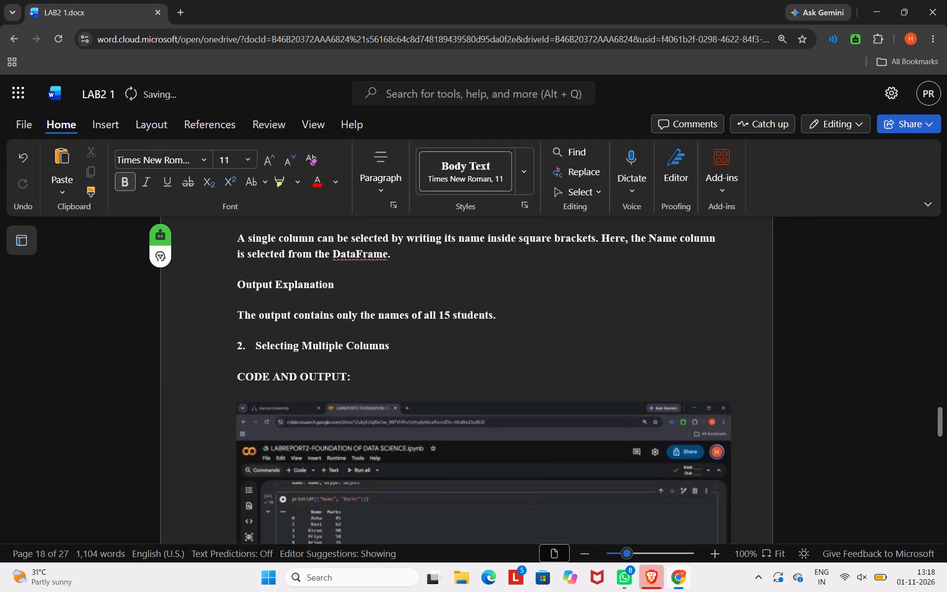
scroll(368, 400, down, 3)
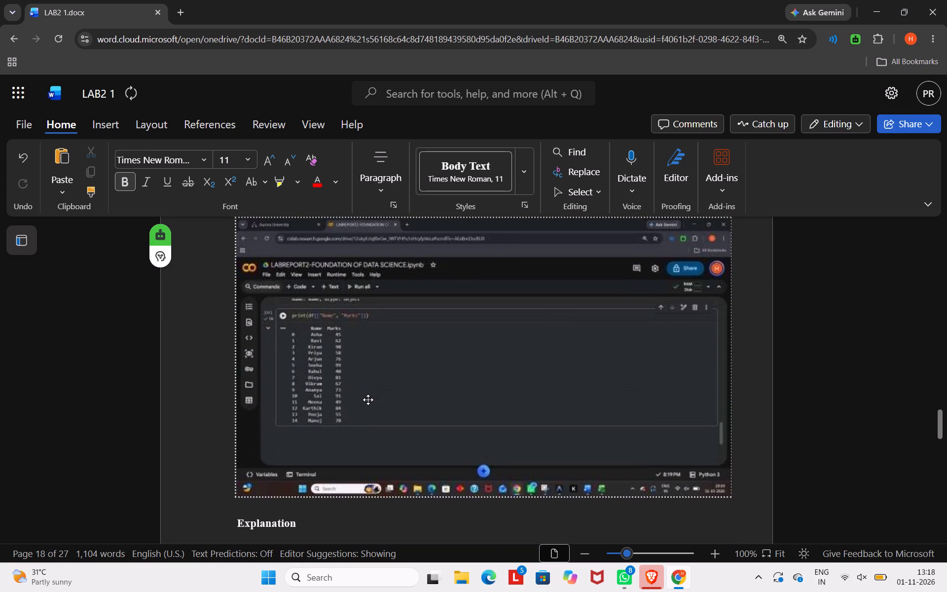
scroll(368, 400, down, 6)
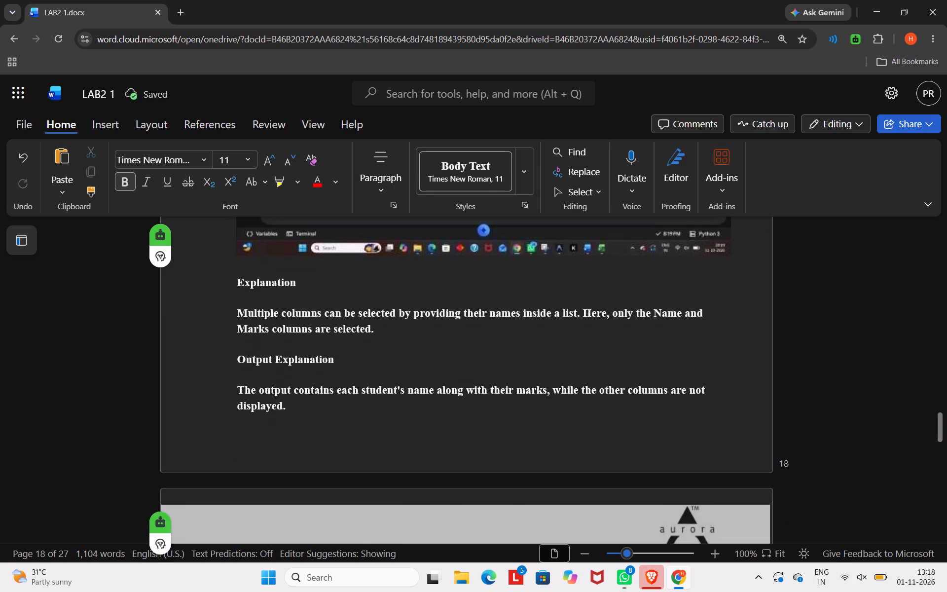
scroll(368, 400, down, 4)
scroll(368, 400, right, 1)
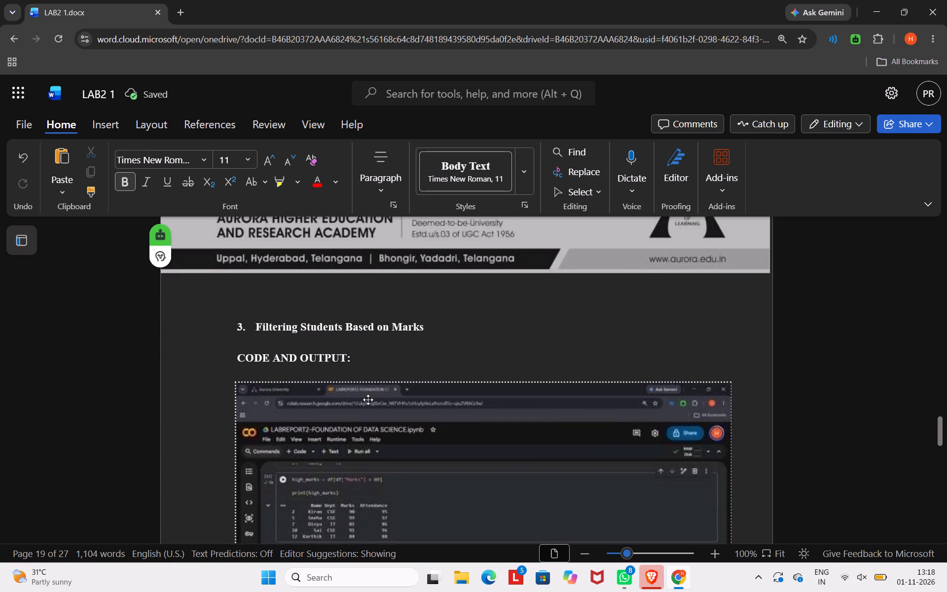
scroll(368, 400, right, 9)
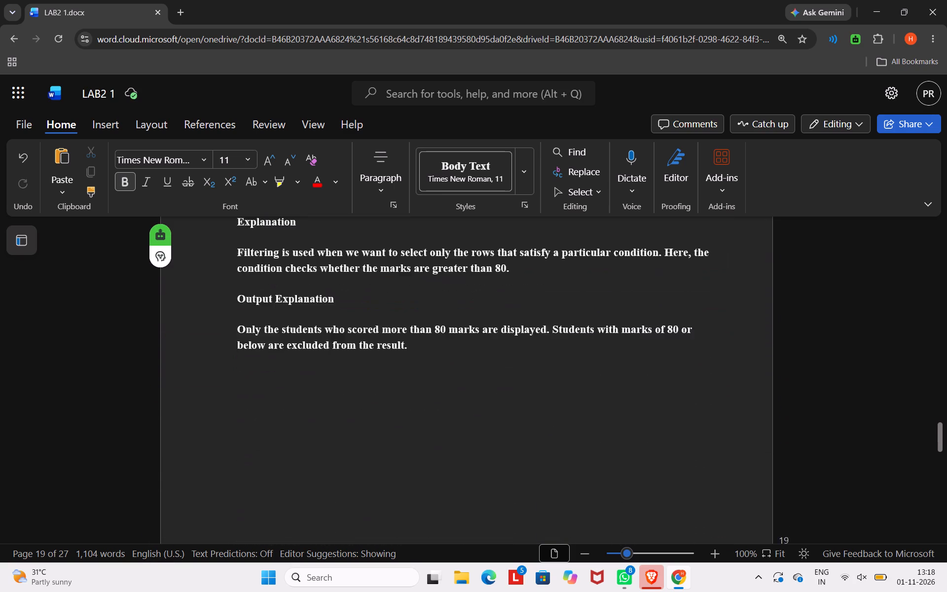
scroll(368, 400, right, 13)
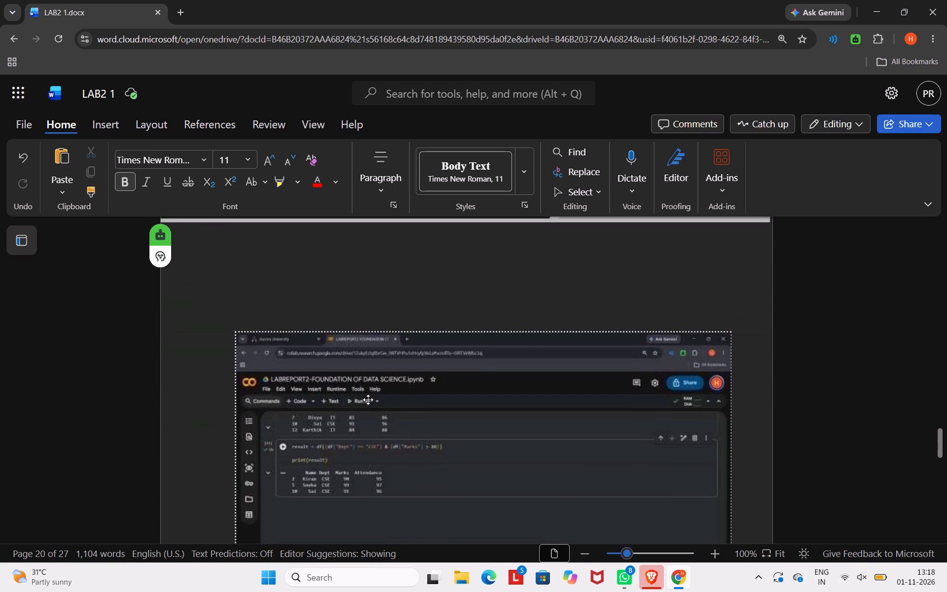
scroll(368, 400, right, 9)
scroll(368, 400, down, 2)
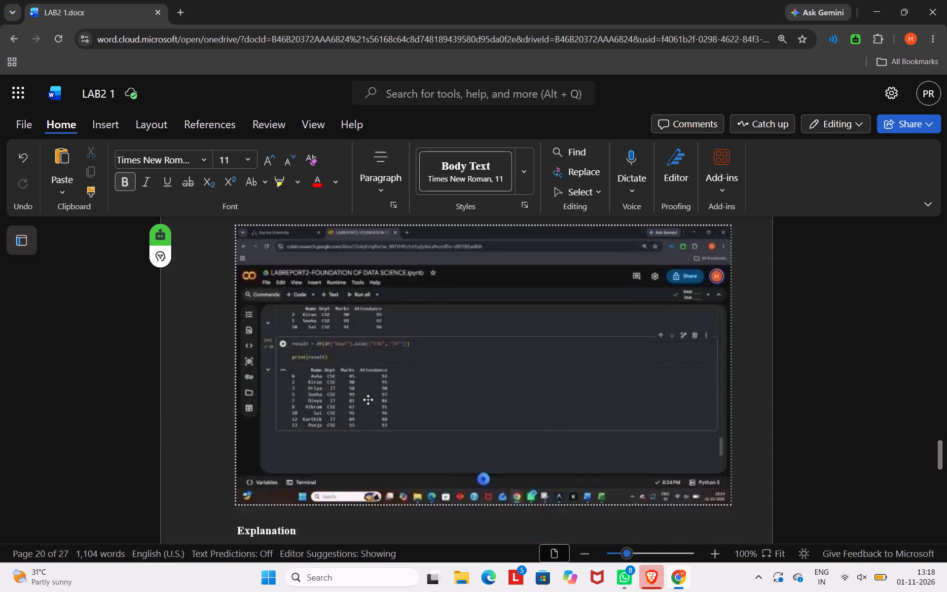
scroll(368, 400, down, 12)
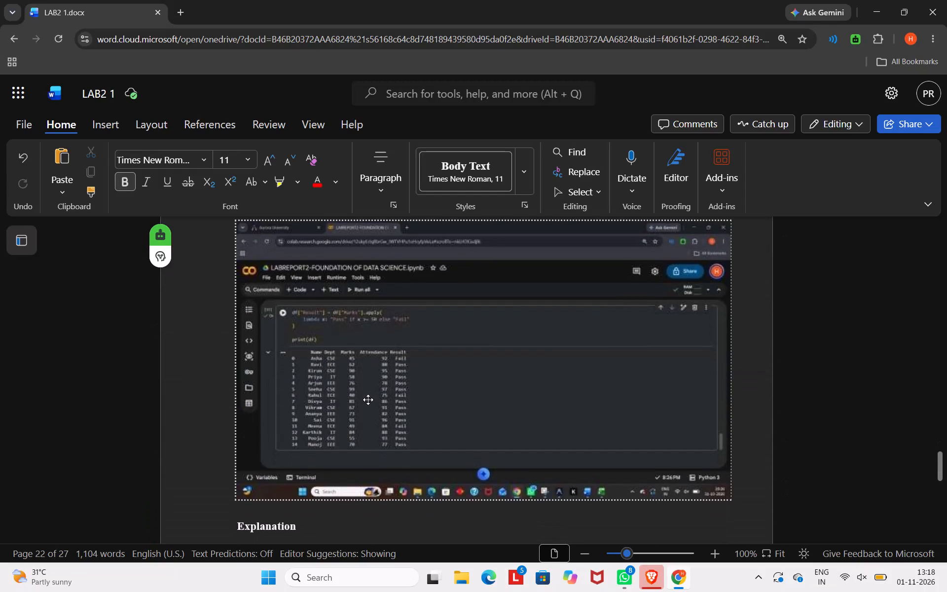
scroll(368, 400, right, 6)
scroll(368, 400, down, 6)
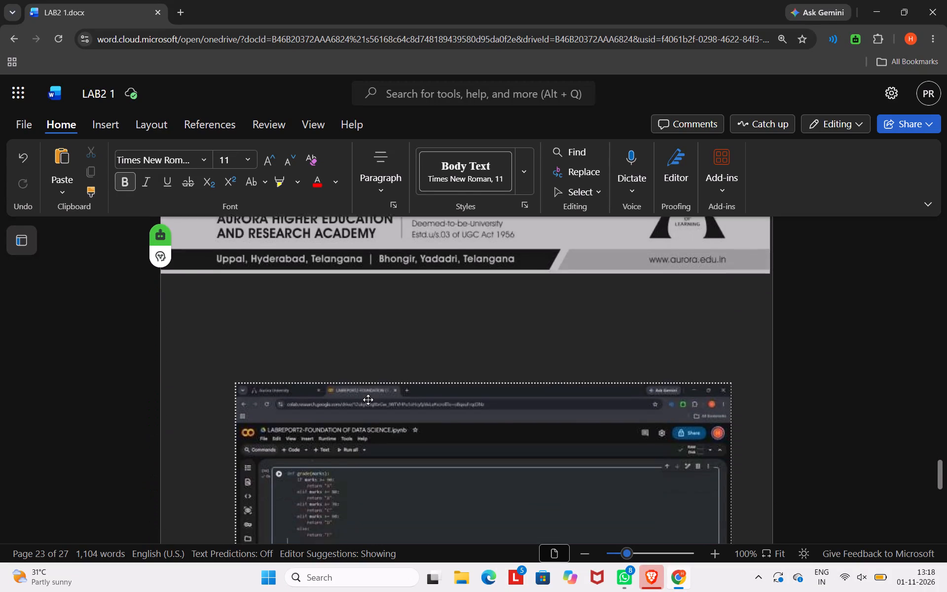
scroll(368, 400, down, 14)
scroll(368, 400, right, 4)
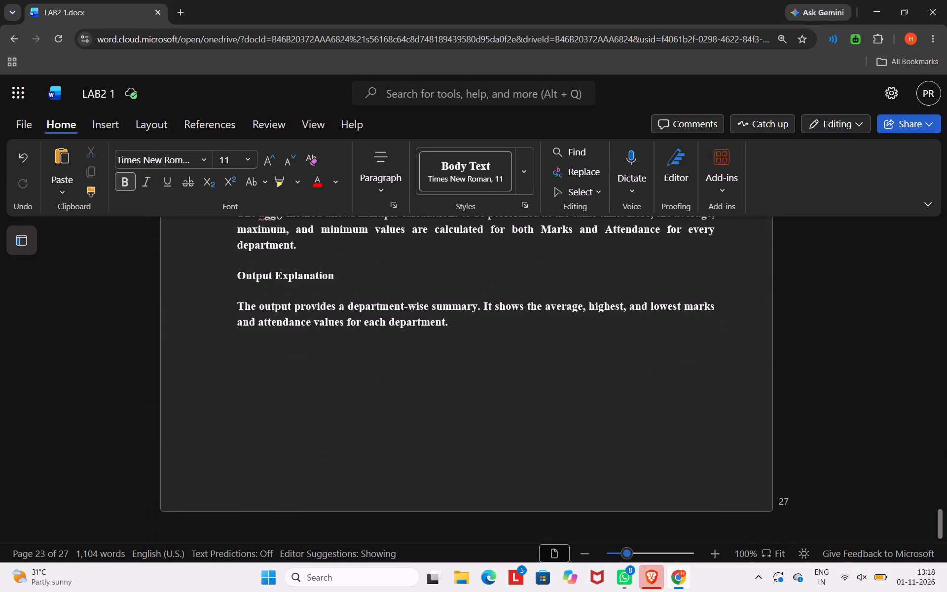
scroll(368, 400, up, 7)
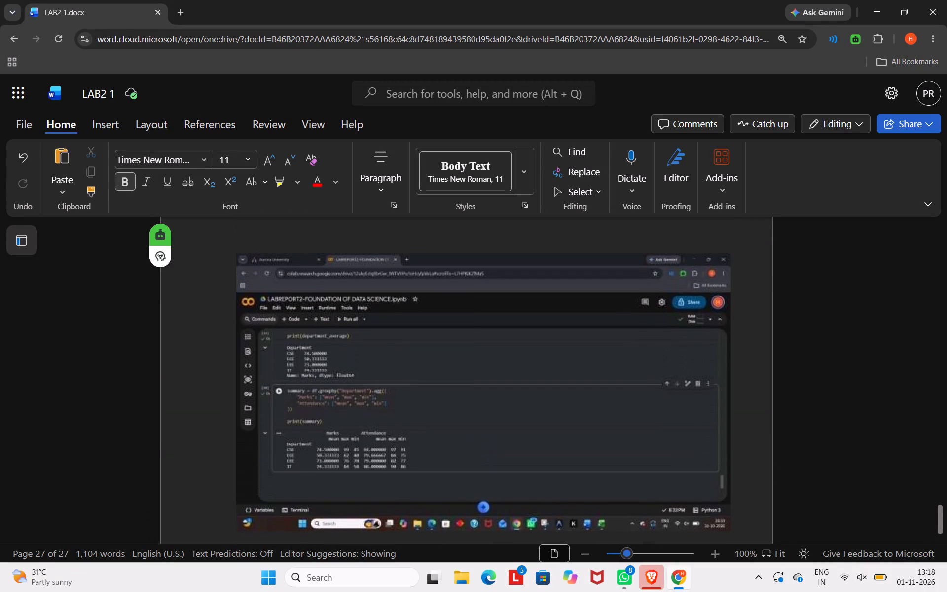
scroll(368, 400, down, 9)
scroll(368, 400, up, 3)
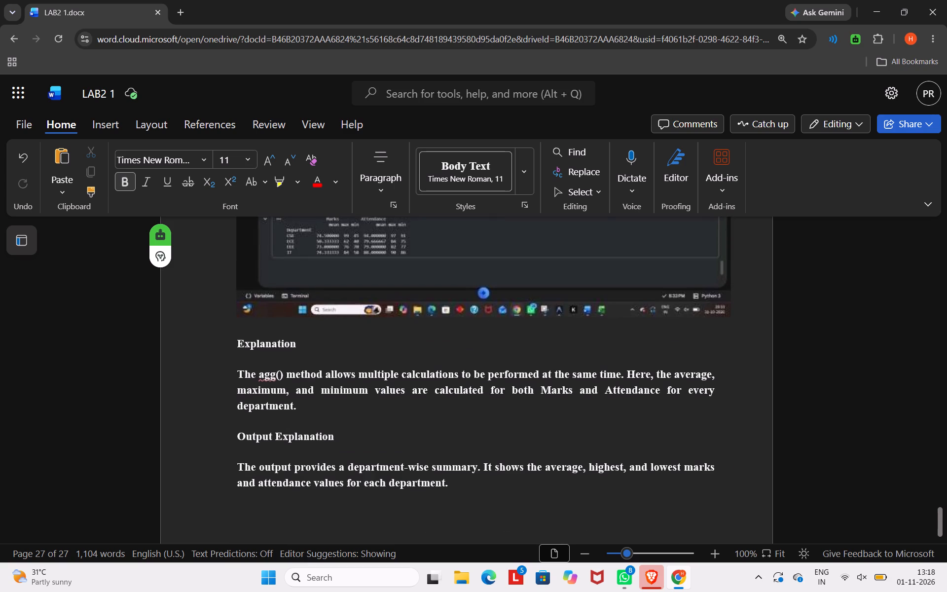
scroll(368, 400, up, 1)
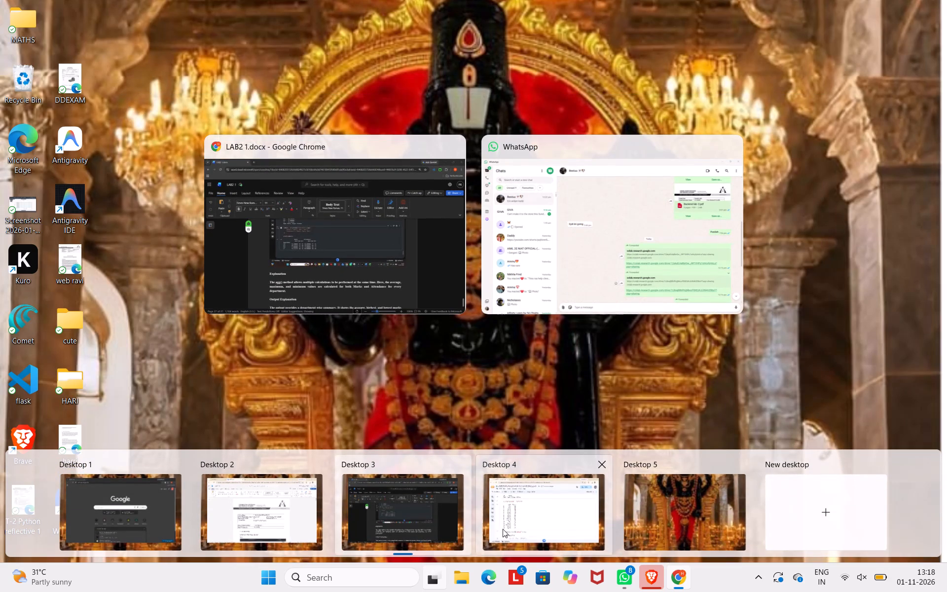
Compare the groupby summary cell at the end of the Colab notebook with the last screenshot in the LAB2 report.
click(504, 541)
scroll(487, 423, down, 13)
scroll(487, 423, down, 13)
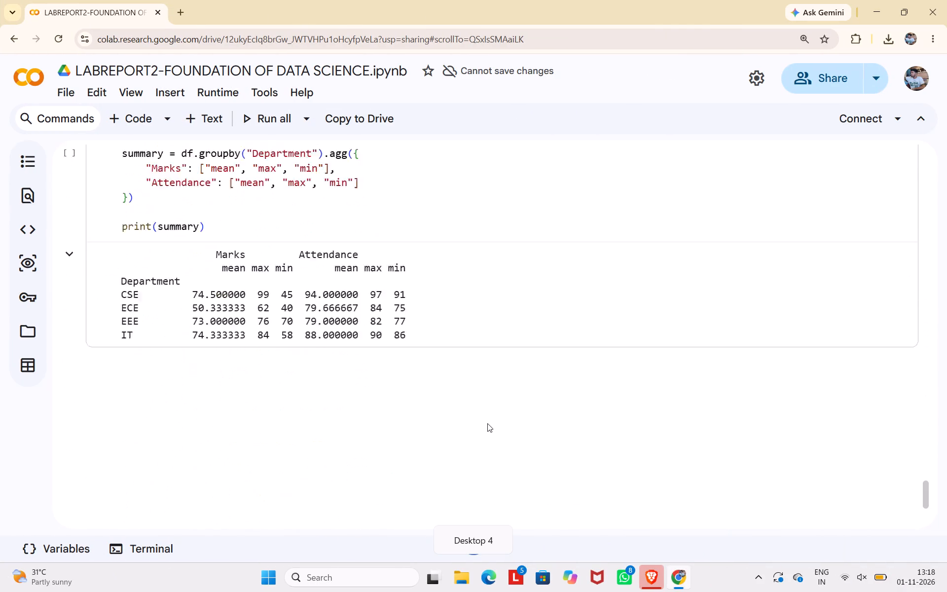
scroll(487, 423, up, 4)
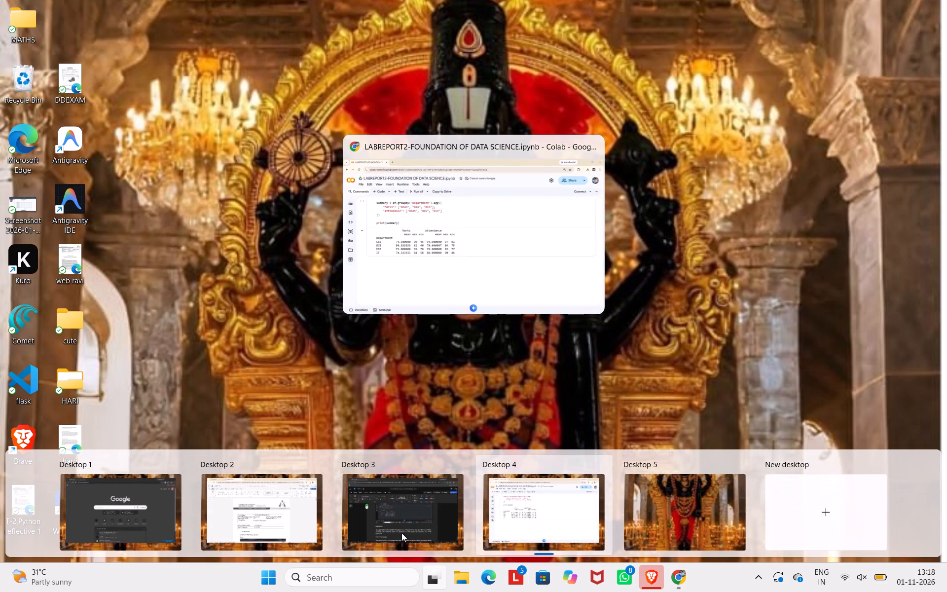
click(401, 533)
scroll(435, 381, up, 2)
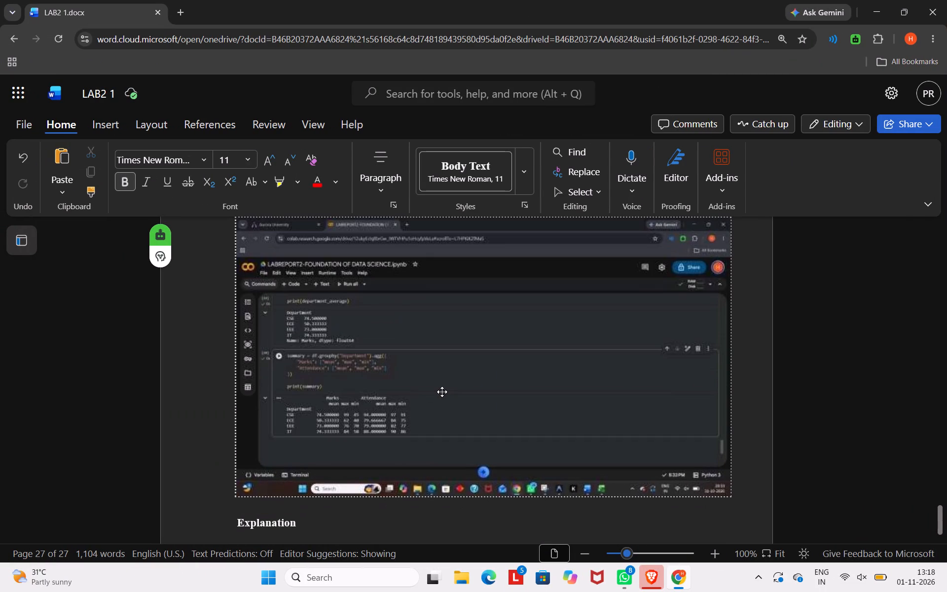
scroll(442, 392, up, 1)
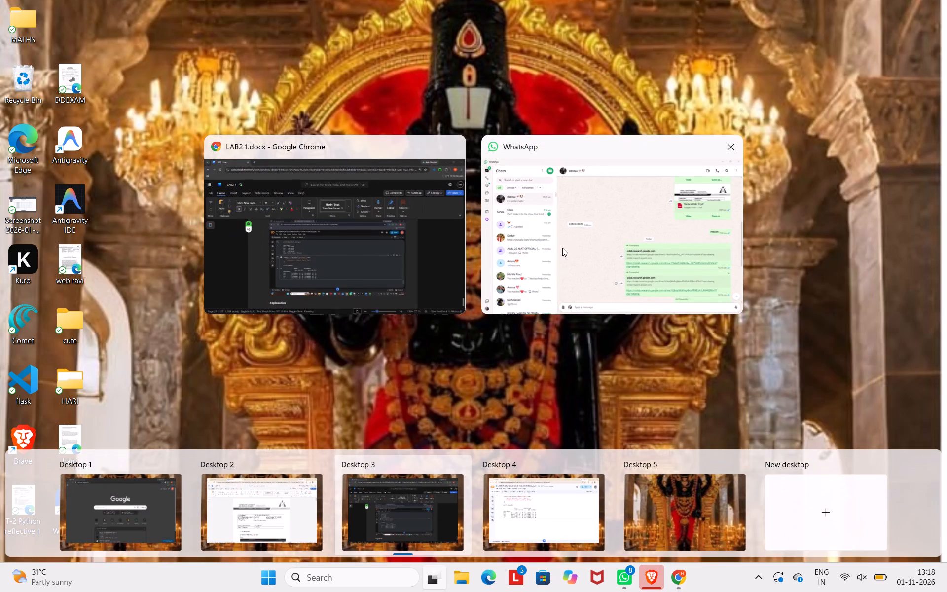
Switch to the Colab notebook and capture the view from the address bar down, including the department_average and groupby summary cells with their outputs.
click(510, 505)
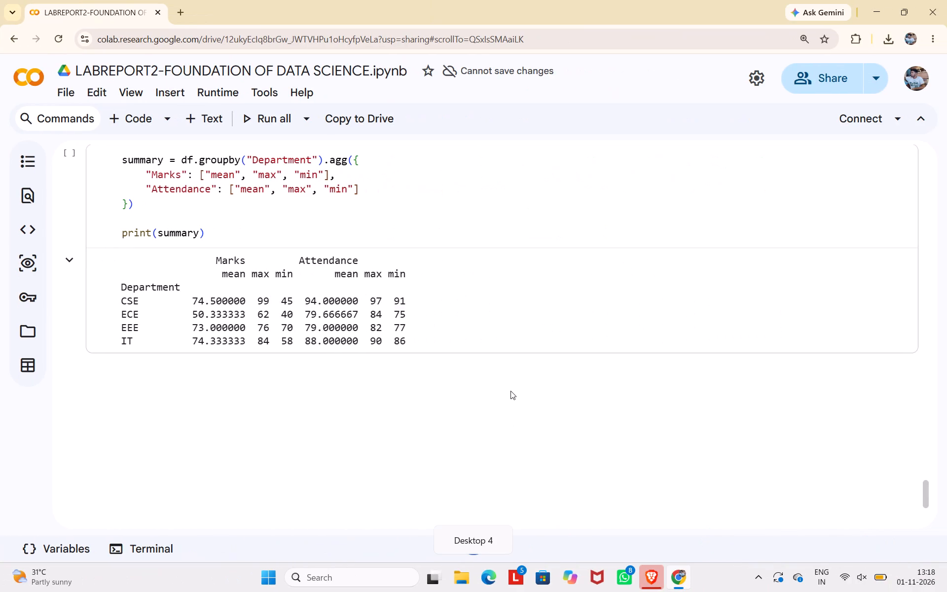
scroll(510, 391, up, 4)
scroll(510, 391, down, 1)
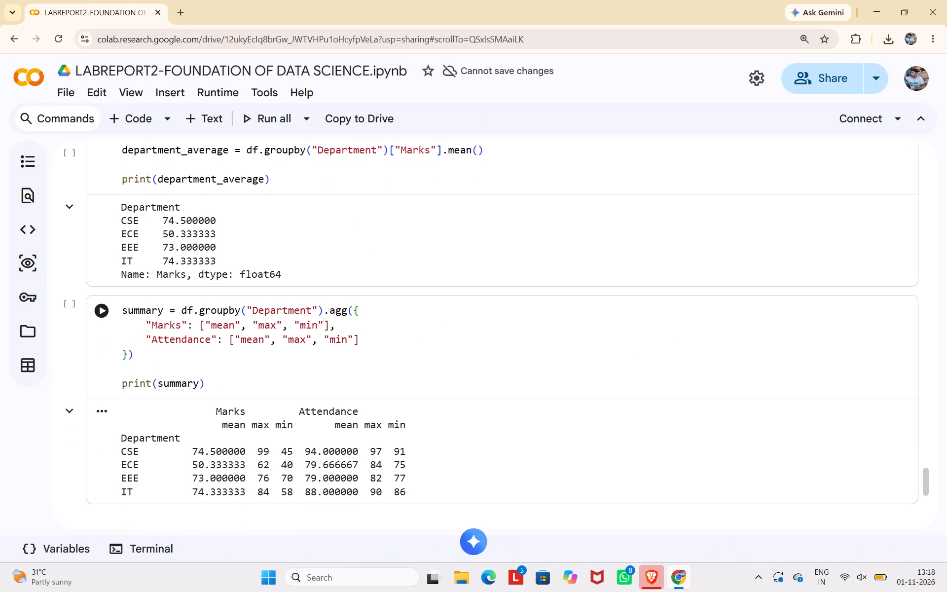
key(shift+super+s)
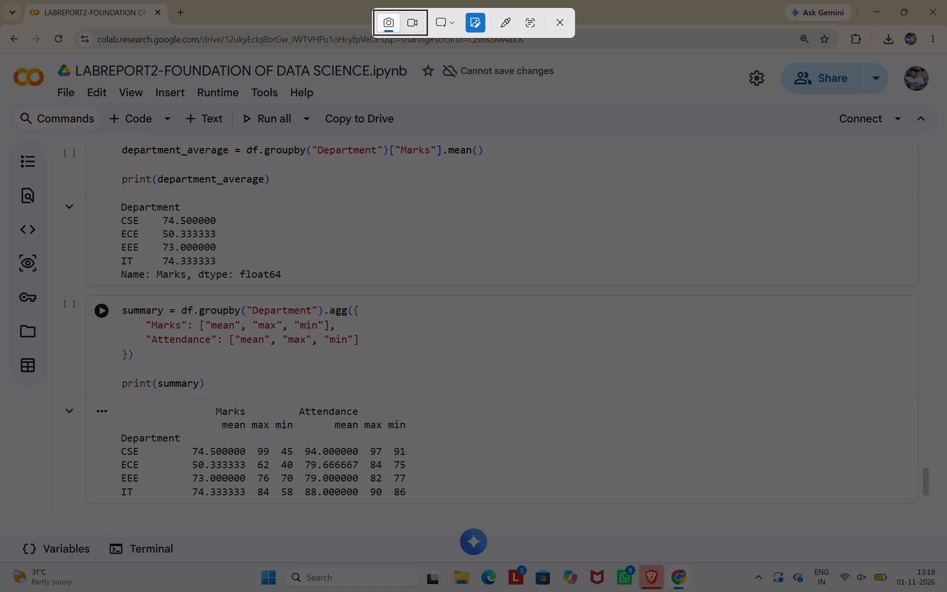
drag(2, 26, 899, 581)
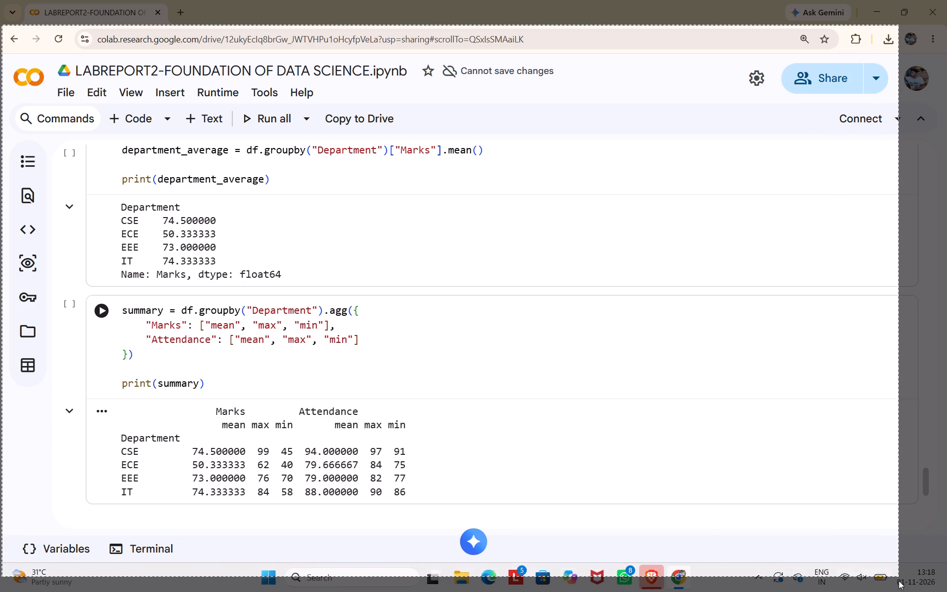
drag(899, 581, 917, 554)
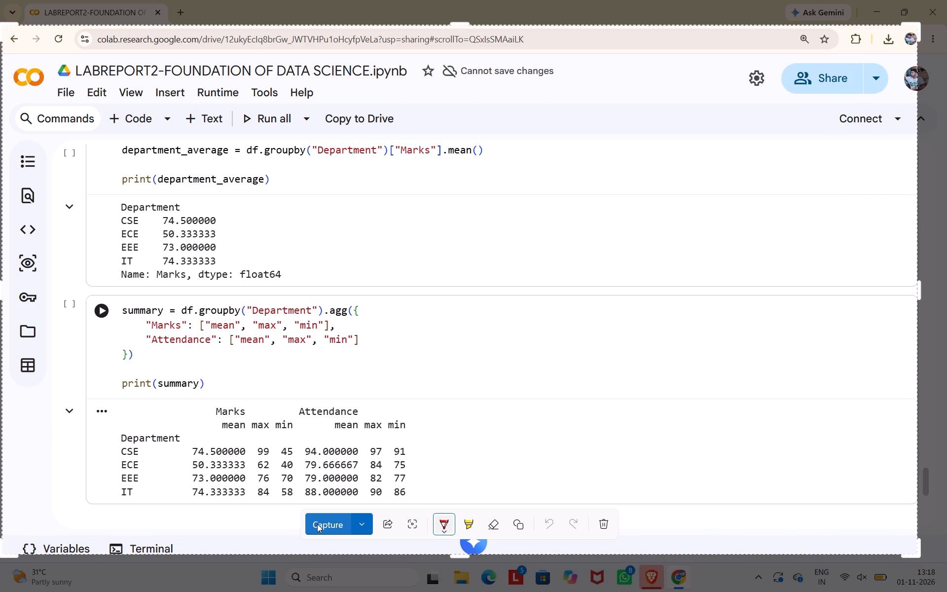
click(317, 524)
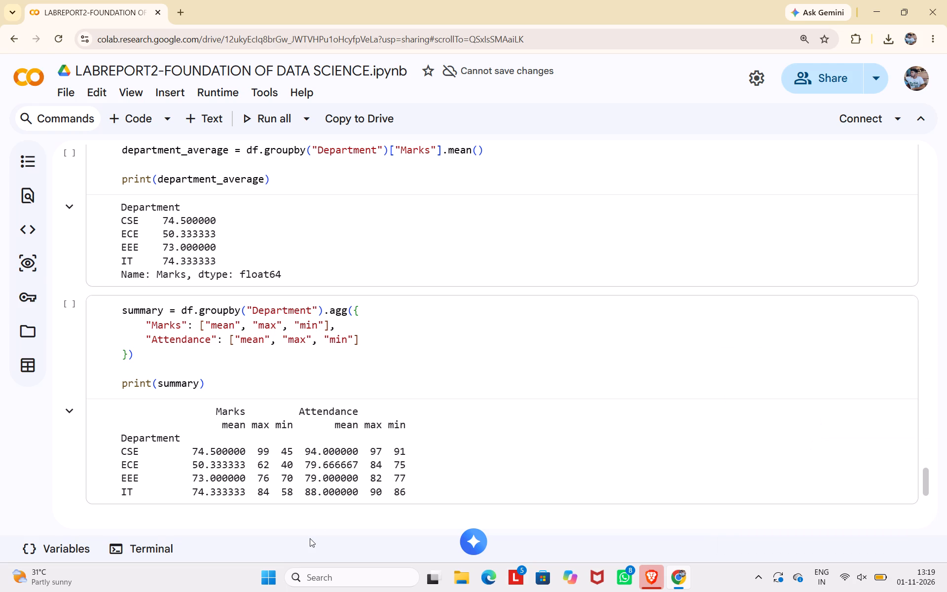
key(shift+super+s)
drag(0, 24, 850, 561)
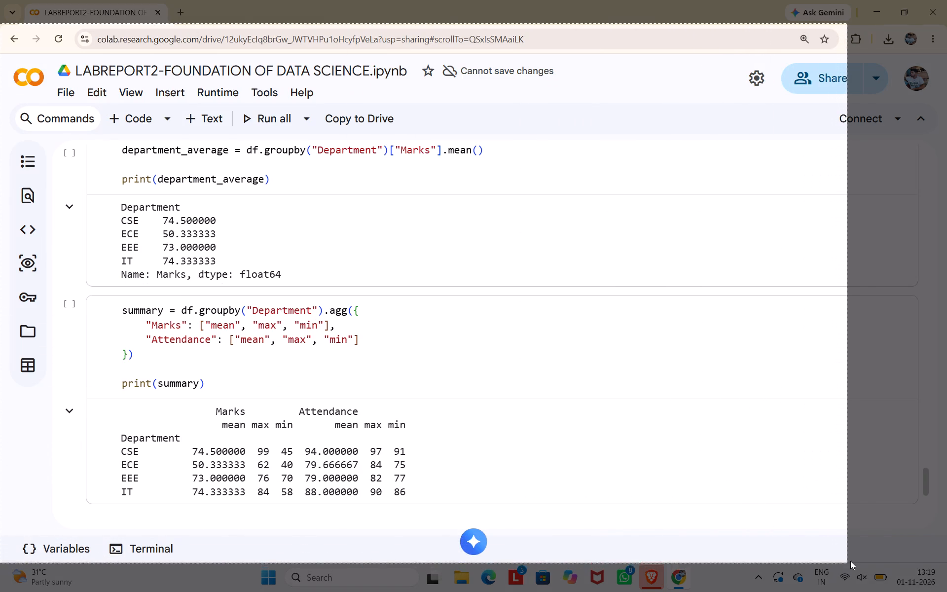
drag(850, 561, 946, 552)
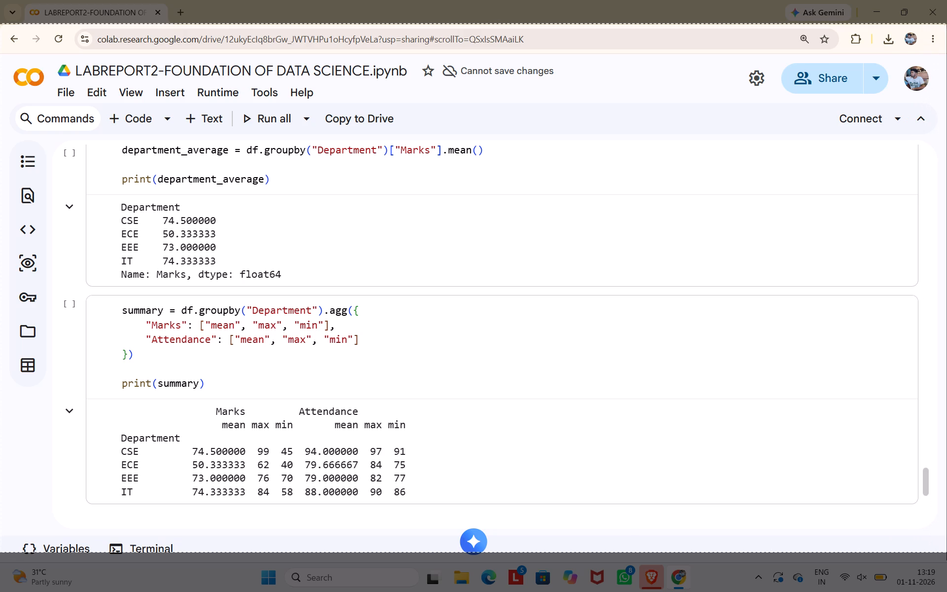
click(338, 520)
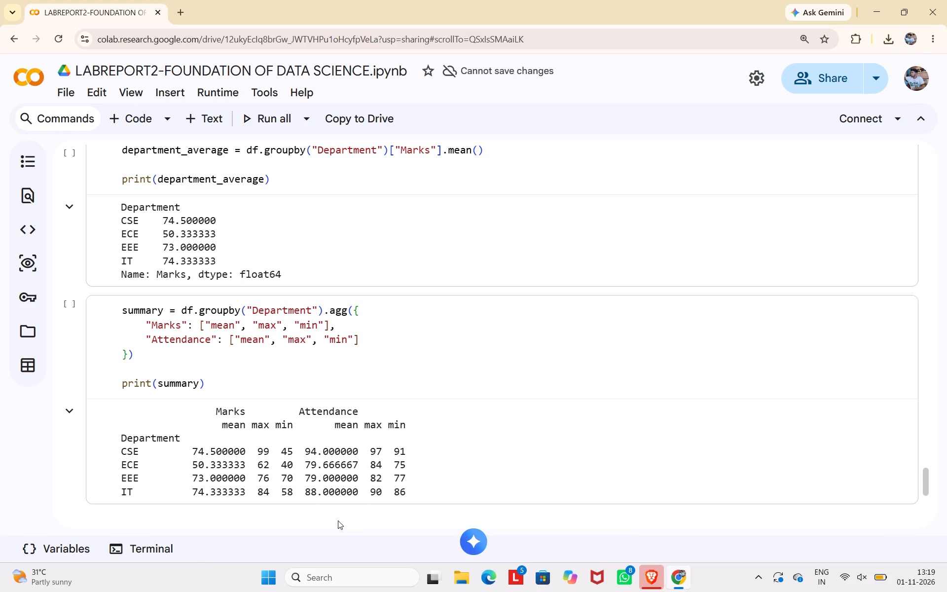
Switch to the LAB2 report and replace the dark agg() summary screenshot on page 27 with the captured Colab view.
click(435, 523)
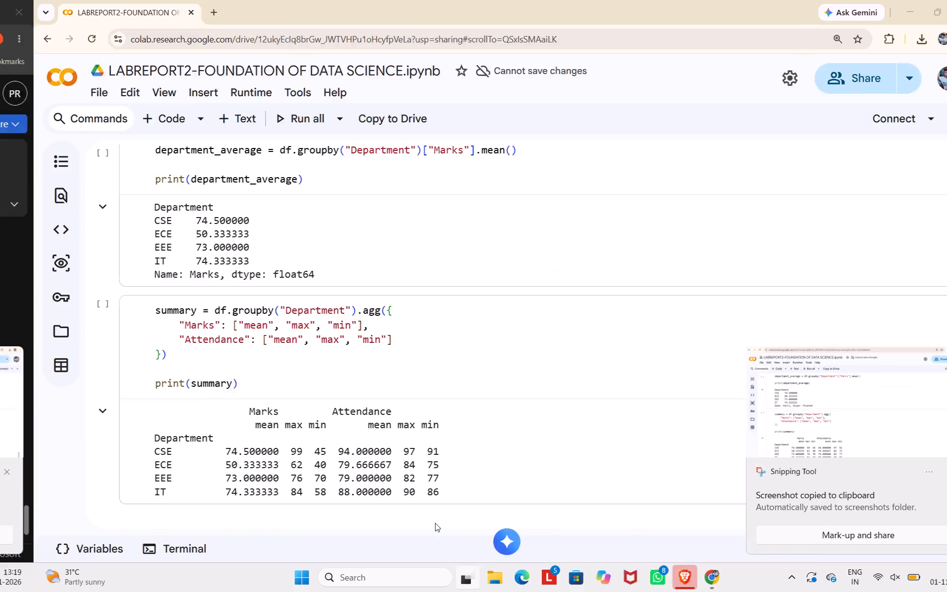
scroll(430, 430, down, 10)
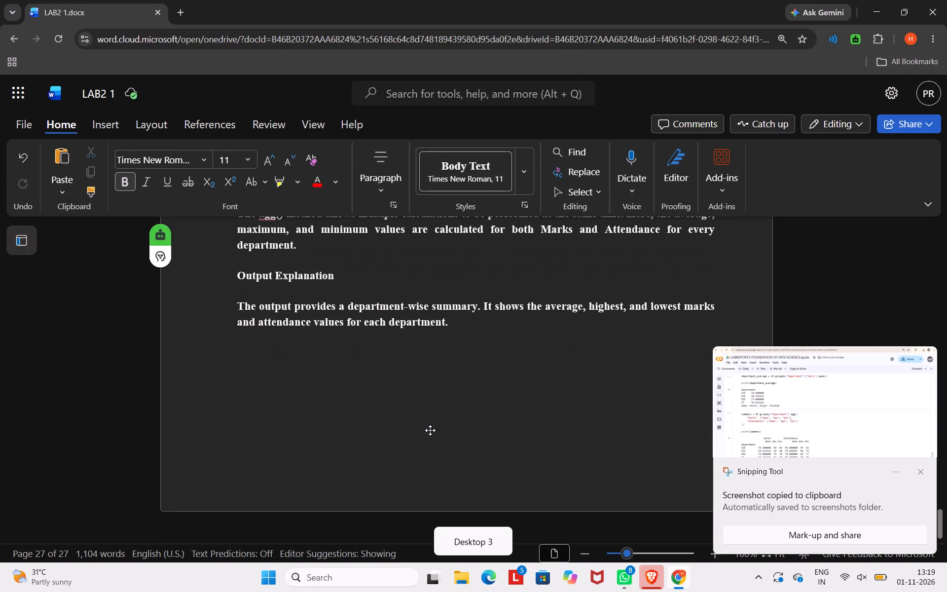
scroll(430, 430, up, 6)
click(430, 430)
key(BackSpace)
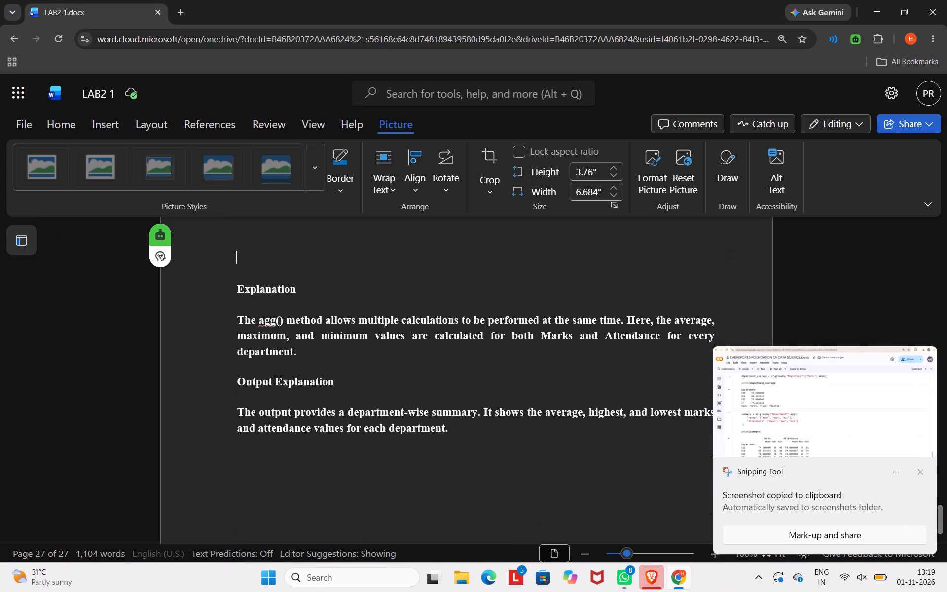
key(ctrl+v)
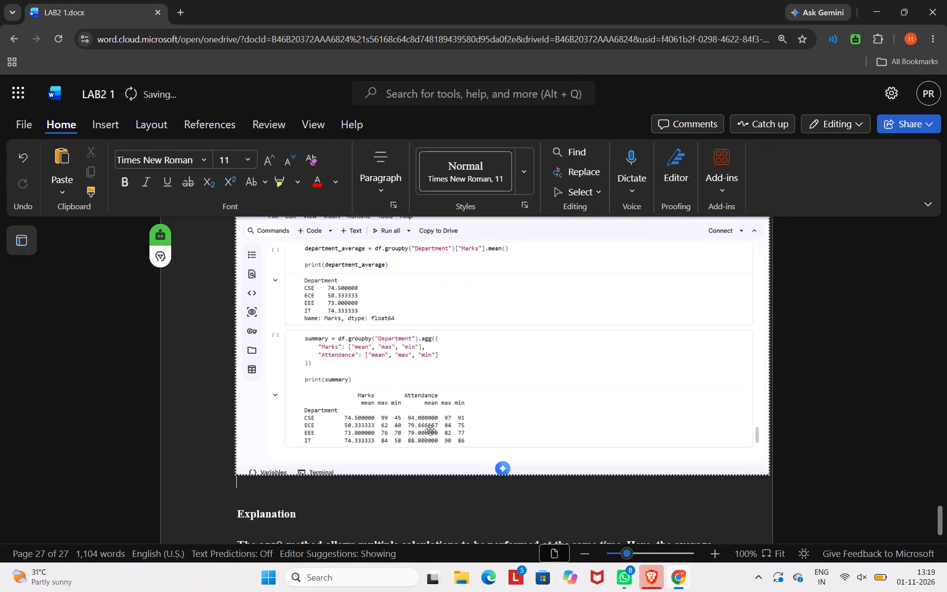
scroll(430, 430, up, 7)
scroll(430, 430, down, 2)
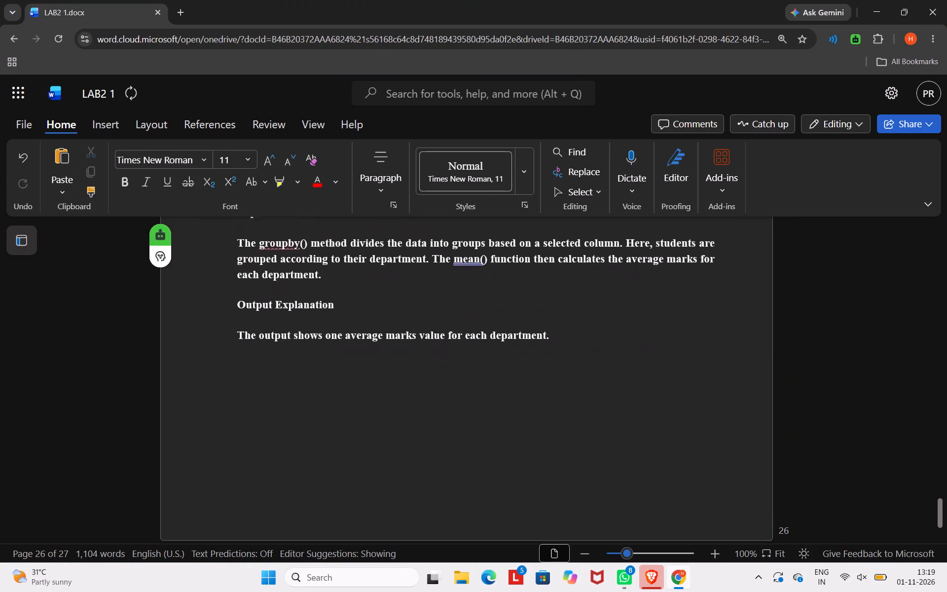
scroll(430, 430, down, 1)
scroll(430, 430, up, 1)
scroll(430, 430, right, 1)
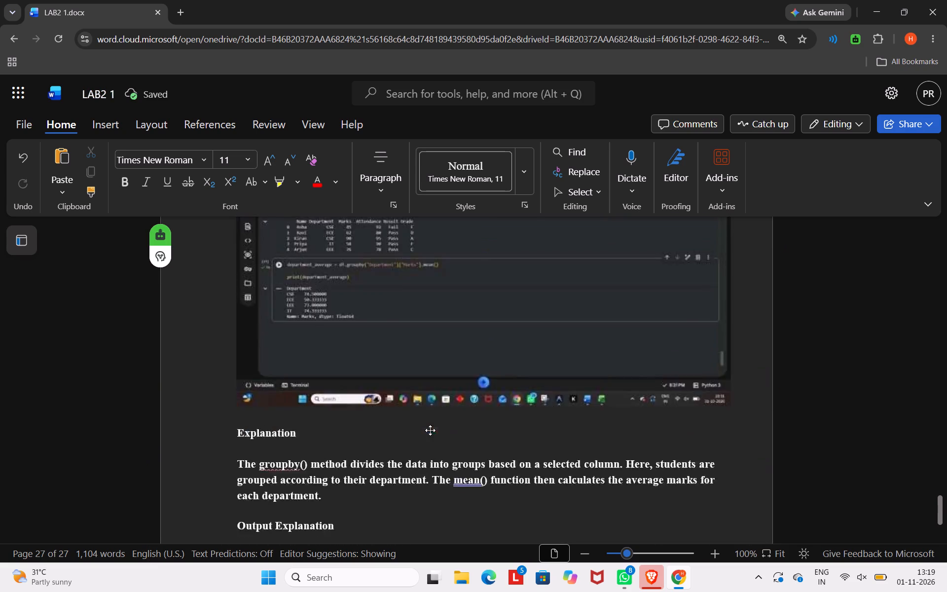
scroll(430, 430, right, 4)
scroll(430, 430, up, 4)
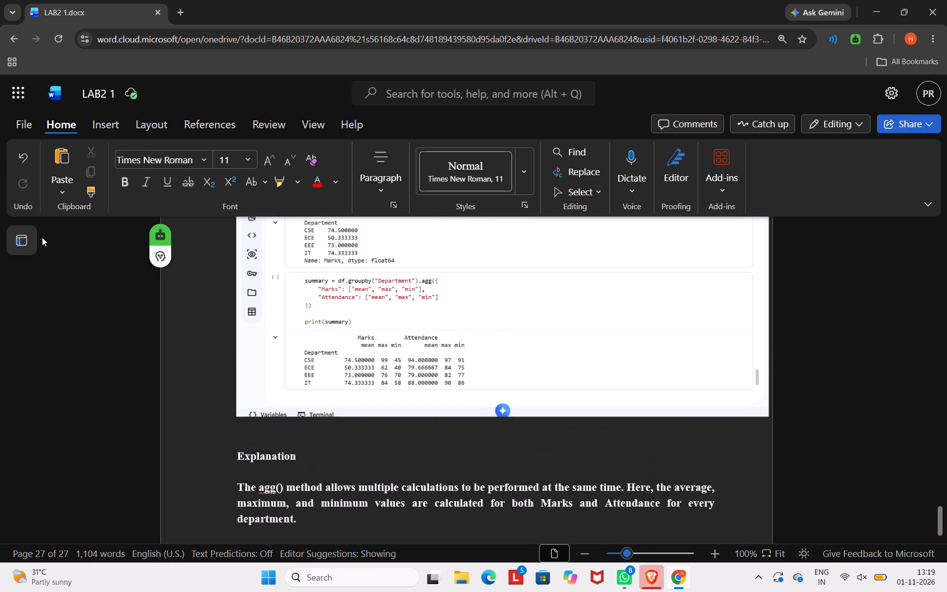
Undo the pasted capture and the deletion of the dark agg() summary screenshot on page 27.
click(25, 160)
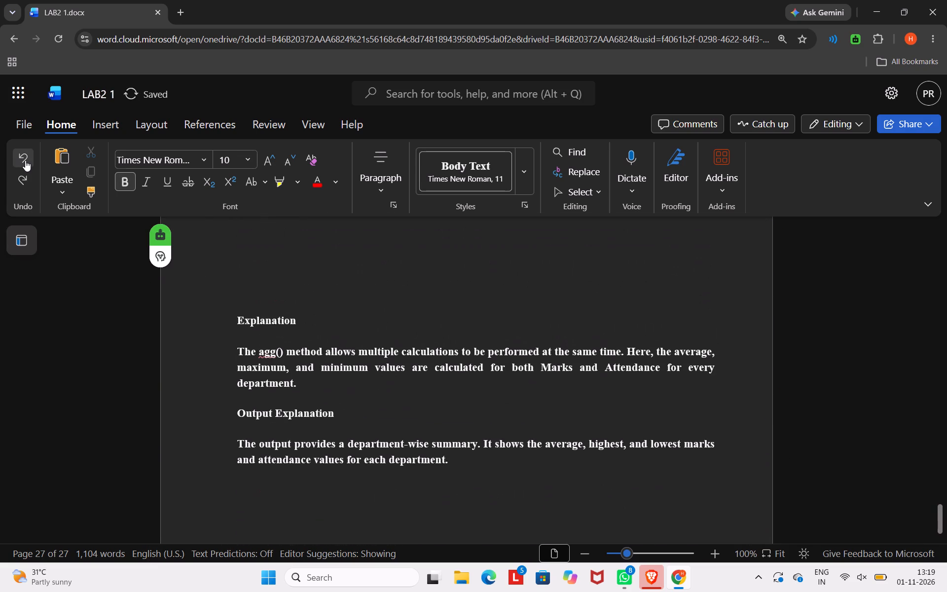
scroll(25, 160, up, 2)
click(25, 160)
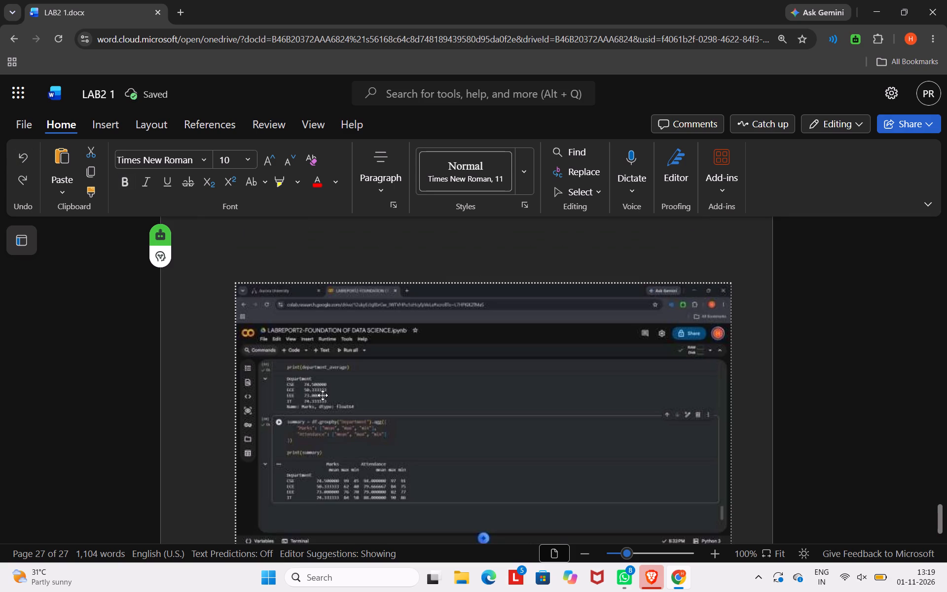
Look back through the report's screenshots to page 17, checking the Selecting Multiple Columns and Filtering Students Based on Marks sections.
scroll(320, 410, up, 14)
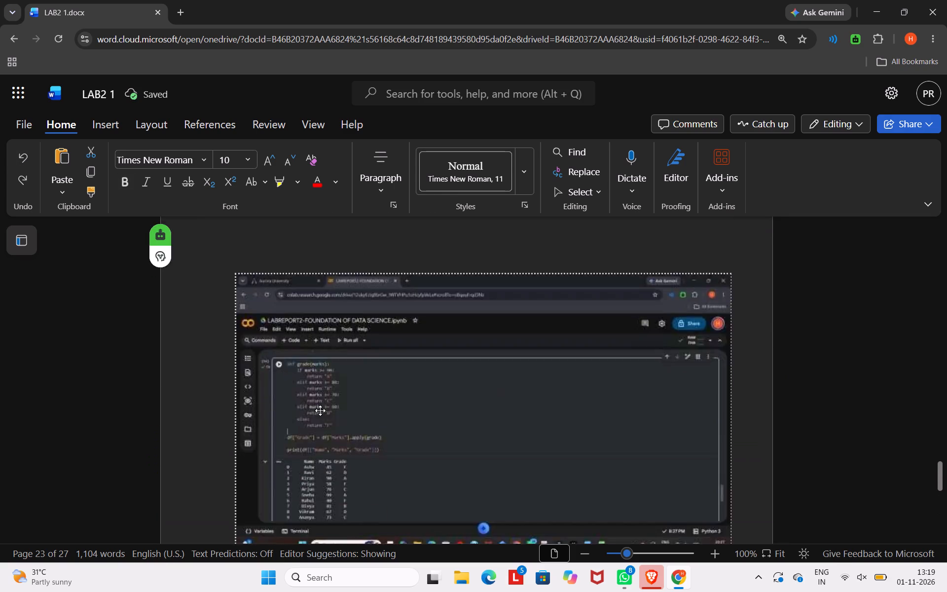
scroll(320, 410, up, 4)
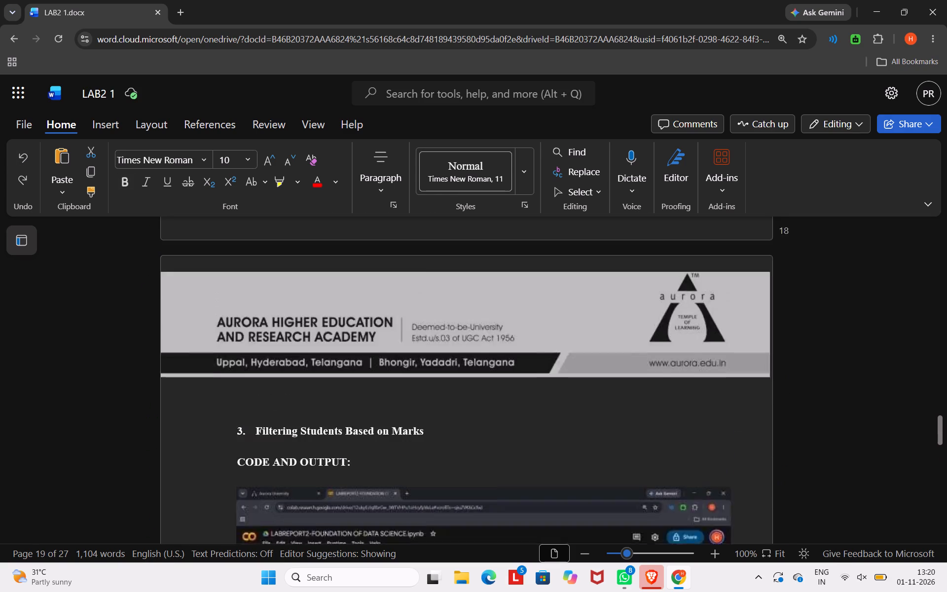
scroll(320, 410, up, 3)
scroll(320, 410, down, 2)
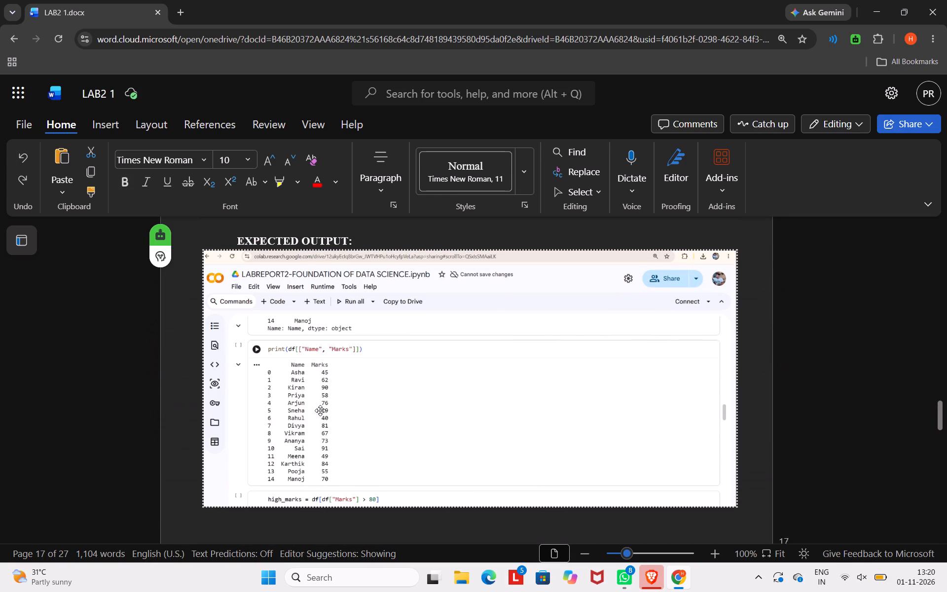
scroll(320, 410, down, 3)
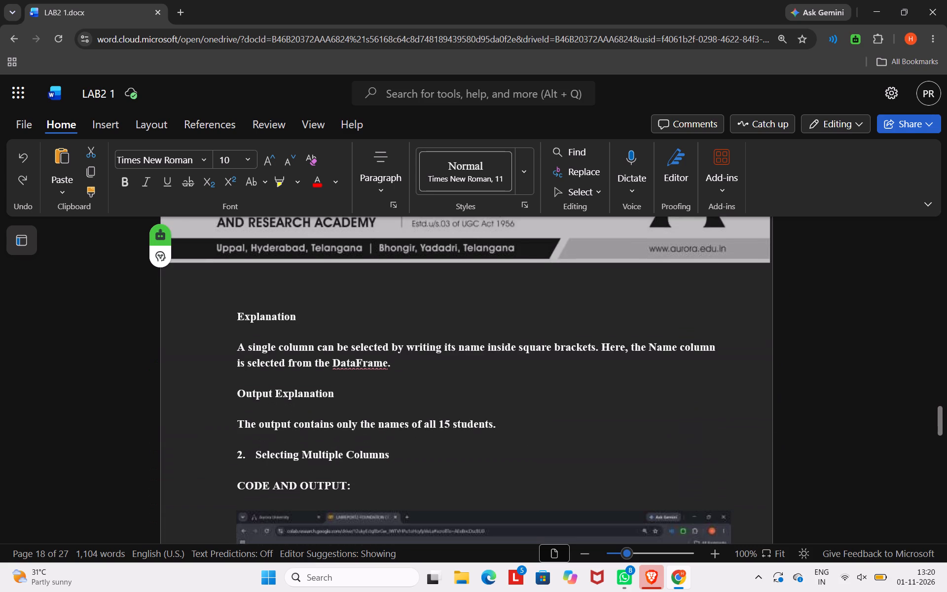
scroll(320, 410, down, 5)
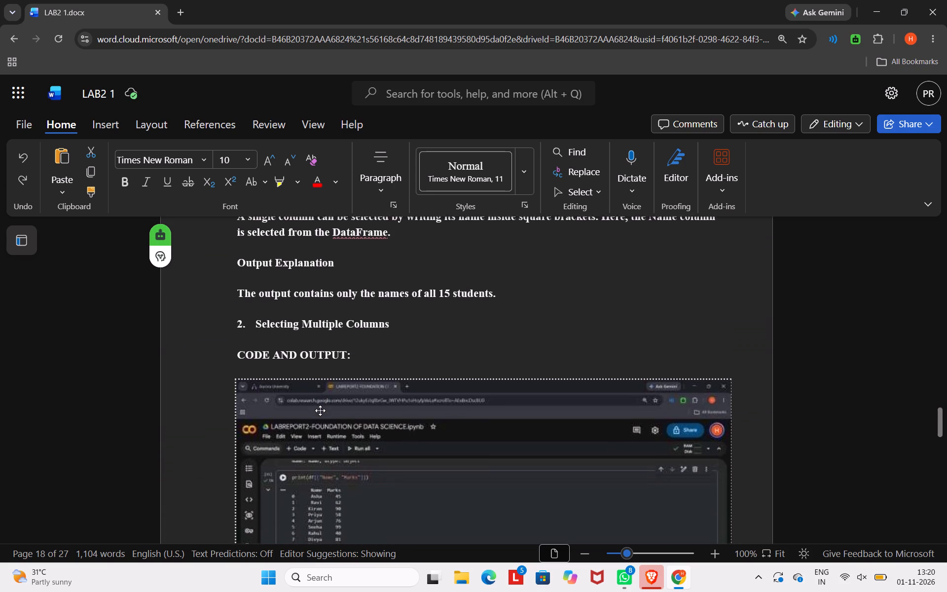
scroll(320, 410, right, 2)
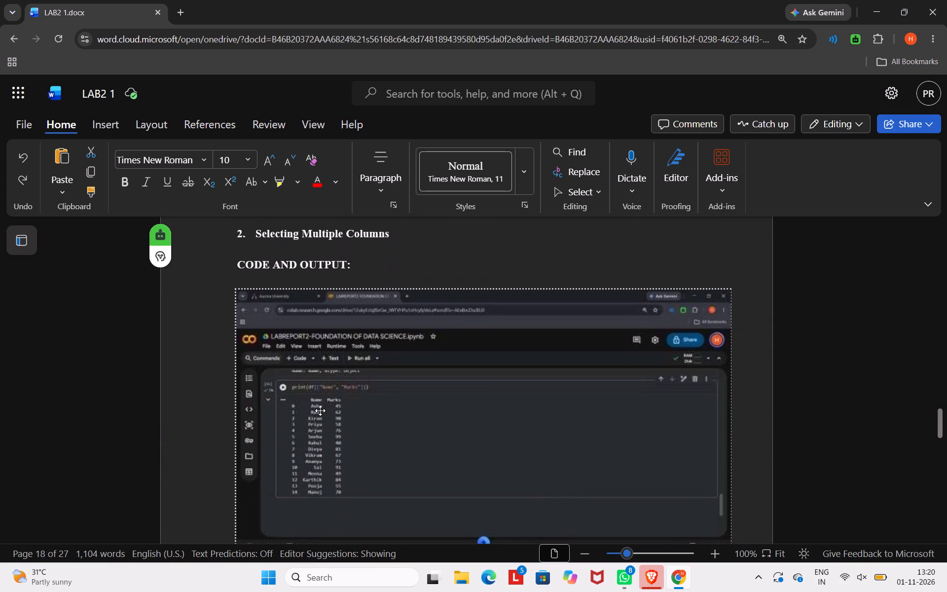
scroll(320, 410, right, 3)
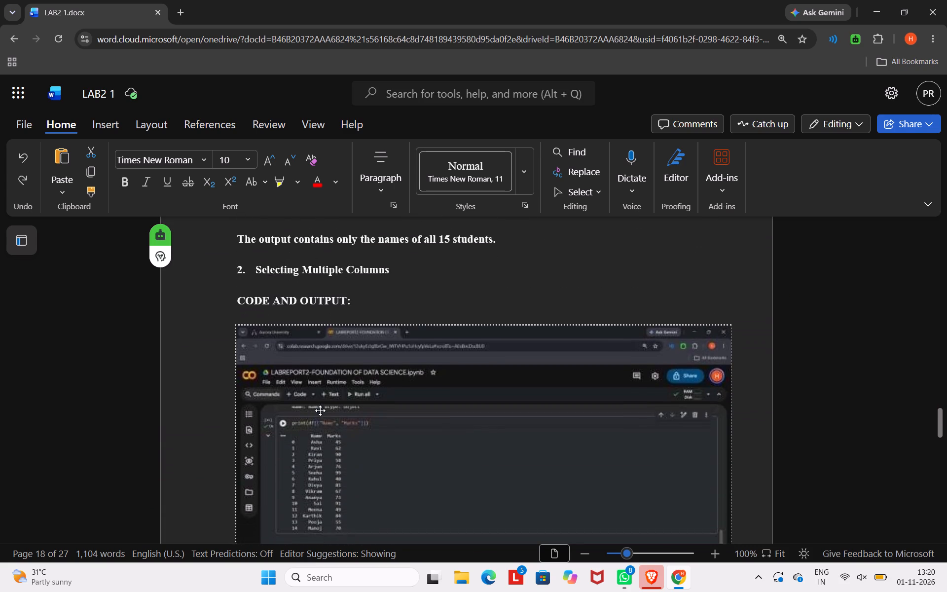
scroll(320, 410, right, 4)
scroll(320, 410, down, 1)
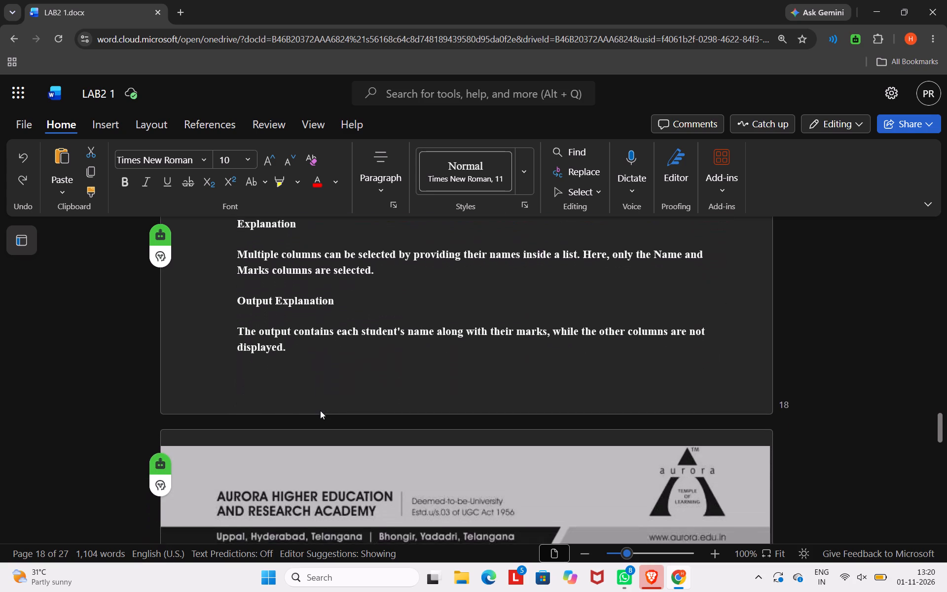
scroll(320, 410, right, 3)
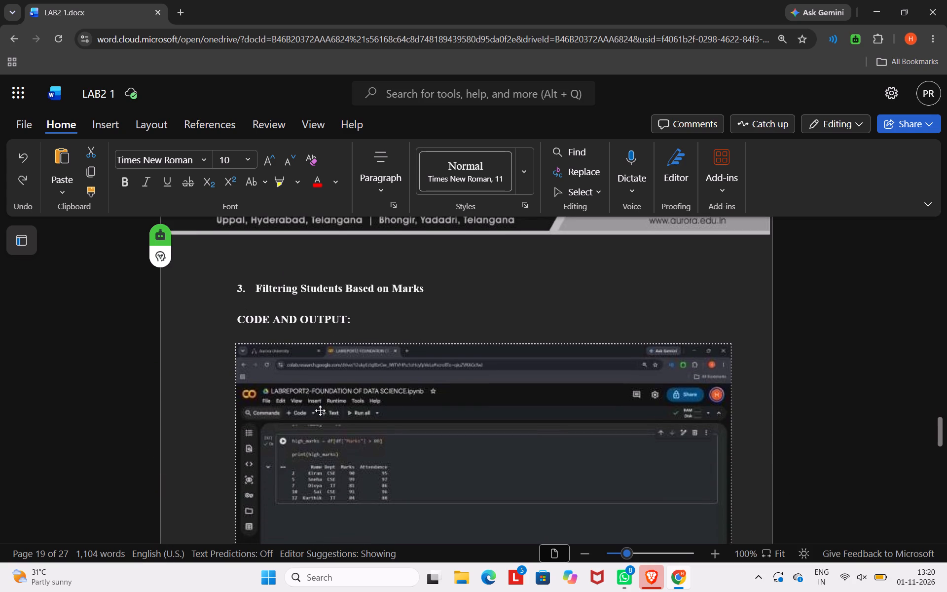
scroll(320, 410, right, 3)
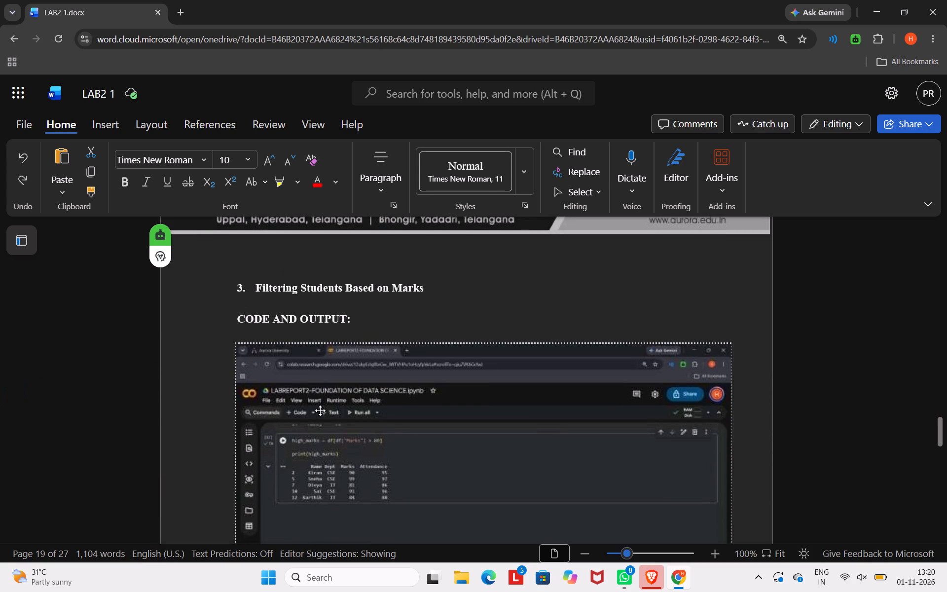
scroll(317, 391, down, 2)
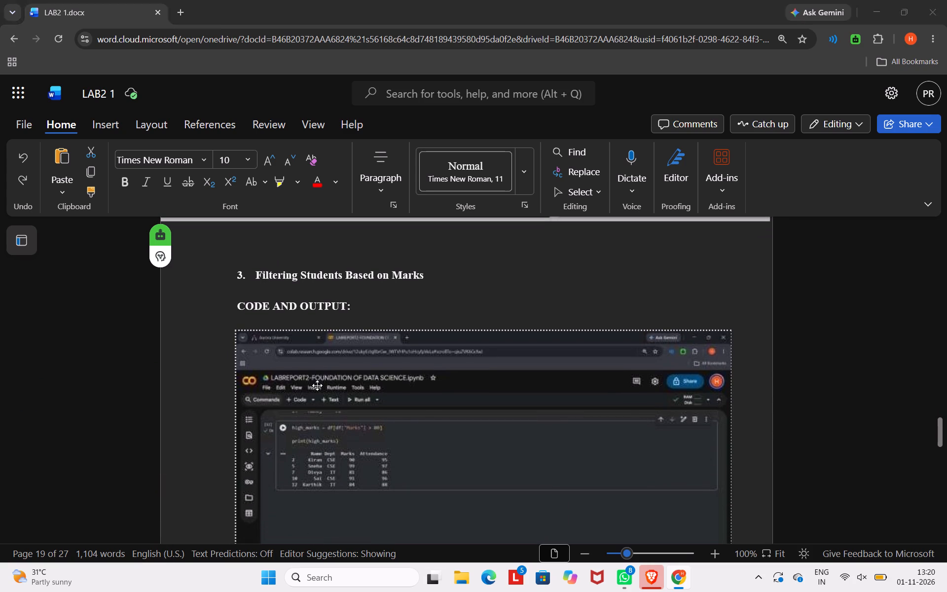
click(358, 279)
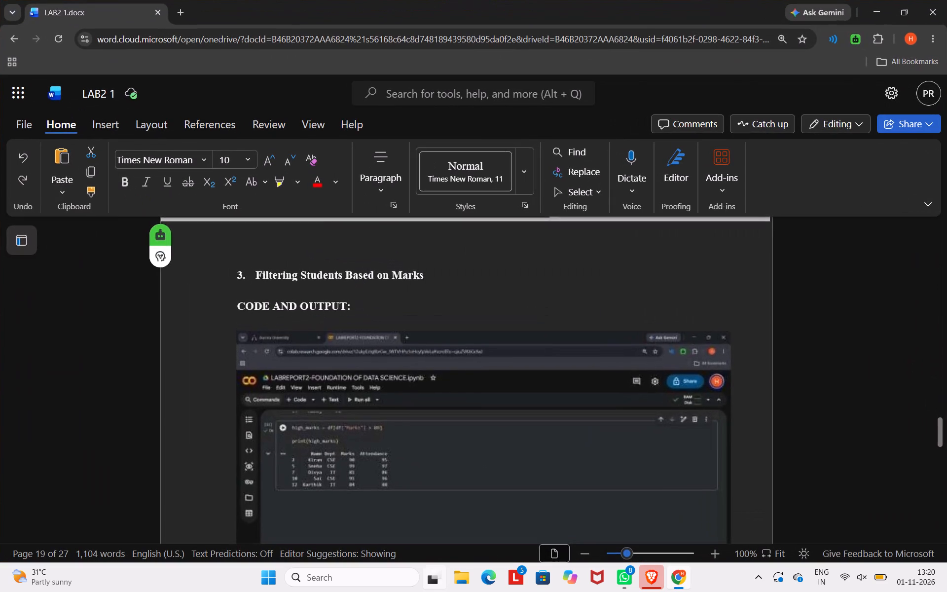
Review the Selecting a Single Column section on page 17 with its code and expected output screenshots.
scroll(358, 279, up, 8)
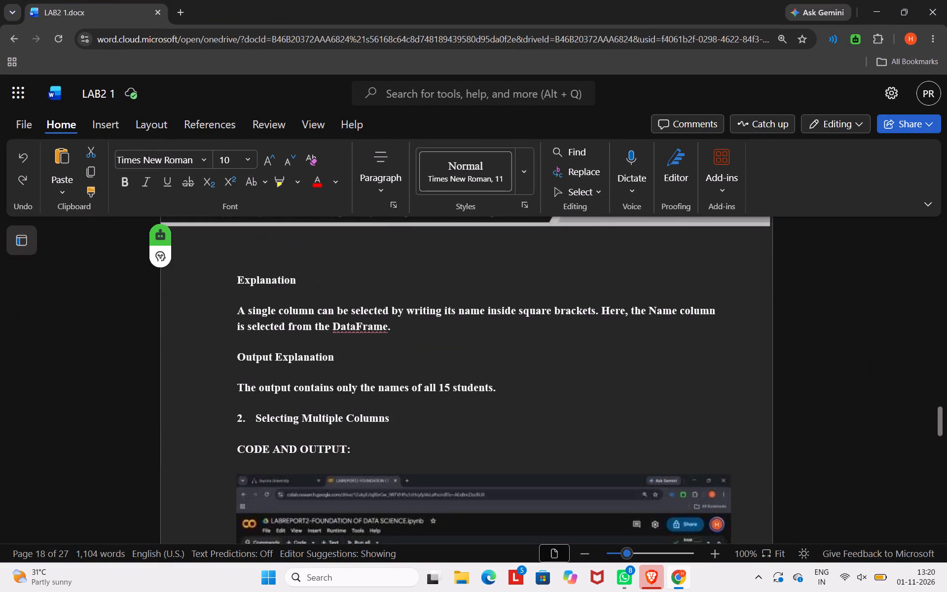
scroll(358, 279, up, 7)
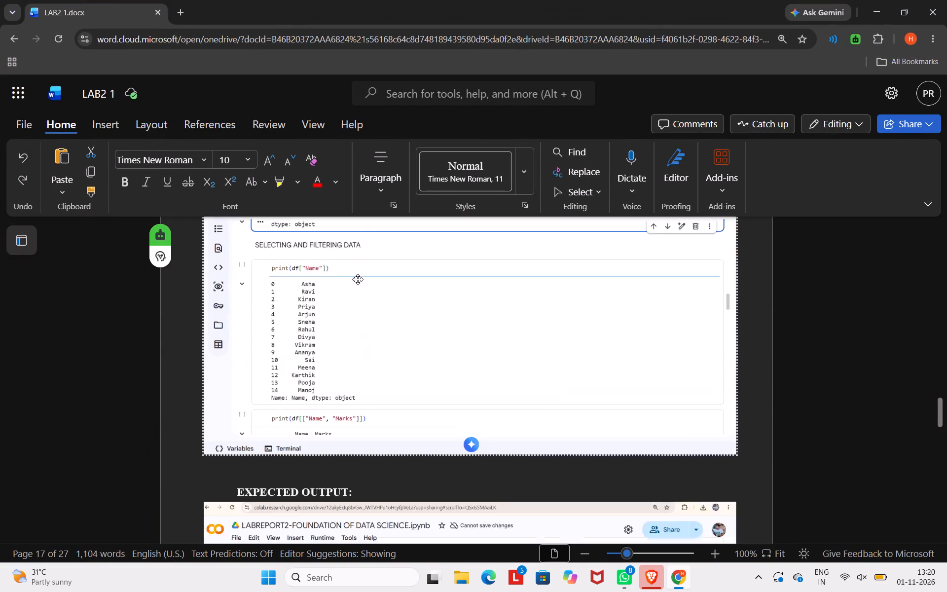
scroll(358, 279, up, 2)
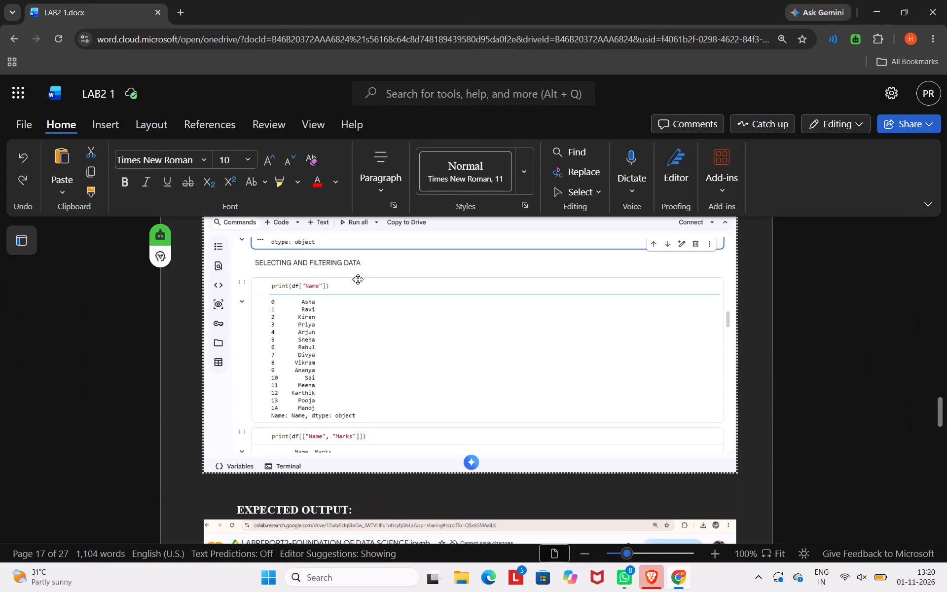
scroll(358, 279, up, 1)
scroll(358, 279, down, 1)
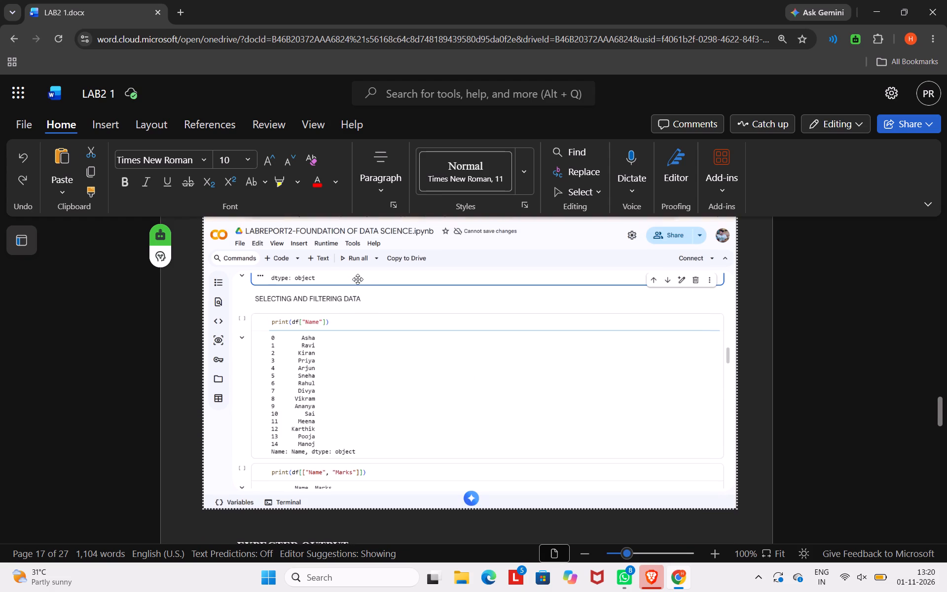
scroll(358, 279, down, 1)
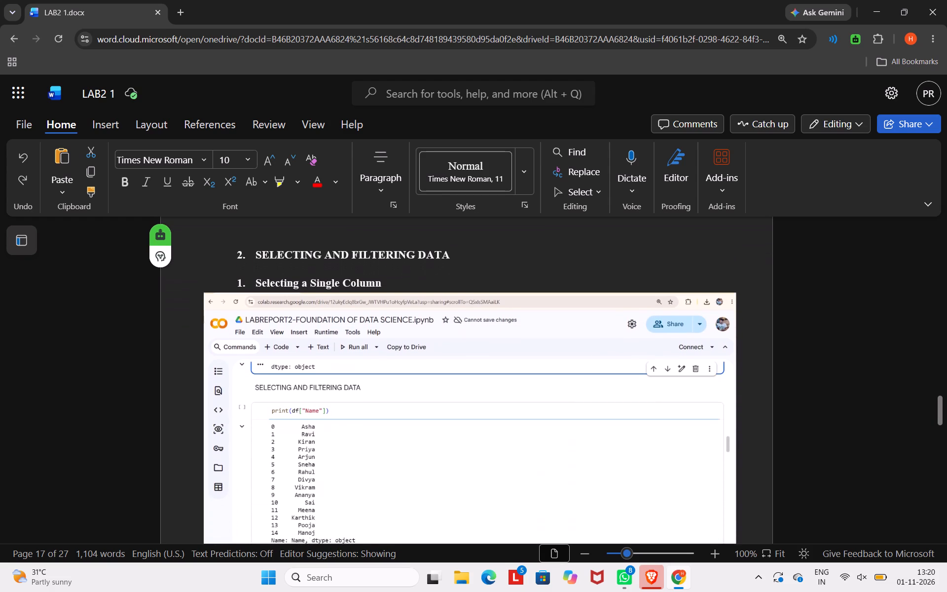
Examine the Selecting a Single Column code and expected output screenshots on page 17 of the report.
scroll(358, 279, down, 6)
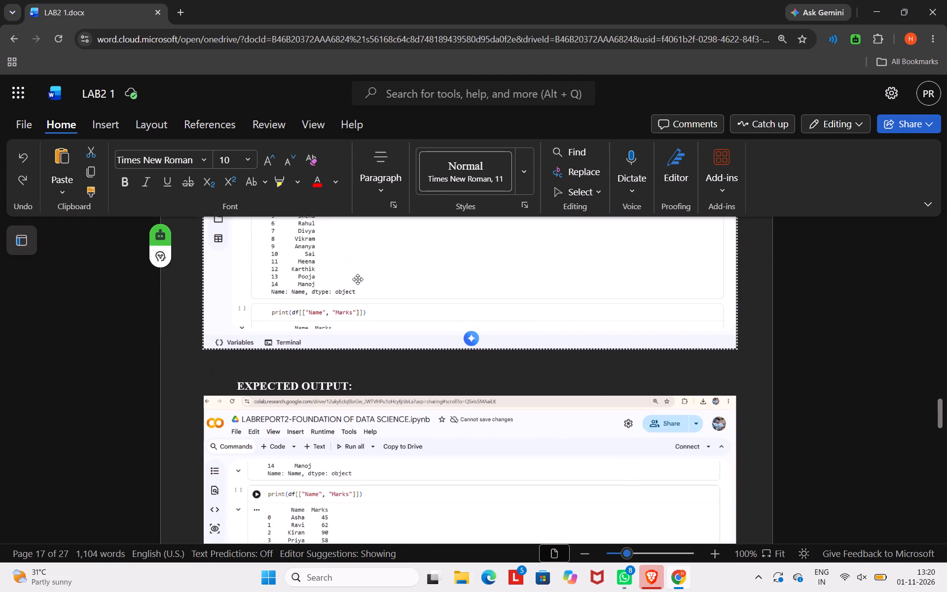
scroll(358, 279, down, 4)
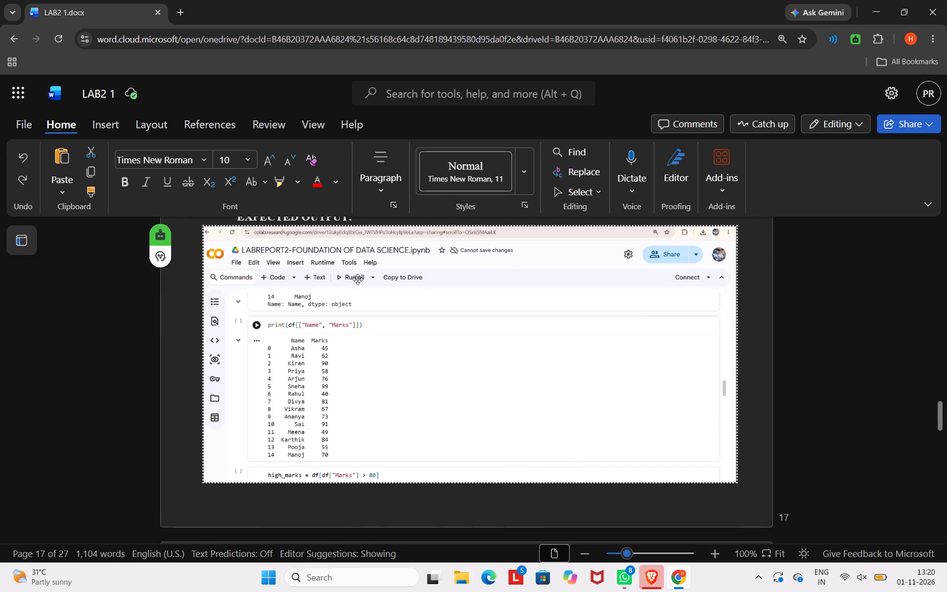
scroll(358, 279, down, 4)
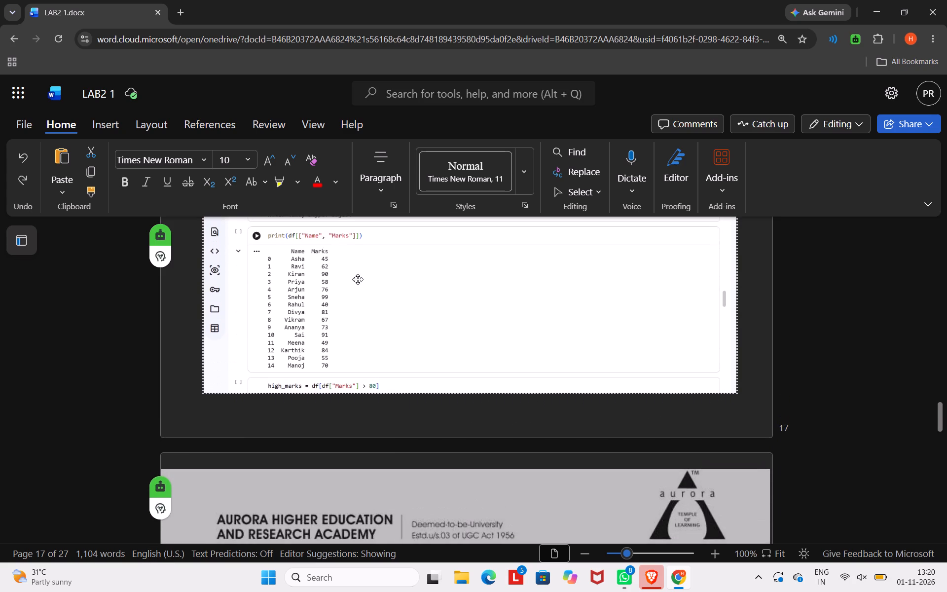
scroll(358, 279, down, 4)
Switch to the Colab notebook and look through its Selecting and Filtering Data cells, from the Name column to the Dept and Marks filters.
click(513, 531)
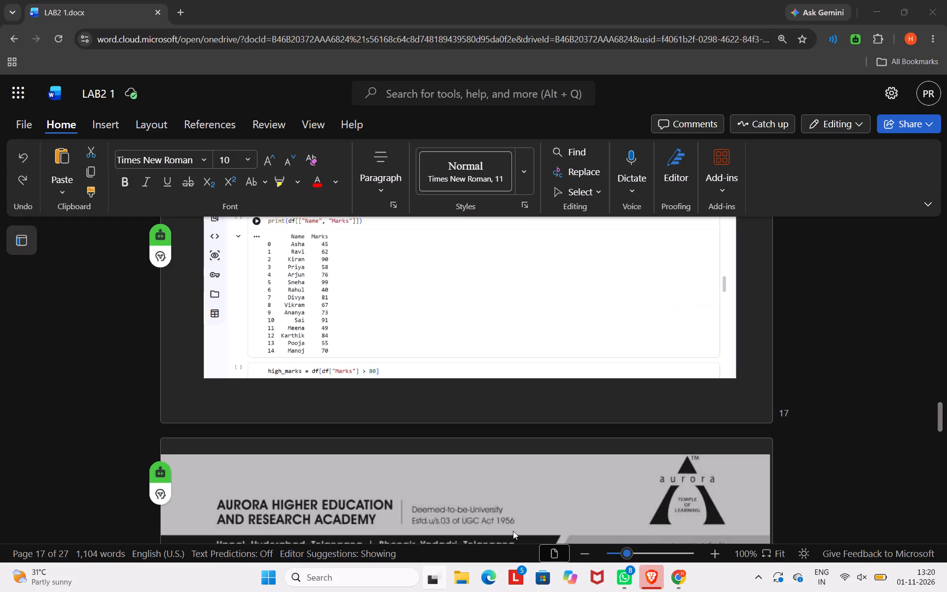
scroll(474, 448, up, 10)
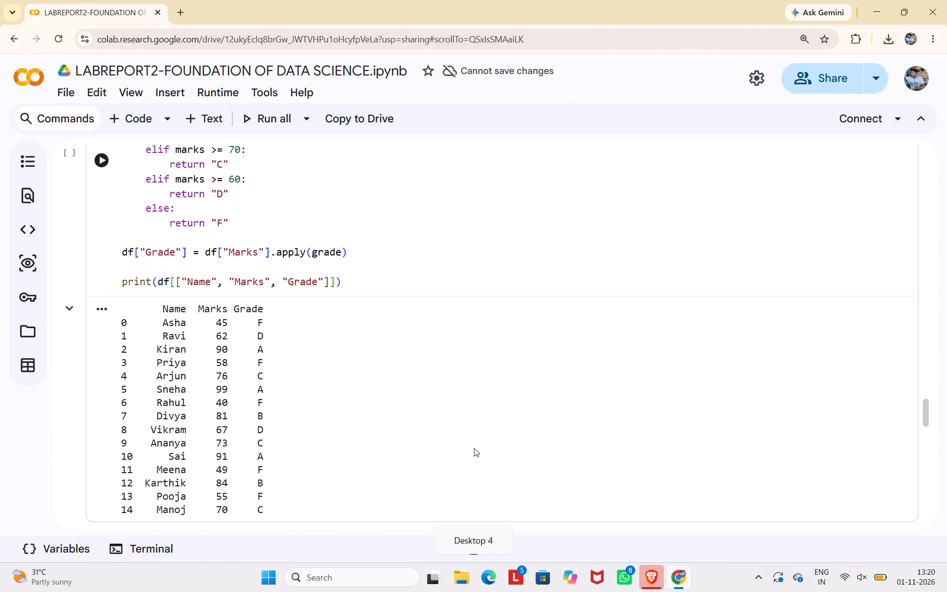
scroll(474, 448, up, 8)
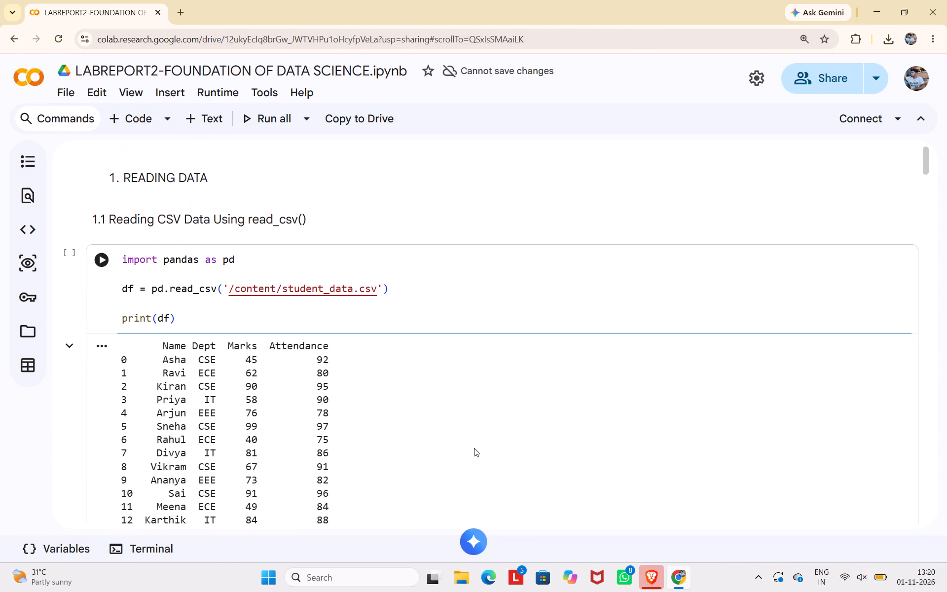
scroll(474, 448, up, 1)
scroll(474, 448, down, 10)
scroll(474, 448, right, 1)
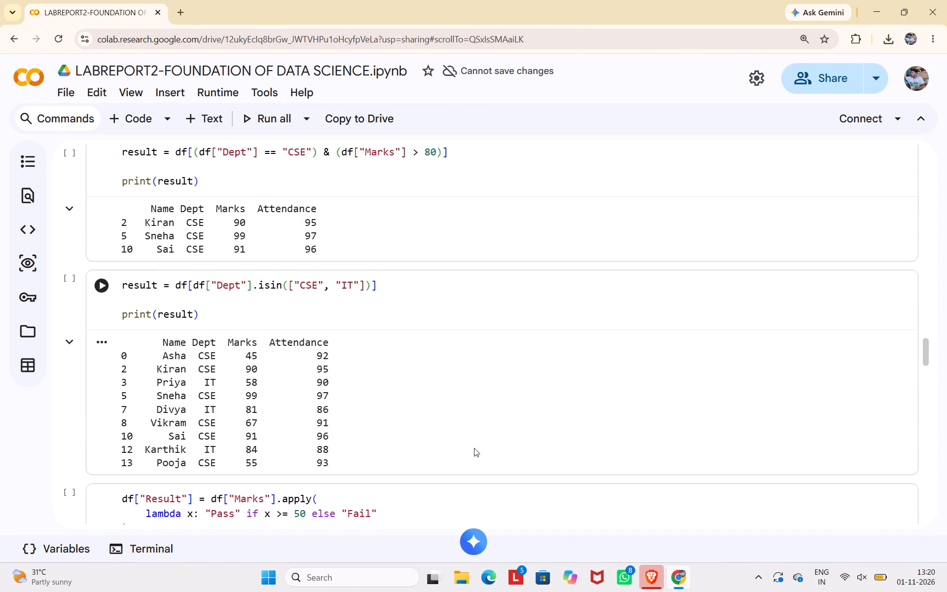
scroll(474, 448, right, 1)
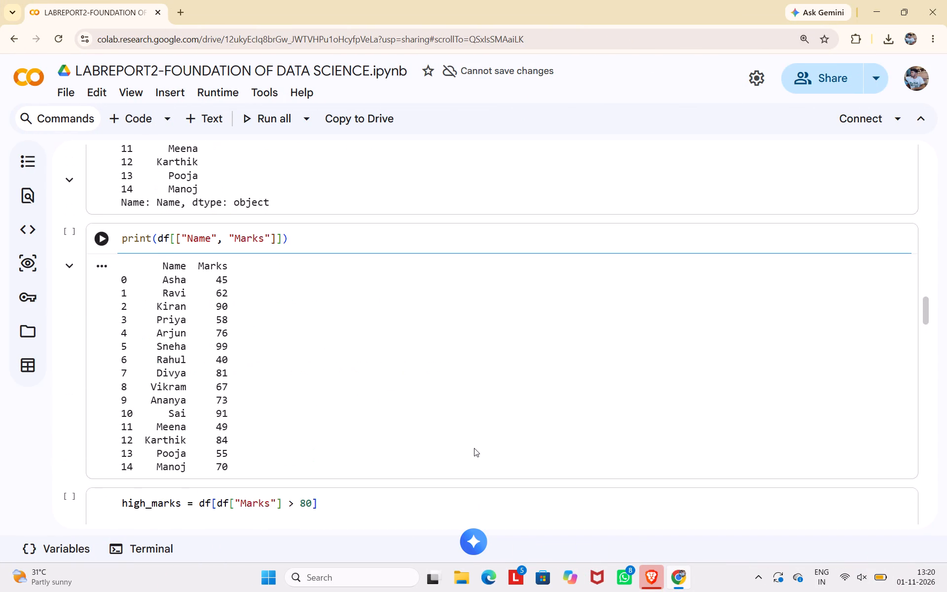
scroll(474, 448, up, 5)
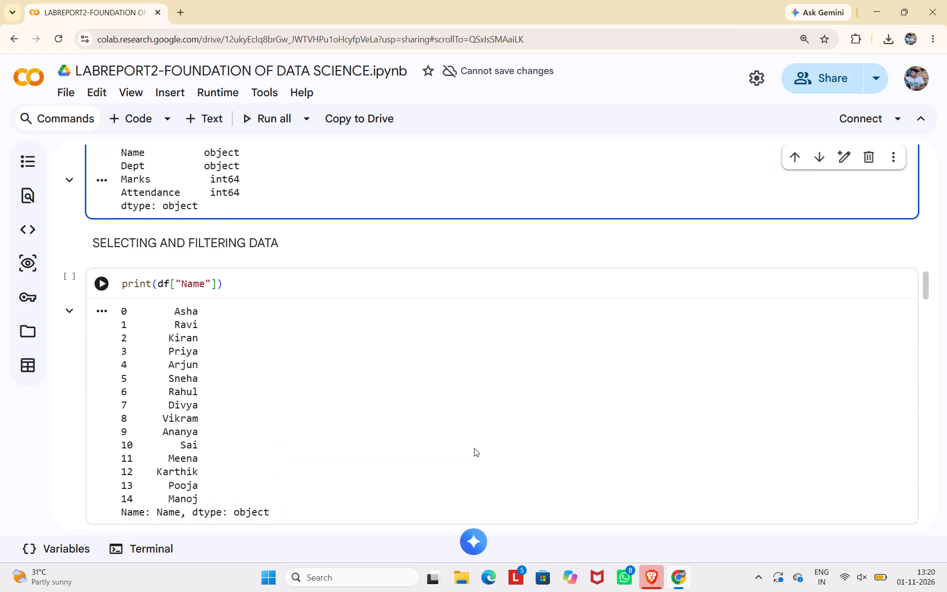
scroll(474, 448, down, 2)
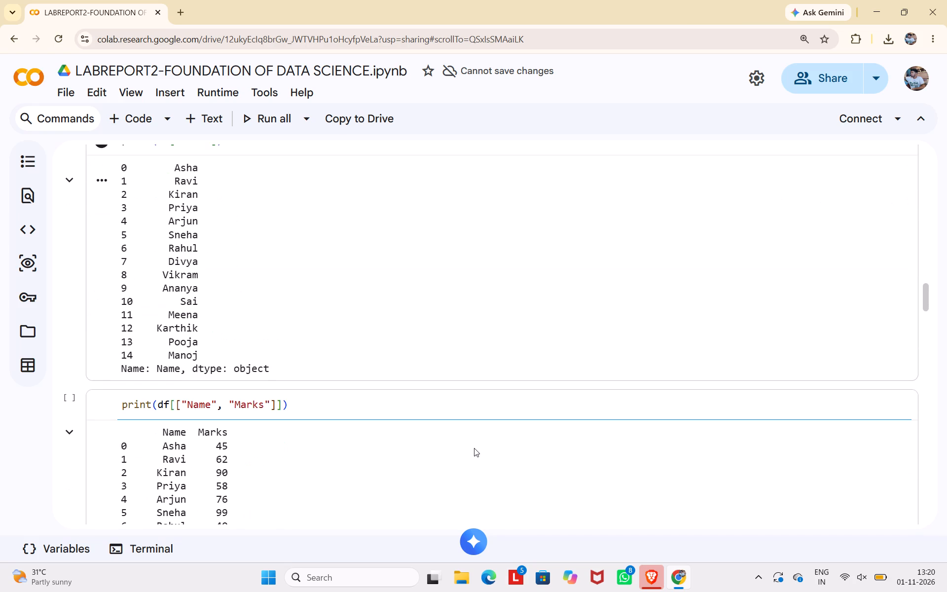
scroll(474, 448, down, 3)
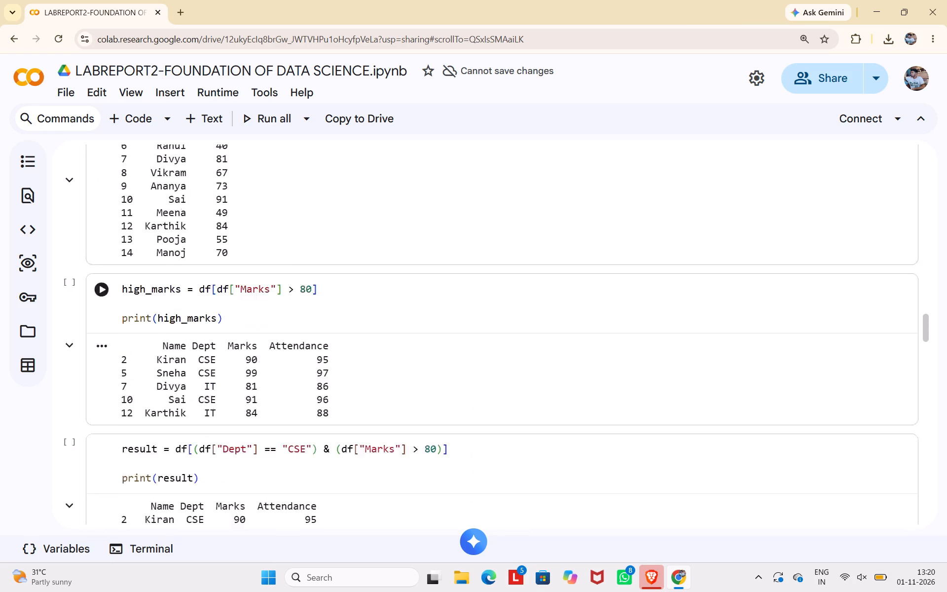
scroll(474, 448, down, 2)
scroll(474, 448, up, 1)
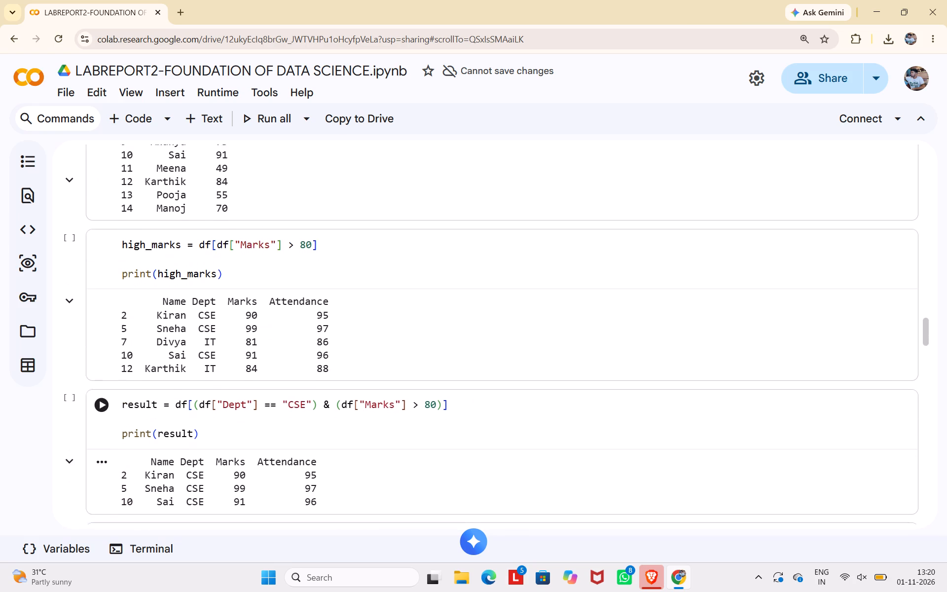
scroll(474, 448, up, 1)
scroll(474, 448, down, 1)
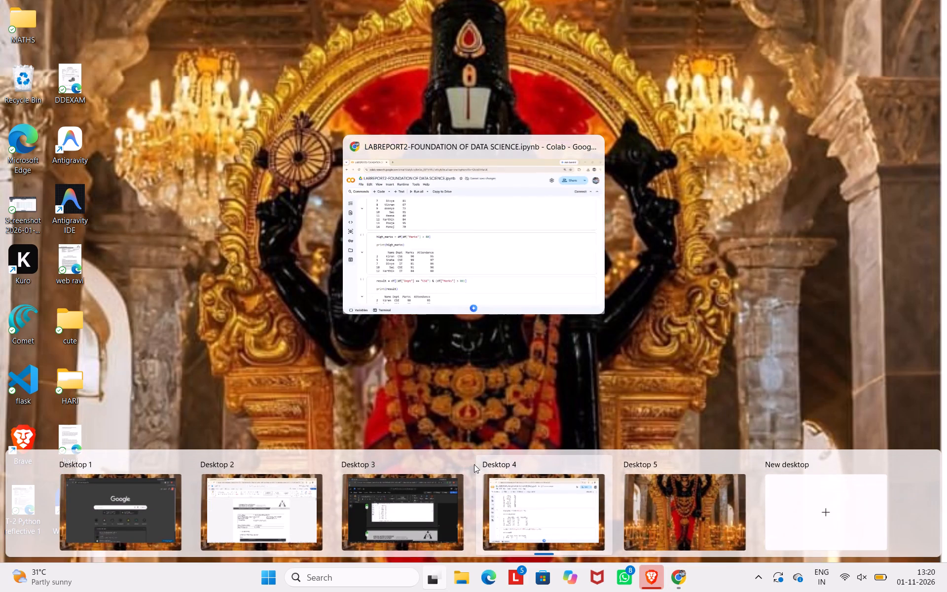
Return to the report and compare the Selecting a Single Column screenshots on page 17 with the Selecting Multiple Columns section on page 18.
click(435, 553)
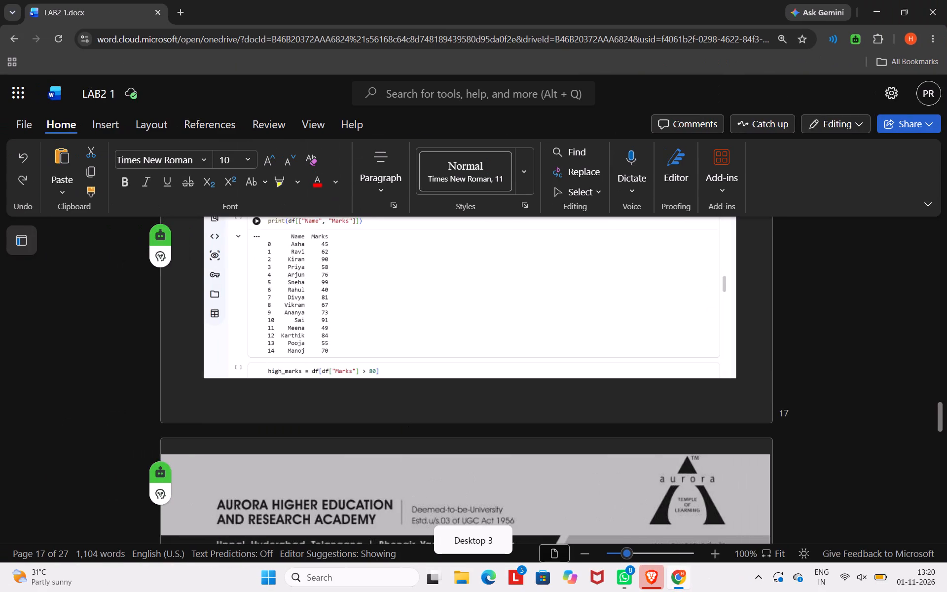
scroll(408, 398, right, 6)
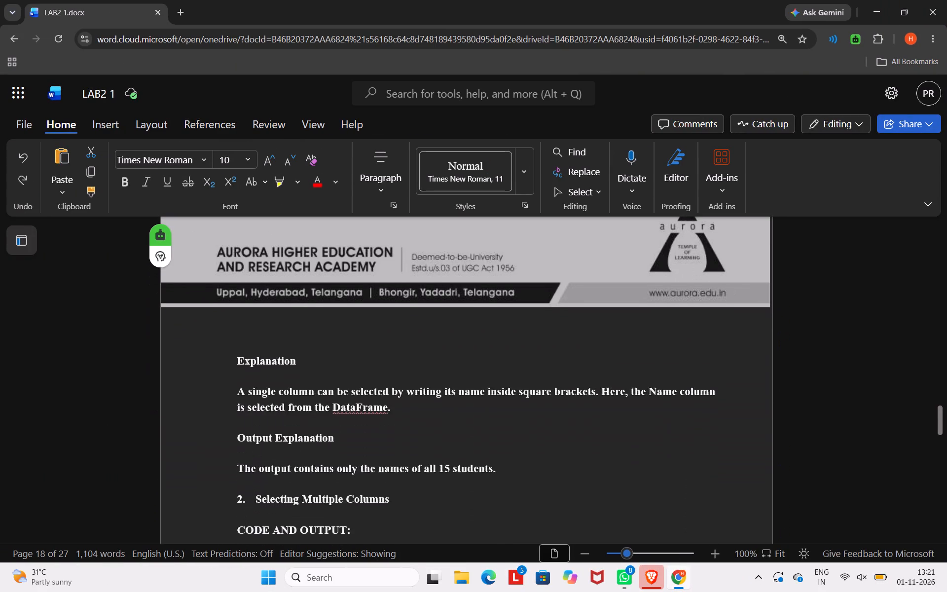
scroll(408, 398, down, 1)
scroll(408, 398, right, 3)
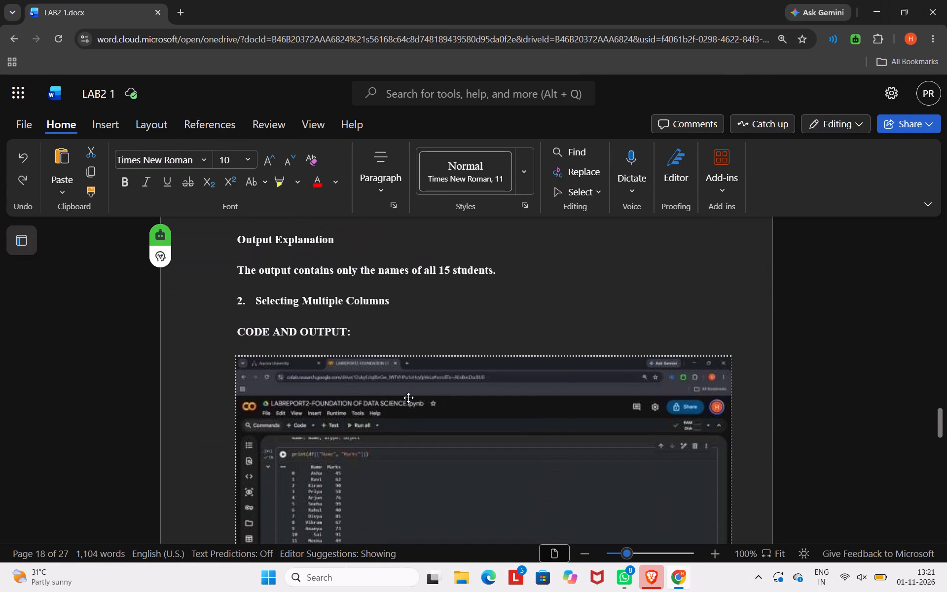
scroll(408, 398, up, 7)
scroll(408, 398, down, 1)
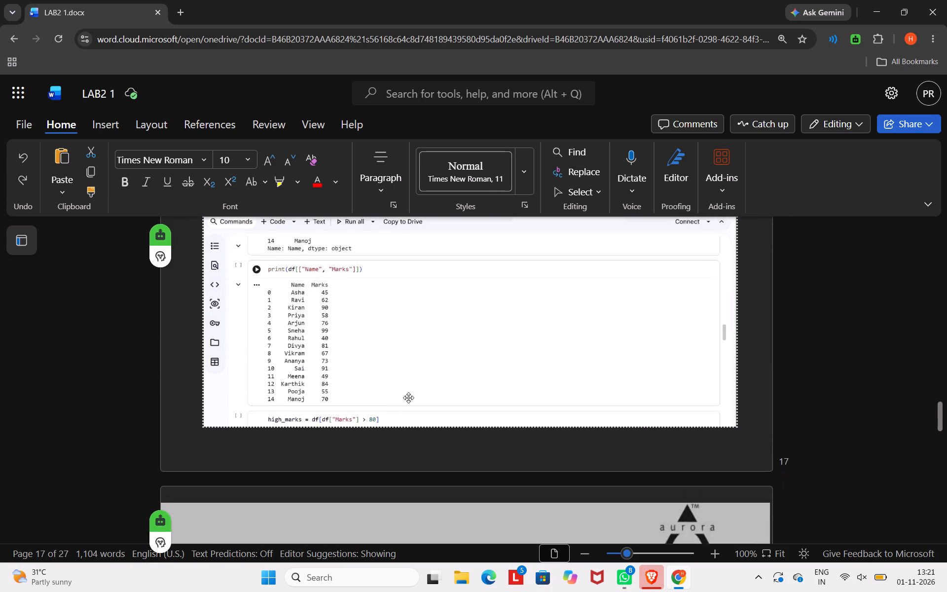
scroll(408, 398, down, 3)
scroll(408, 398, up, 7)
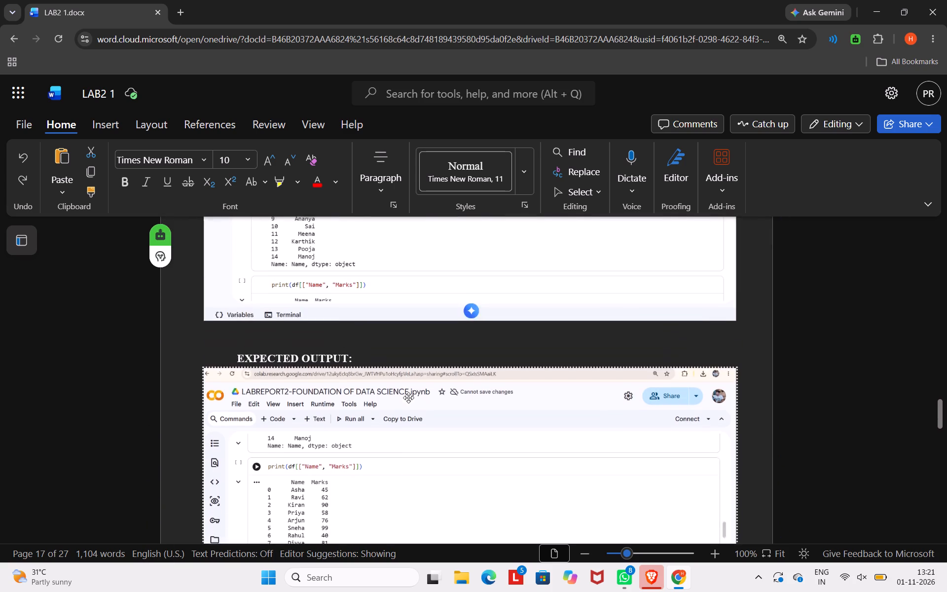
scroll(408, 398, up, 6)
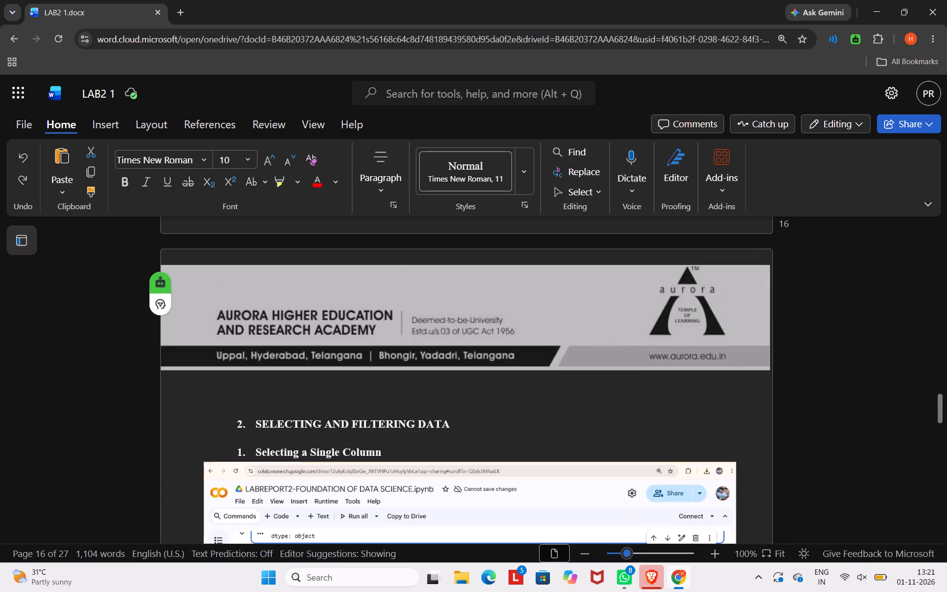
scroll(408, 398, down, 3)
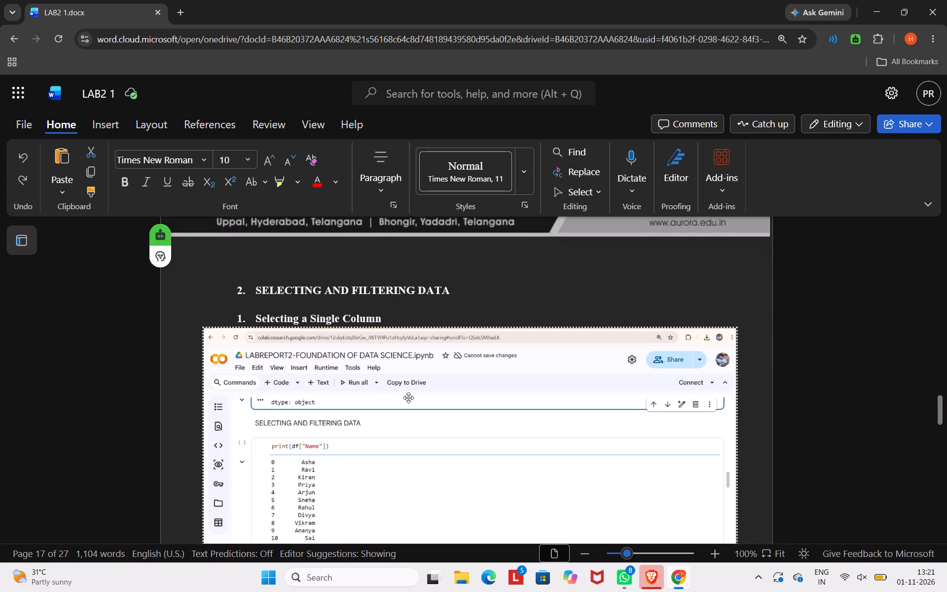
scroll(408, 398, down, 3)
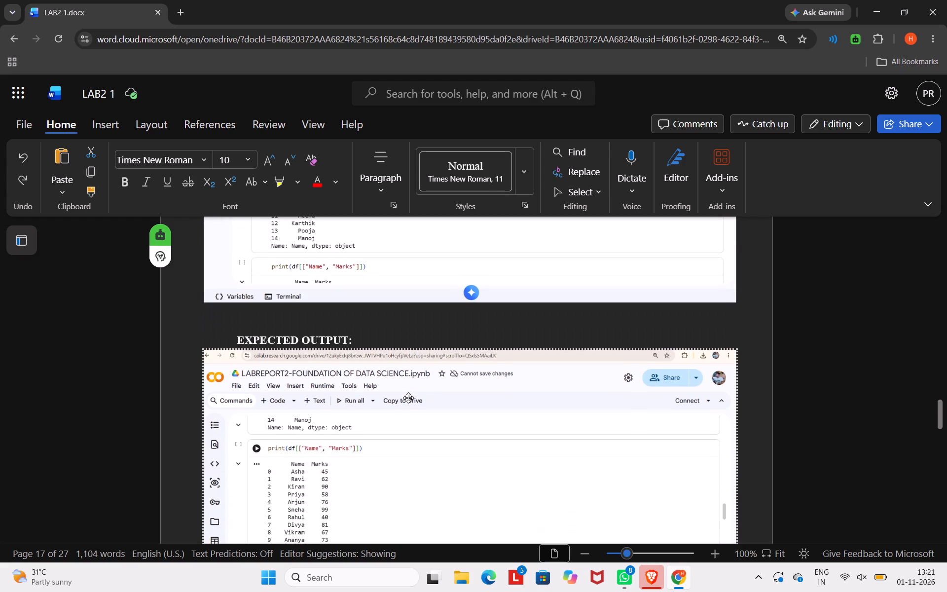
scroll(408, 398, down, 5)
scroll(408, 398, right, 7)
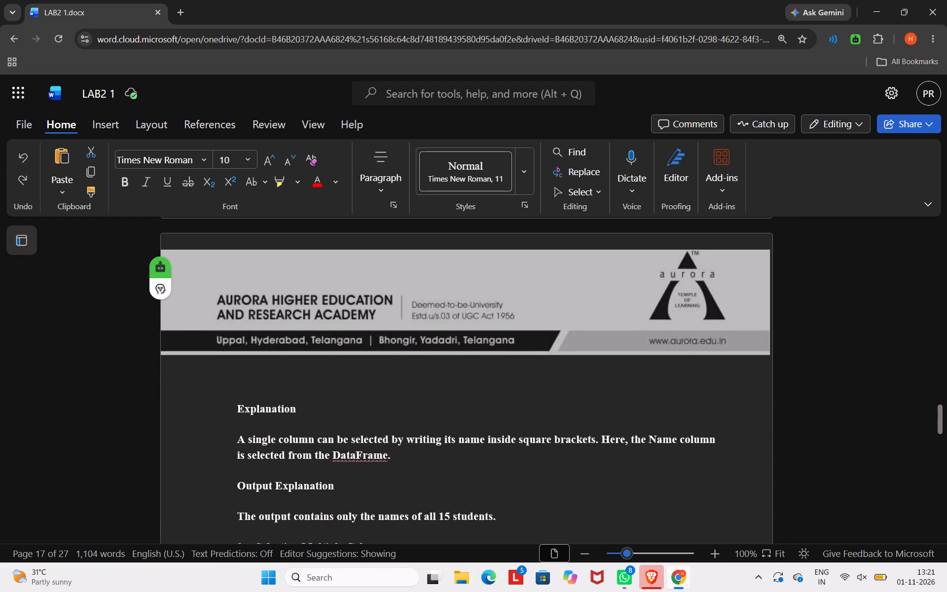
scroll(408, 398, right, 6)
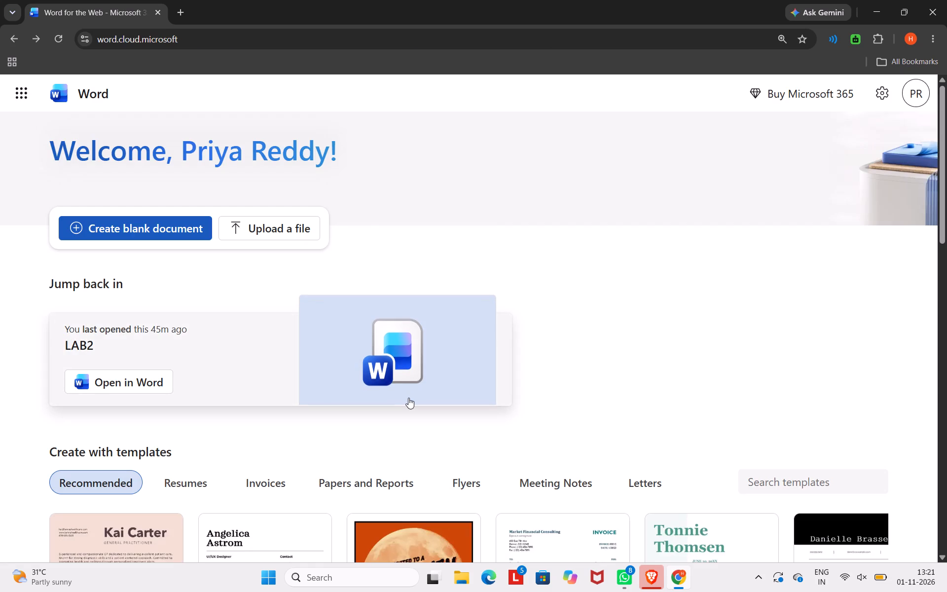
Open the recent LAB2 document from the Word start page and move down through its pages.
click(408, 398)
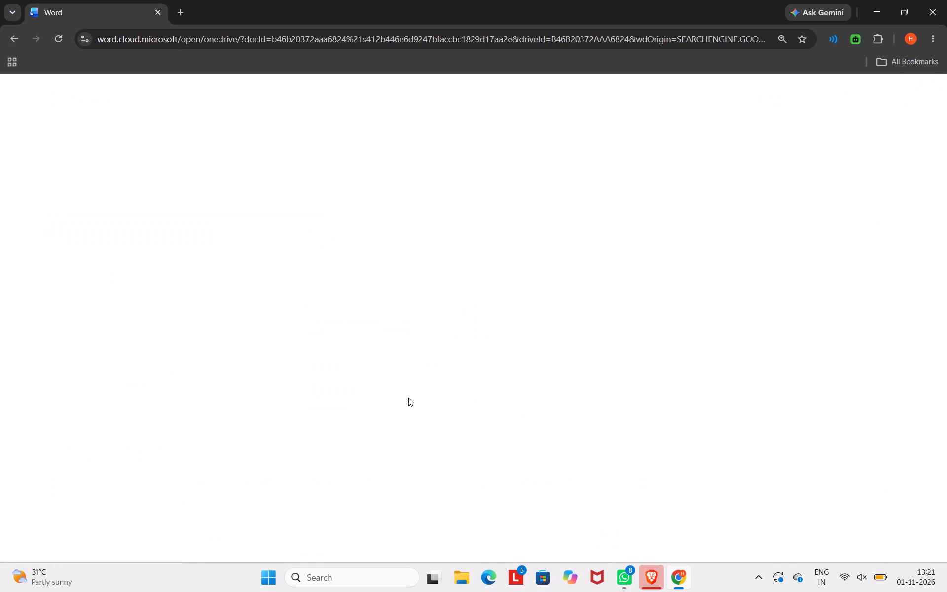
scroll(408, 398, down, 7)
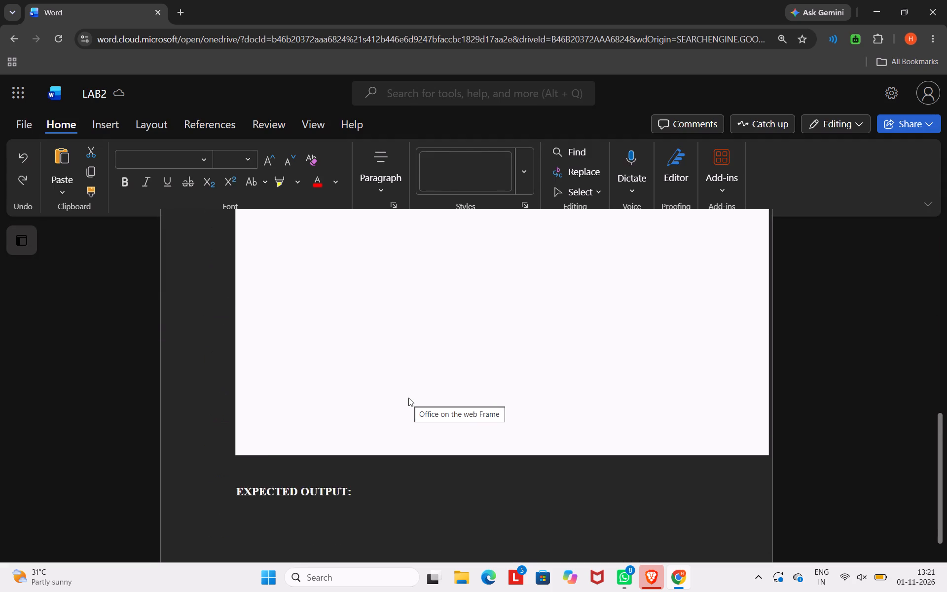
scroll(408, 398, down, 6)
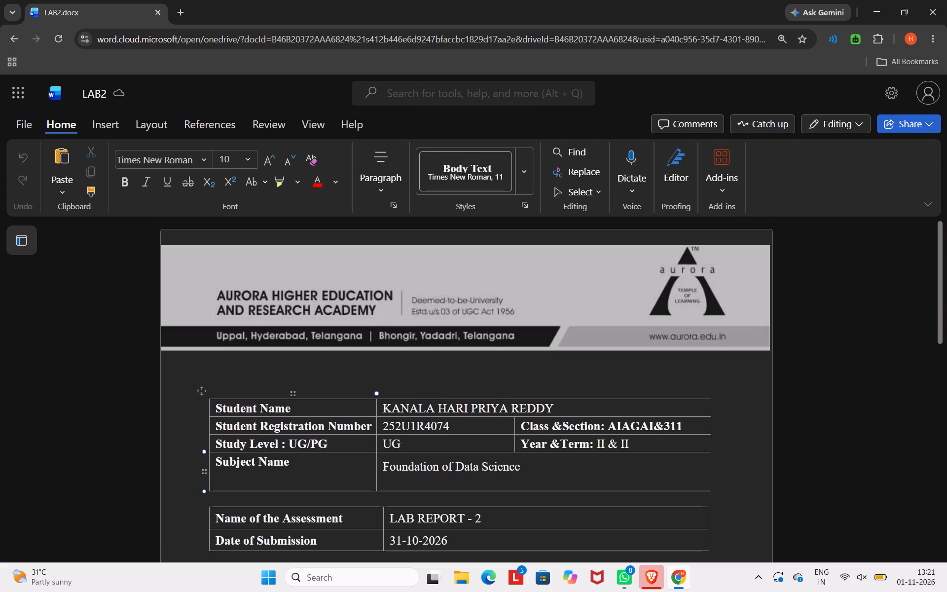
scroll(362, 487, down, 12)
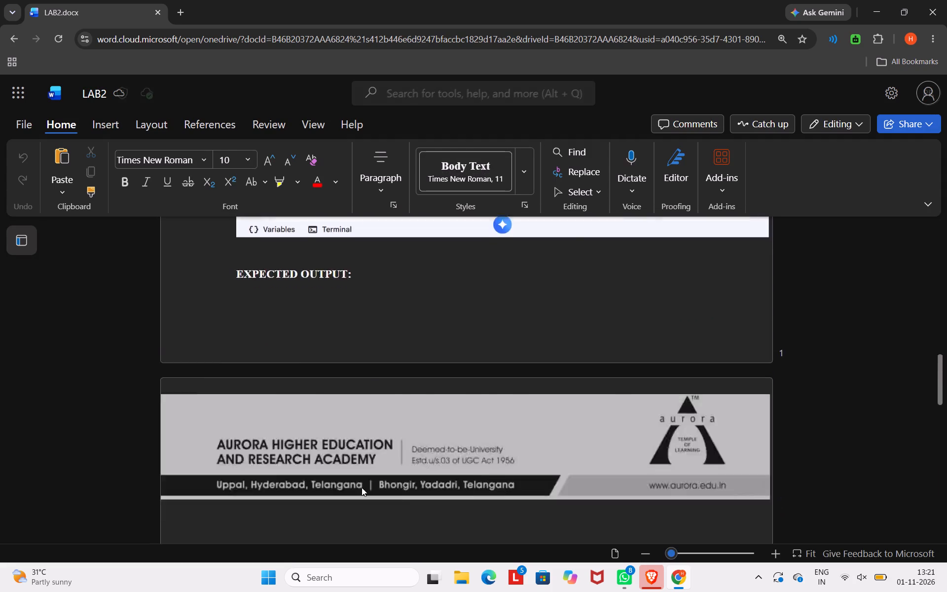
scroll(362, 487, down, 7)
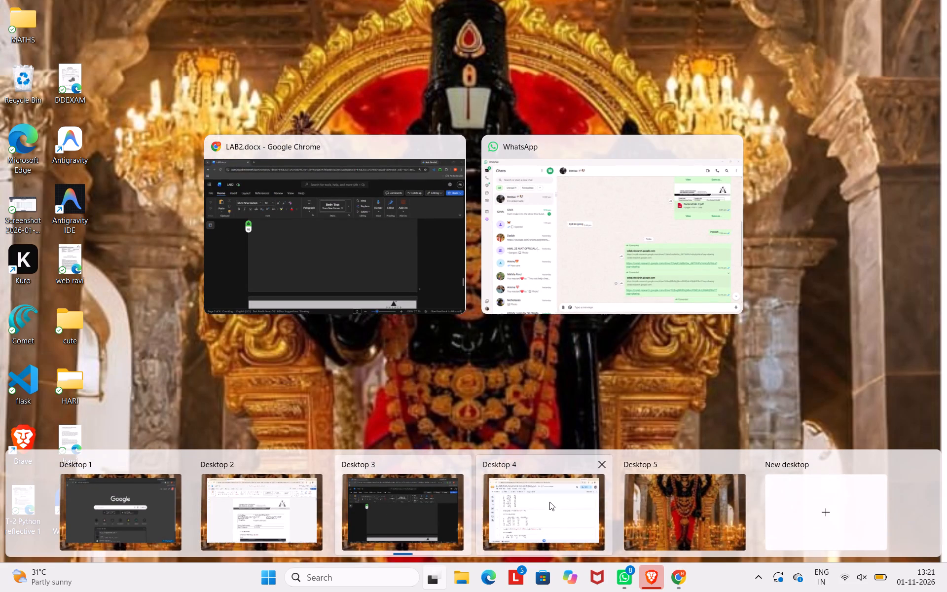
Switch to the Colab notebook and capture a screenshot of the print(df[["Name", "Marks"]]) cell with its full output, including the notebook header.
click(543, 525)
scroll(455, 358, up, 4)
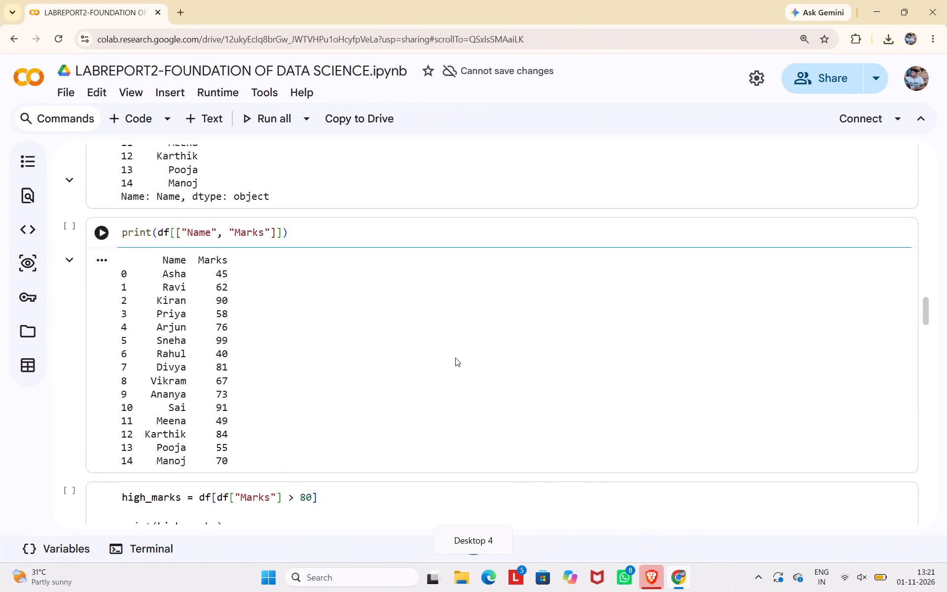
scroll(455, 358, up, 5)
scroll(455, 358, down, 5)
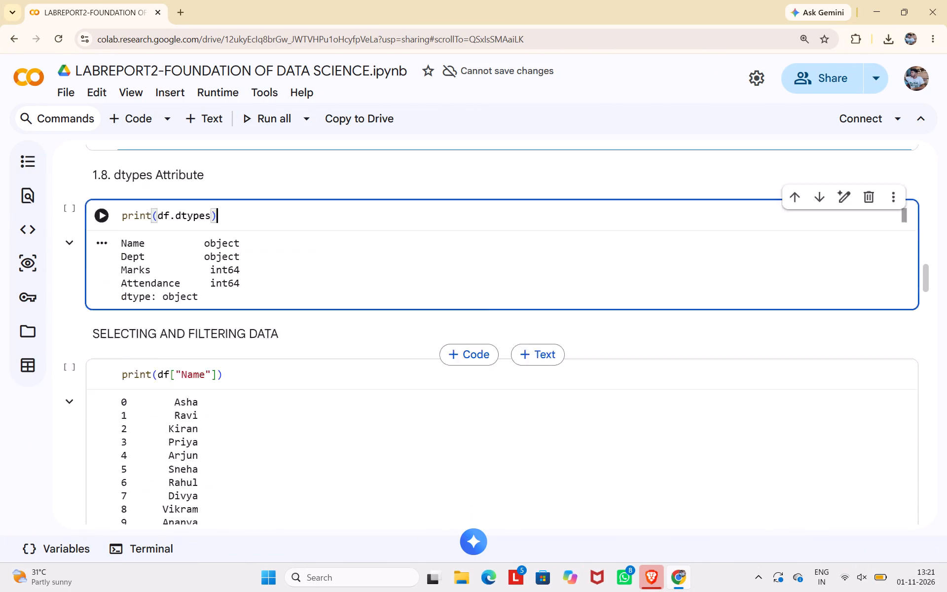
scroll(455, 358, down, 1)
click(455, 358)
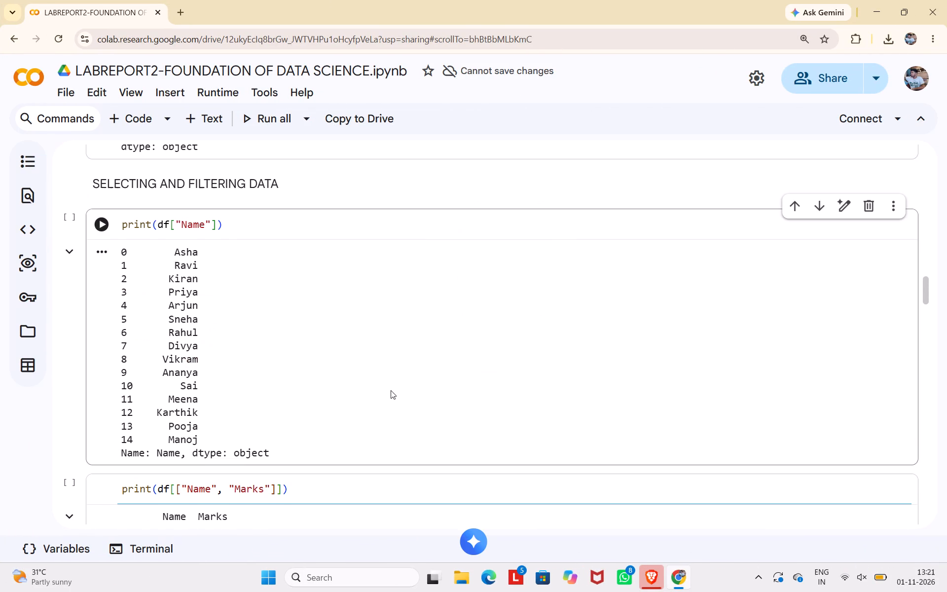
scroll(391, 390, down, 3)
click(391, 390)
click(342, 372)
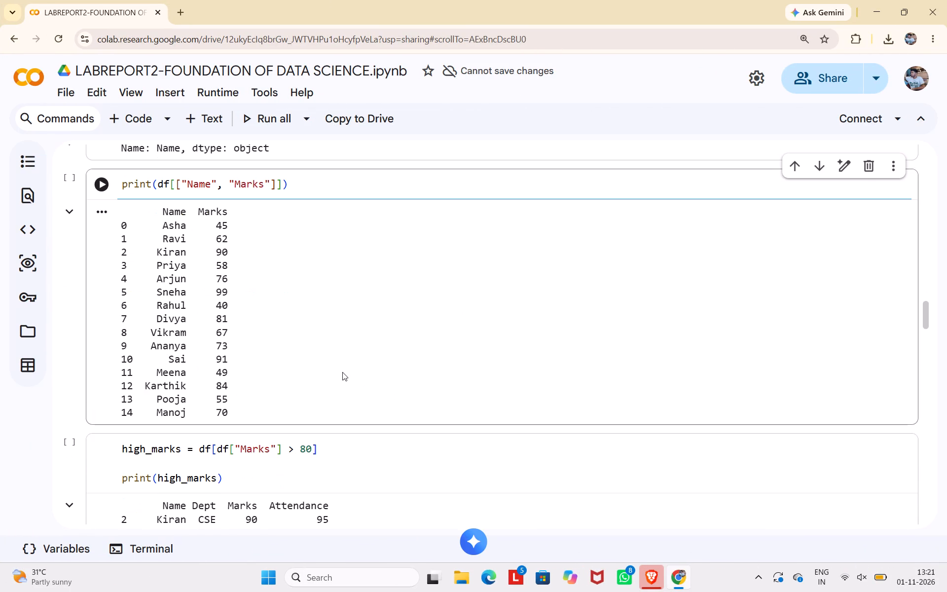
double_click(274, 246)
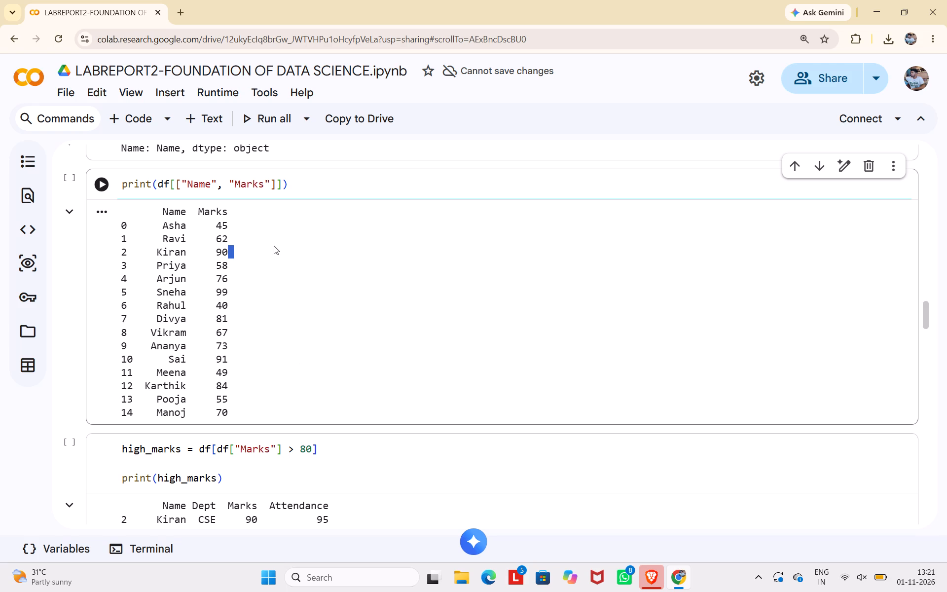
scroll(274, 246, up, 6)
scroll(274, 246, down, 4)
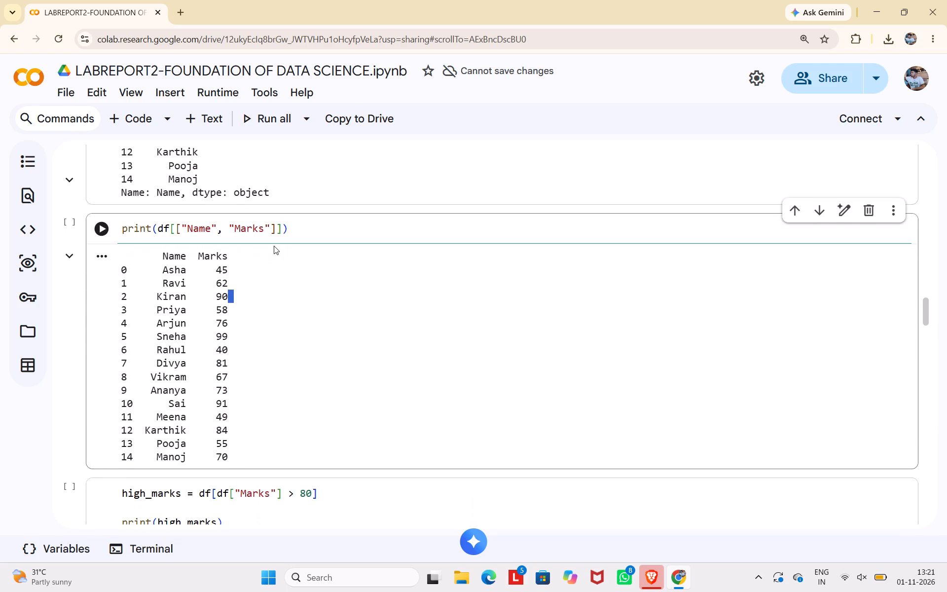
key(shift+super+s)
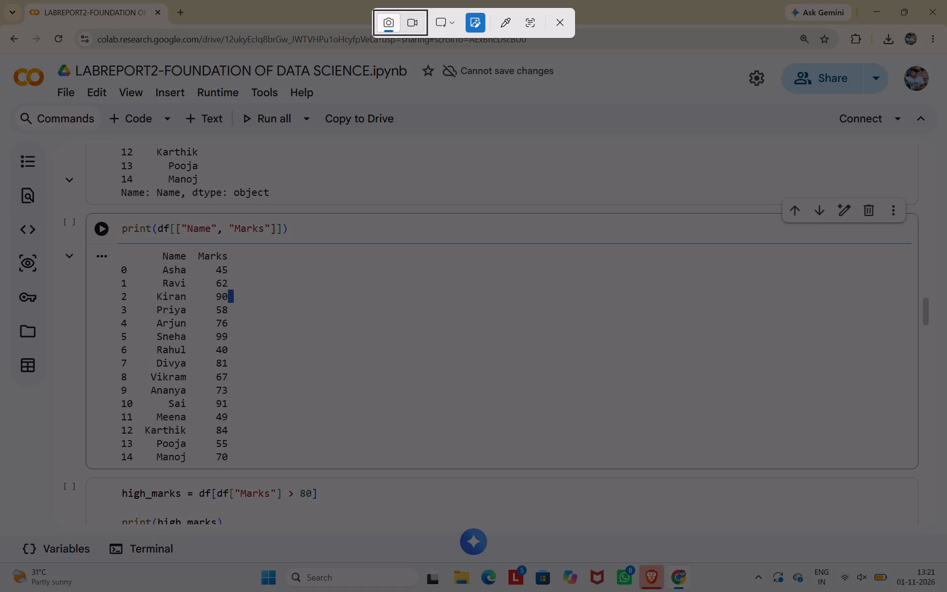
drag(13, 28, 927, 481)
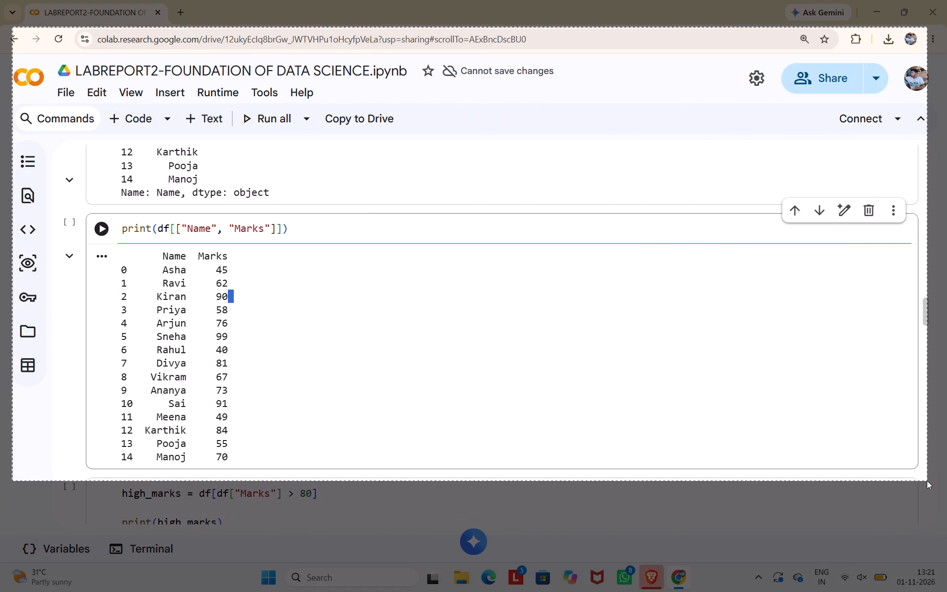
drag(927, 481, 931, 472)
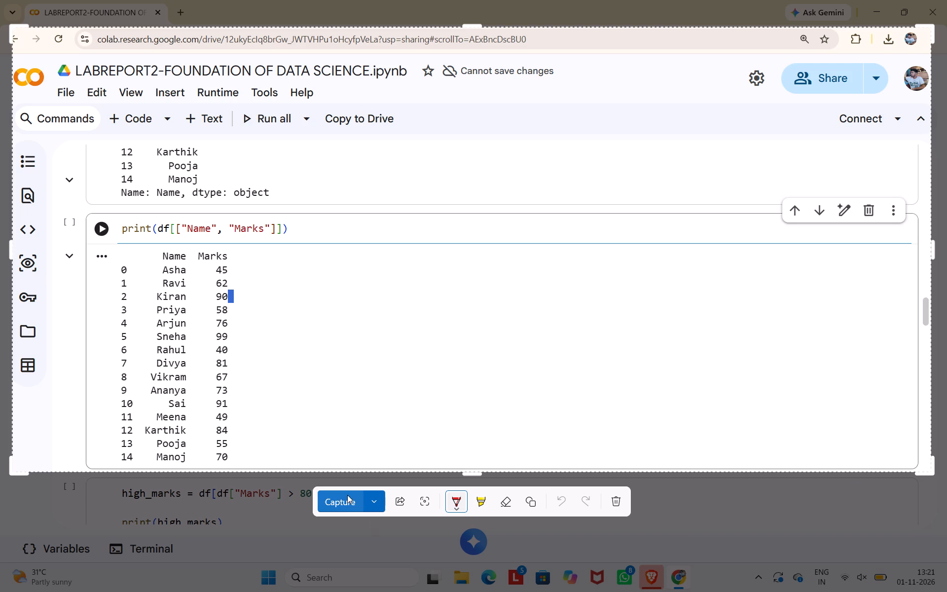
click(347, 495)
Switch back to the LAB2 report and look through its early sections, from the head() screenshots to the info() output and back.
click(365, 505)
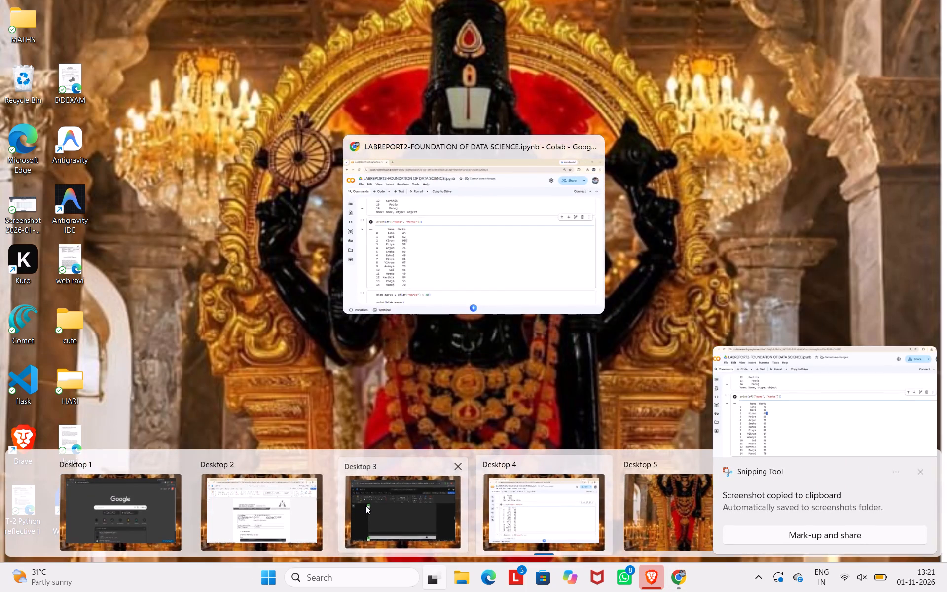
scroll(365, 505, up, 4)
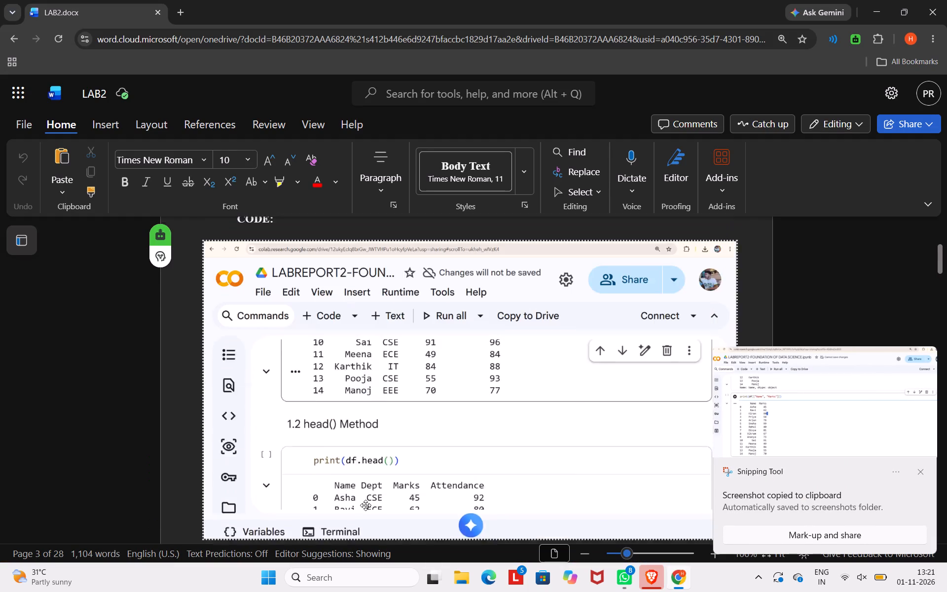
scroll(365, 505, up, 1)
scroll(365, 505, down, 8)
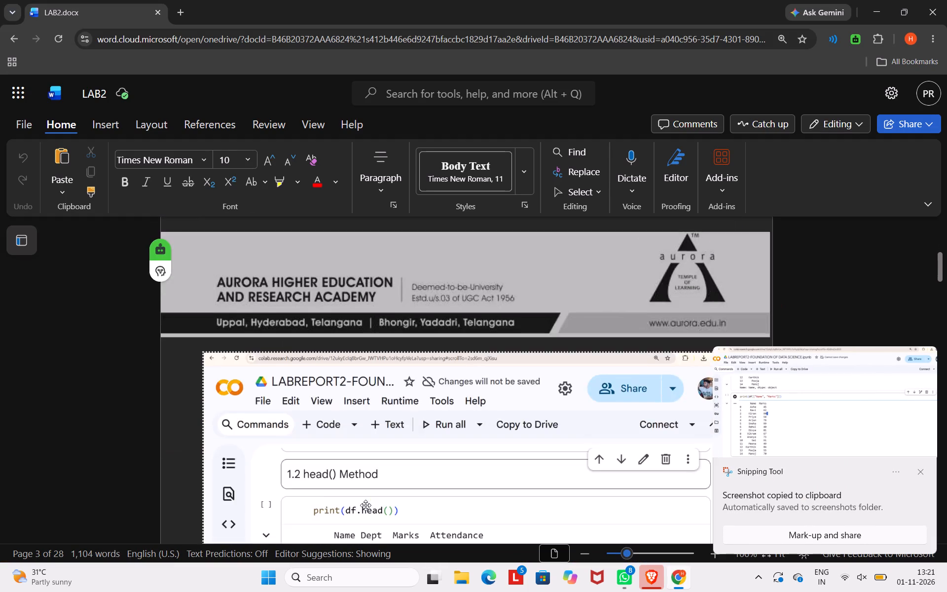
scroll(365, 505, down, 10)
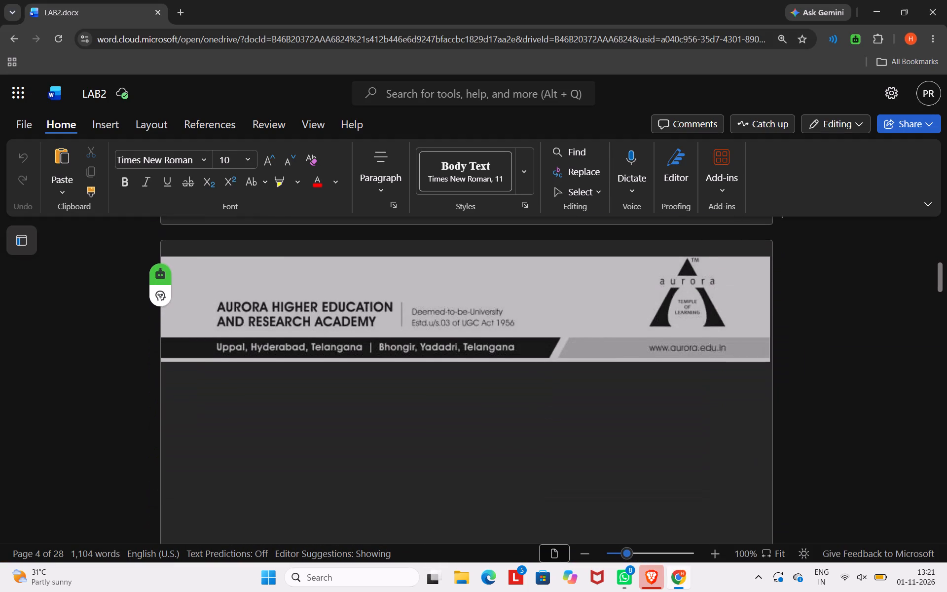
scroll(365, 505, down, 9)
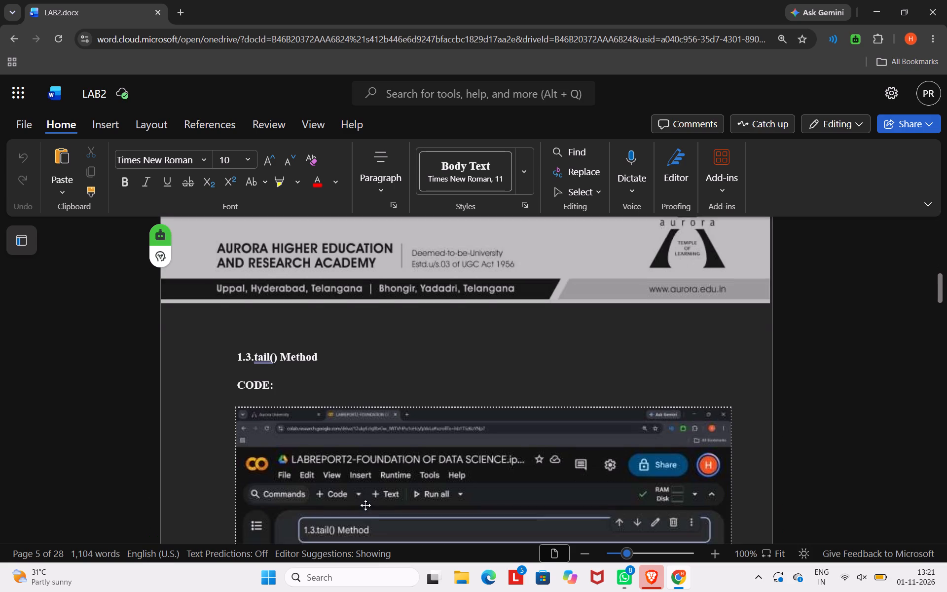
scroll(365, 505, up, 5)
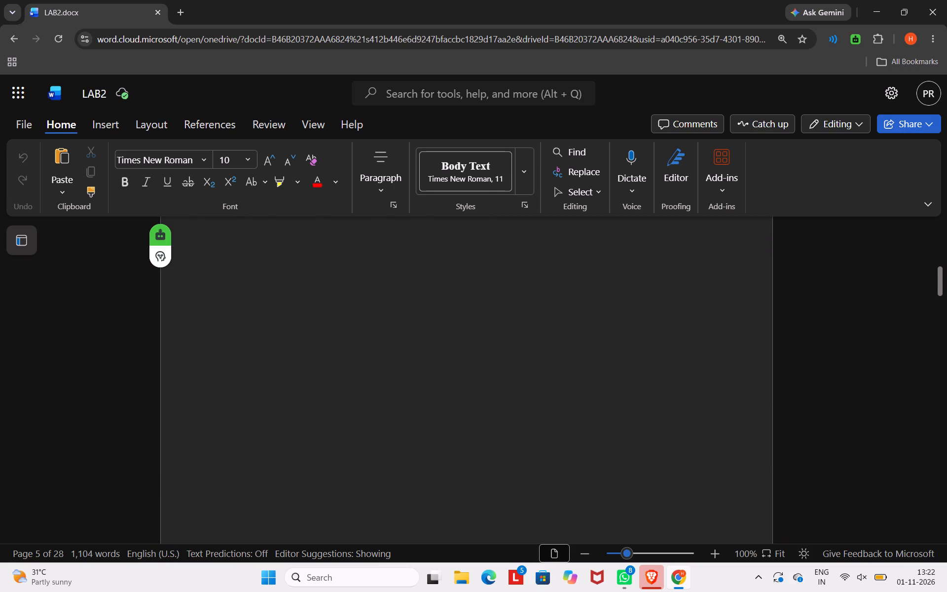
scroll(365, 505, up, 3)
scroll(365, 505, down, 19)
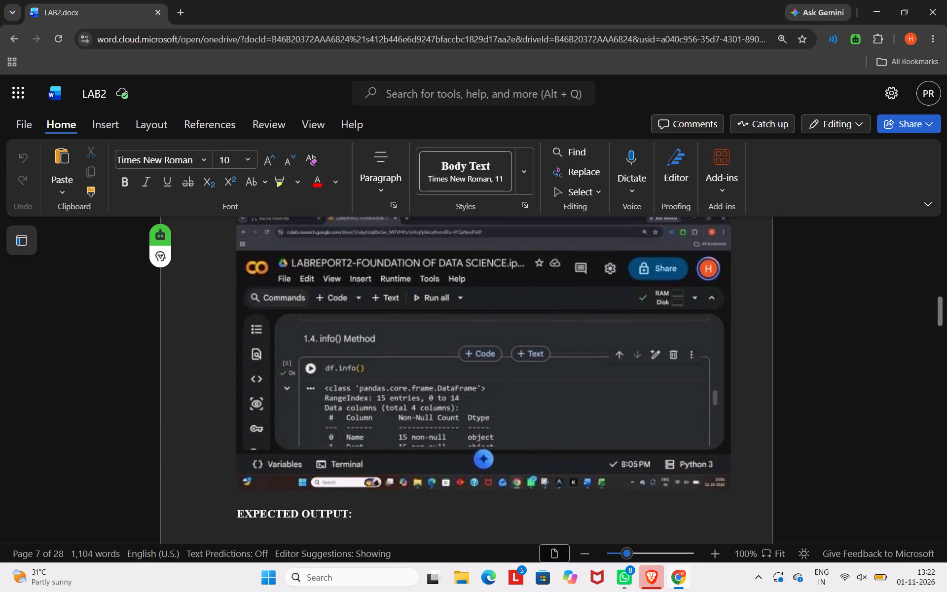
scroll(365, 505, down, 11)
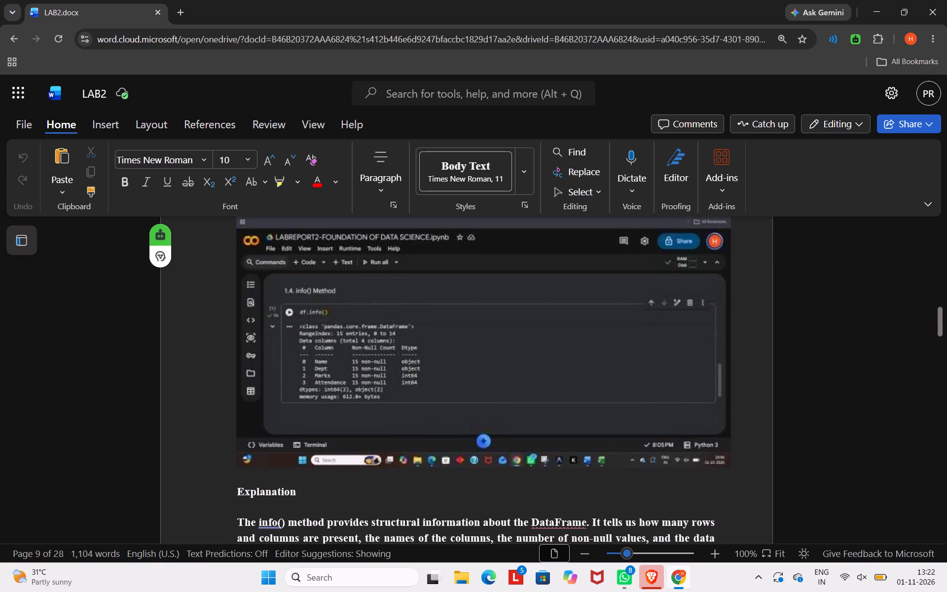
scroll(365, 505, up, 5)
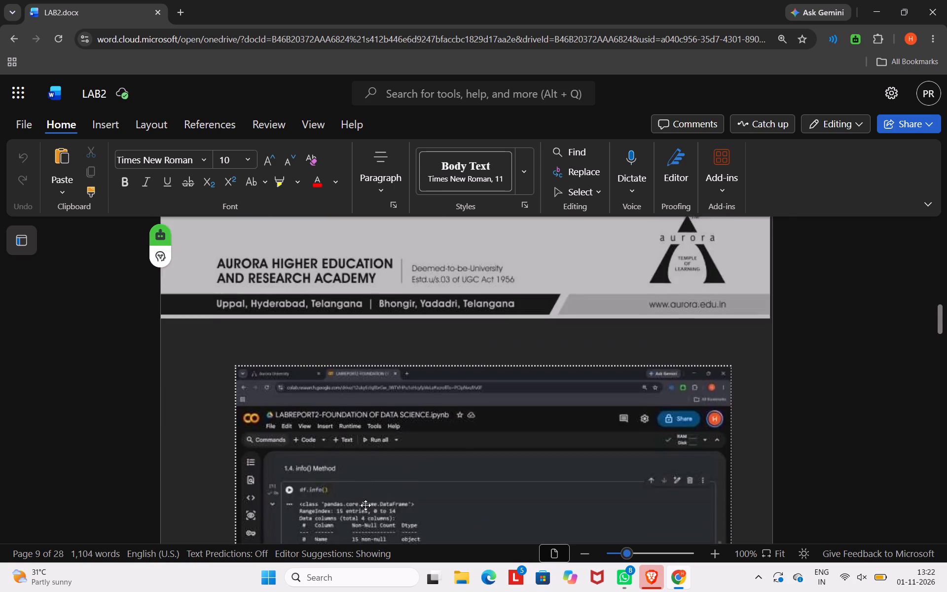
scroll(365, 505, up, 12)
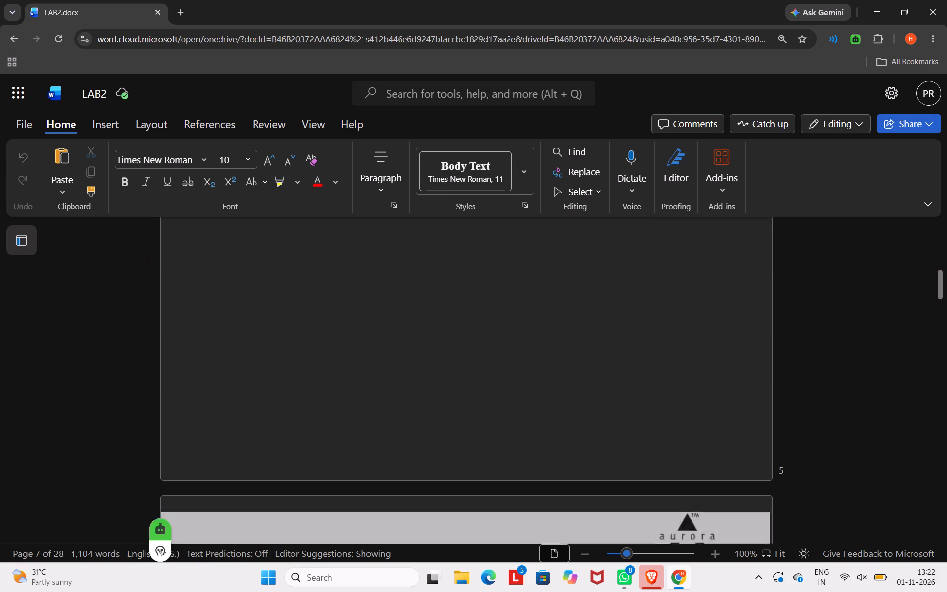
scroll(365, 505, up, 12)
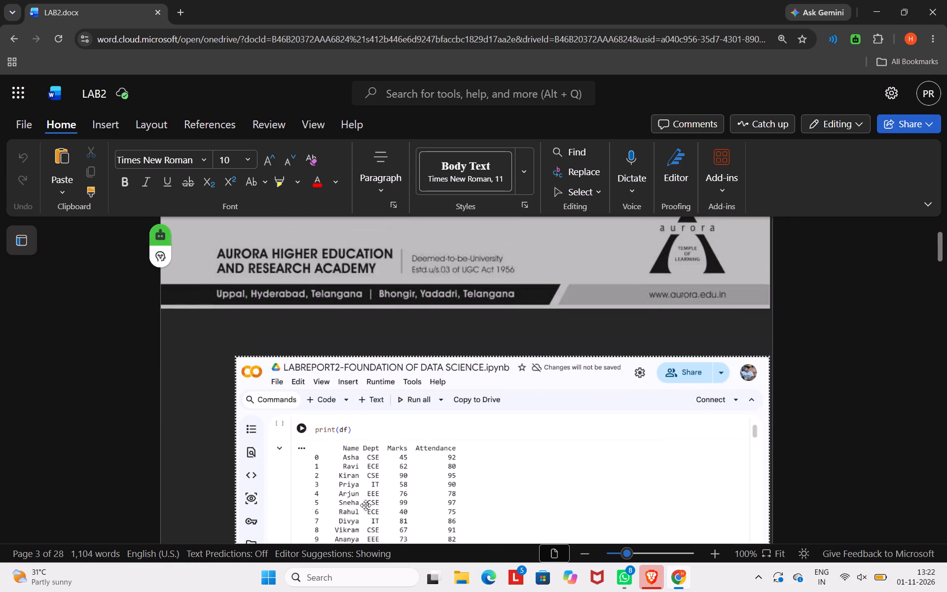
Look through the report from the 1.2 head() Method section down to the single-column selection explanation.
scroll(365, 505, down, 10)
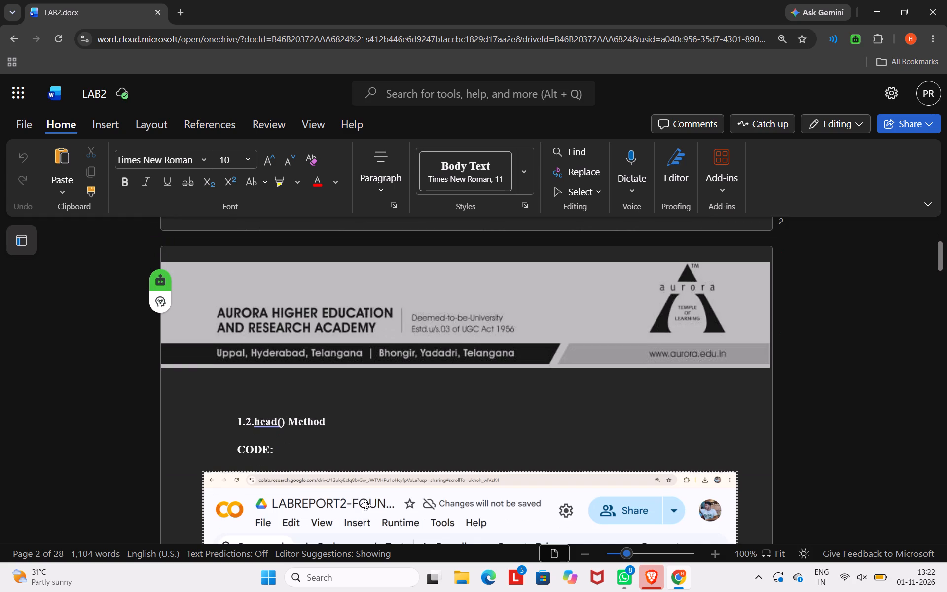
scroll(365, 505, down, 7)
scroll(365, 505, right, 6)
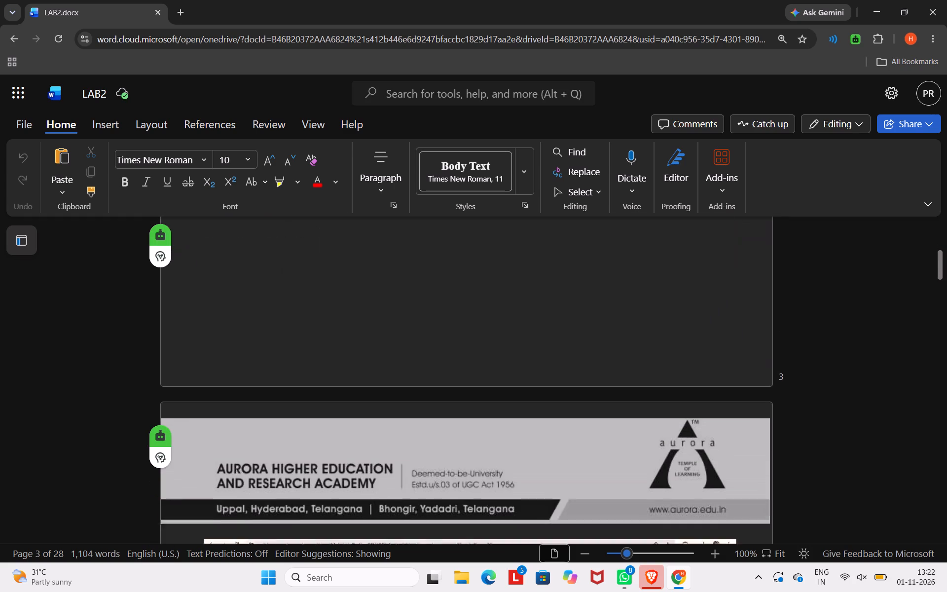
scroll(365, 505, right, 14)
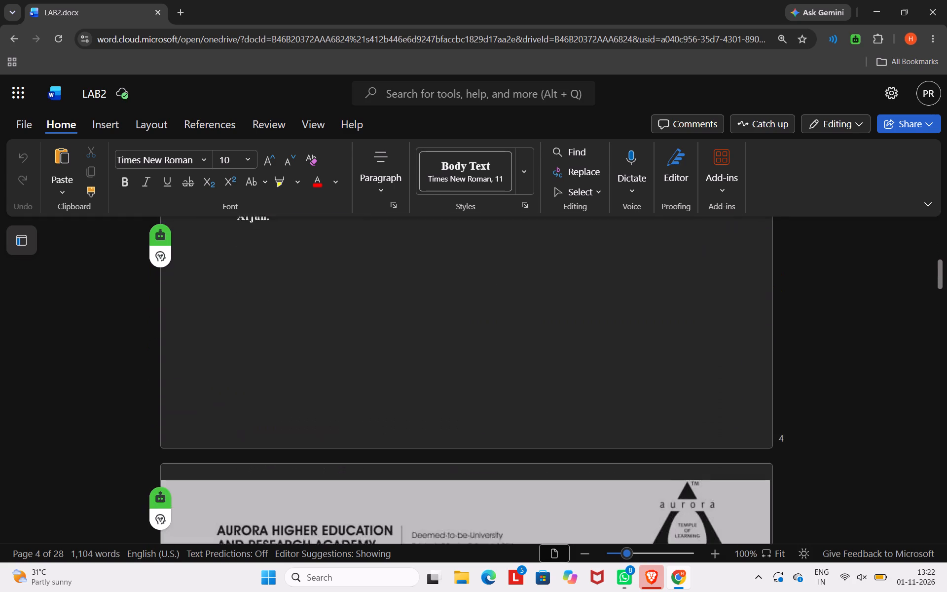
scroll(365, 505, right, 15)
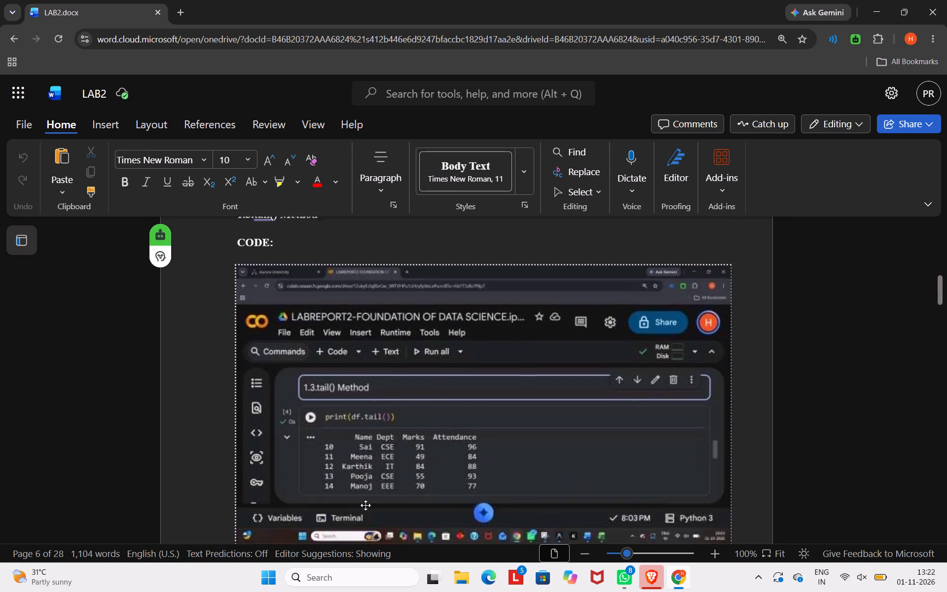
scroll(365, 505, right, 2)
scroll(365, 505, up, 2)
scroll(365, 505, down, 3)
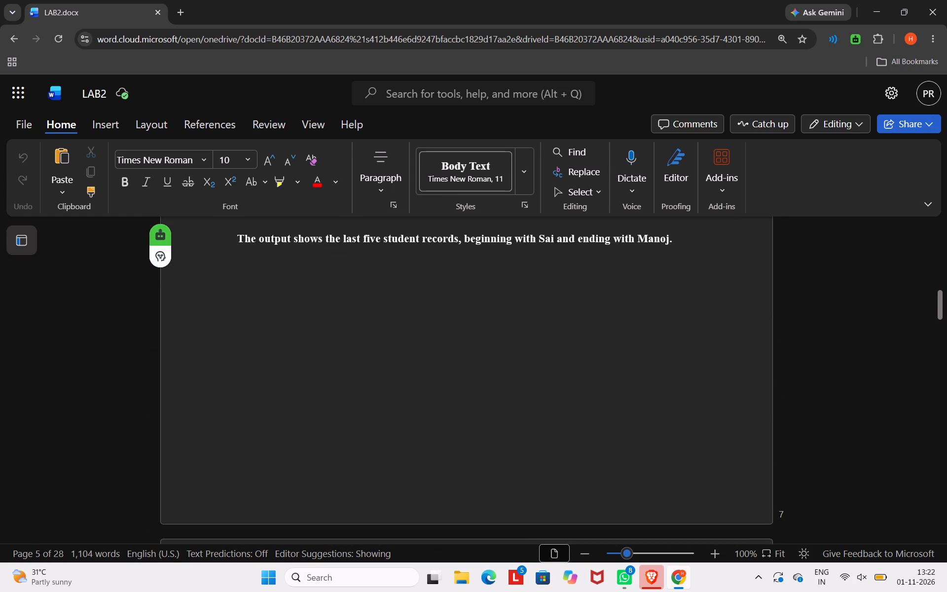
scroll(365, 505, down, 6)
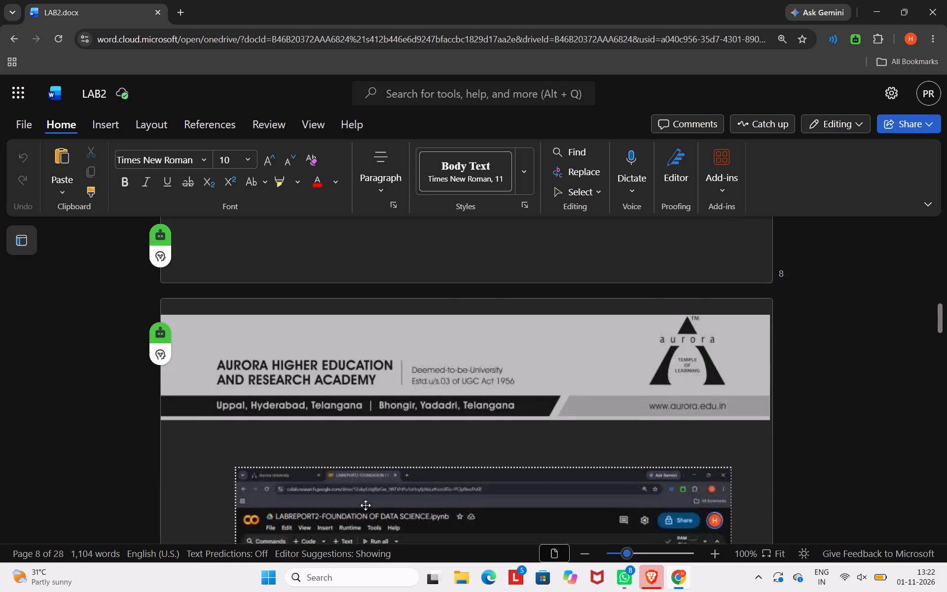
scroll(365, 505, down, 5)
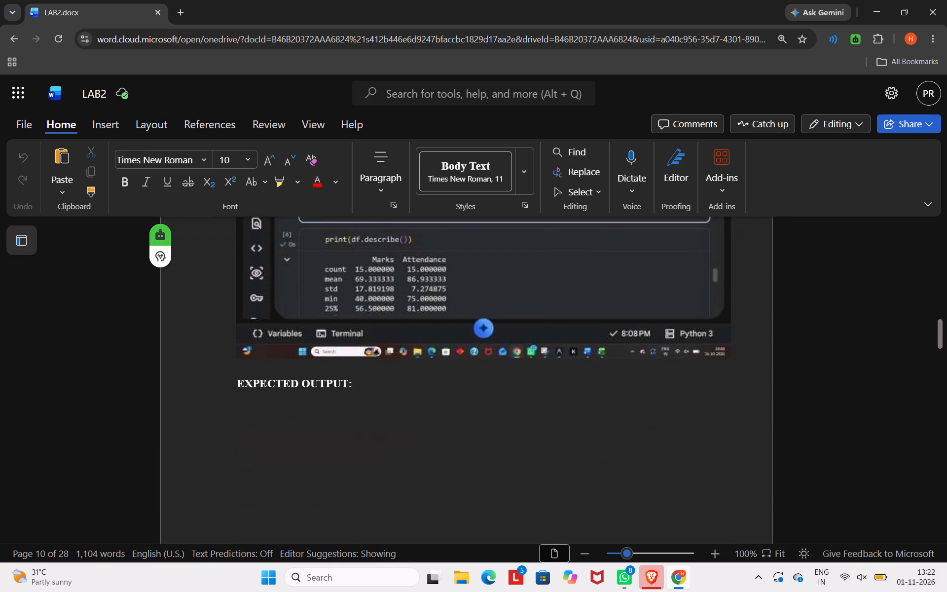
scroll(365, 505, down, 19)
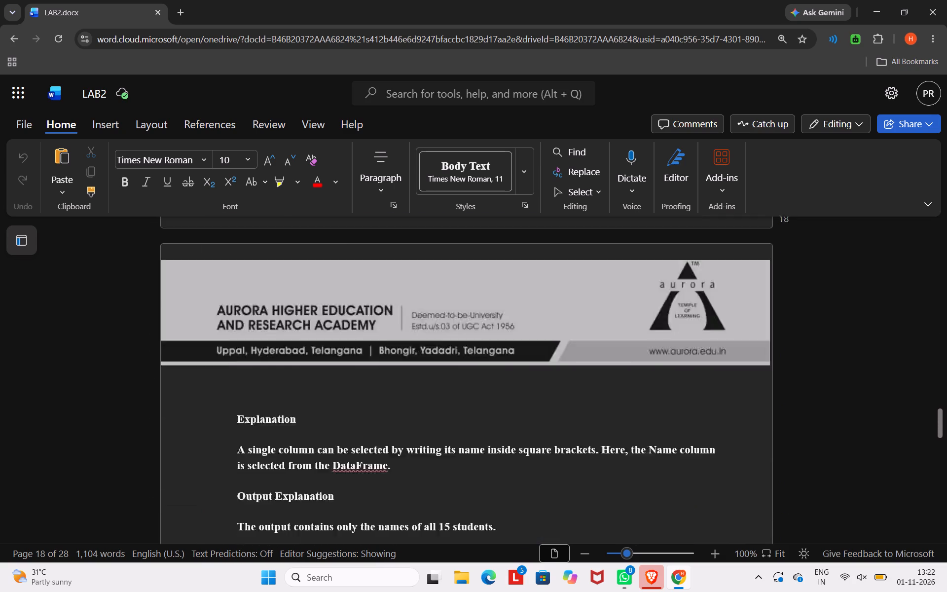
Look back through the report from the single-column explanation to the read_csv() output and explanation on page 2.
scroll(365, 505, up, 12)
scroll(365, 505, up, 12)
scroll(365, 505, up, 12)
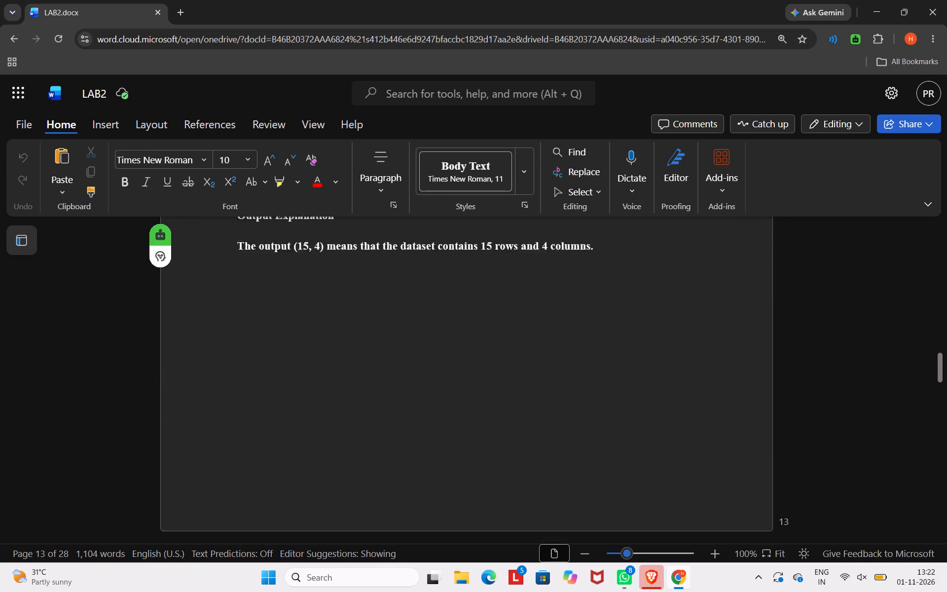
scroll(365, 505, up, 20)
scroll(365, 505, up, 13)
scroll(365, 505, down, 9)
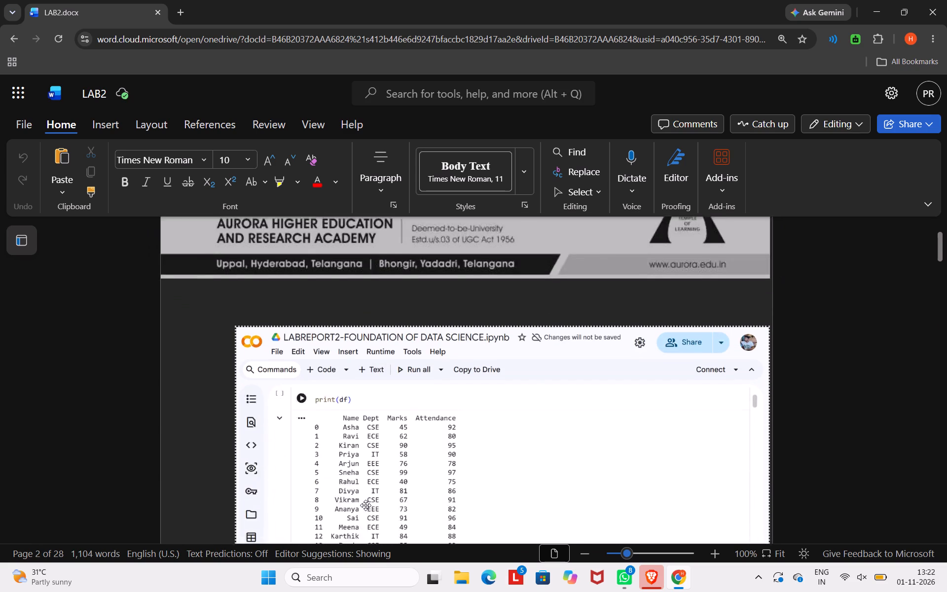
scroll(365, 505, down, 8)
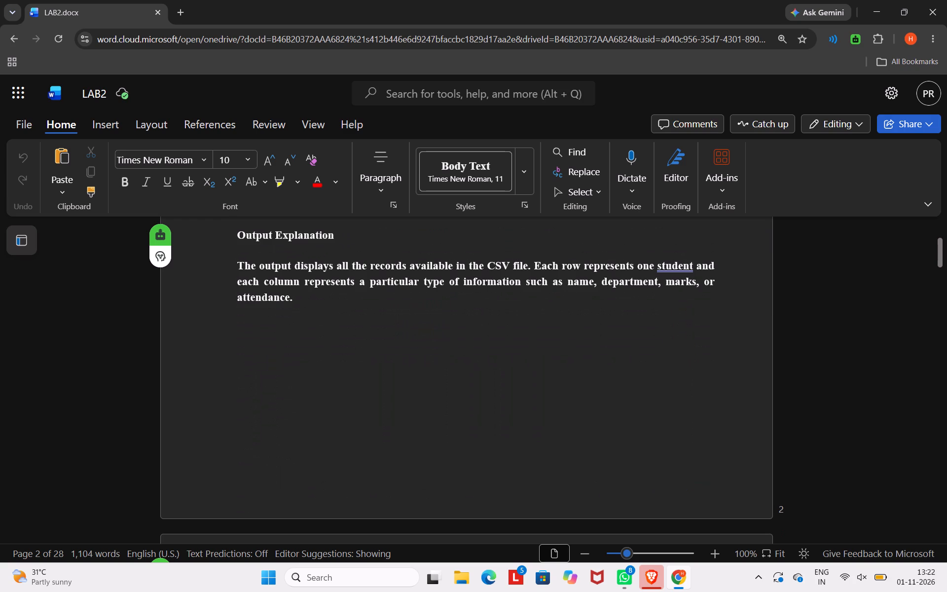
Insert a space on the blank line above the student details table on the first page.
key(space)
scroll(365, 505, up, 3)
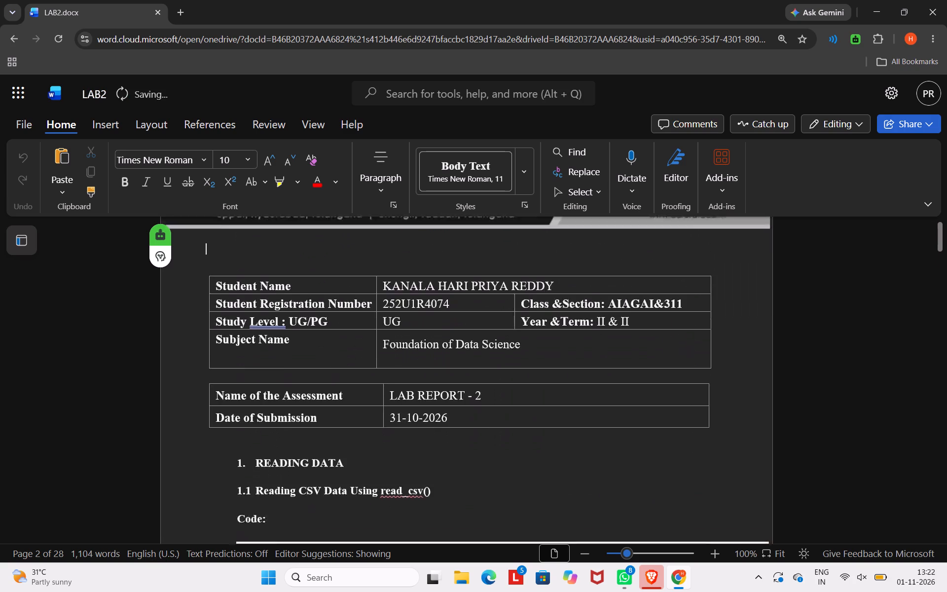
scroll(365, 505, up, 7)
Look down through the whole report, from the read_csv() explanation to the department-wise summary on the last page.
scroll(365, 505, down, 15)
scroll(365, 505, up, 3)
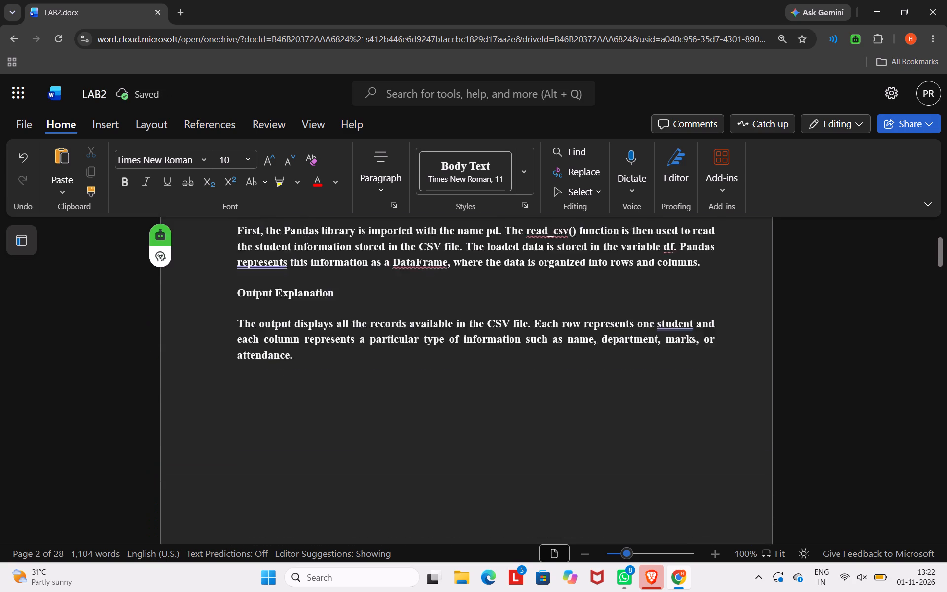
scroll(365, 505, down, 13)
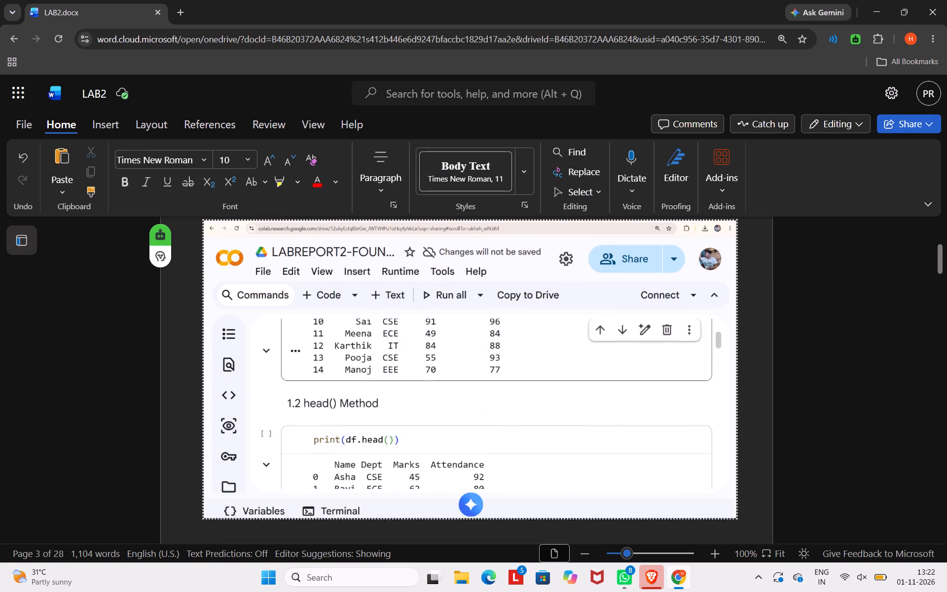
scroll(365, 505, down, 8)
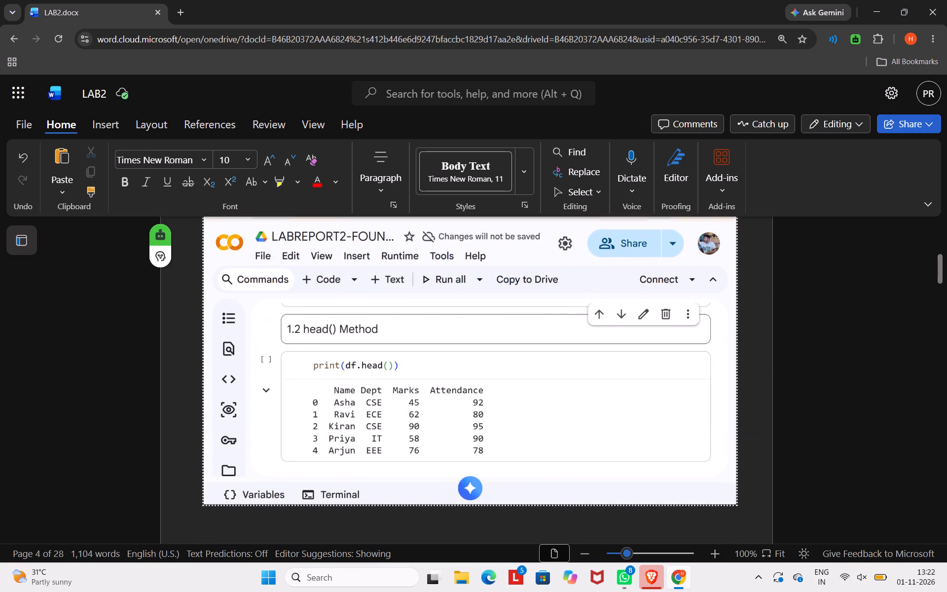
scroll(370, 520, down, 4)
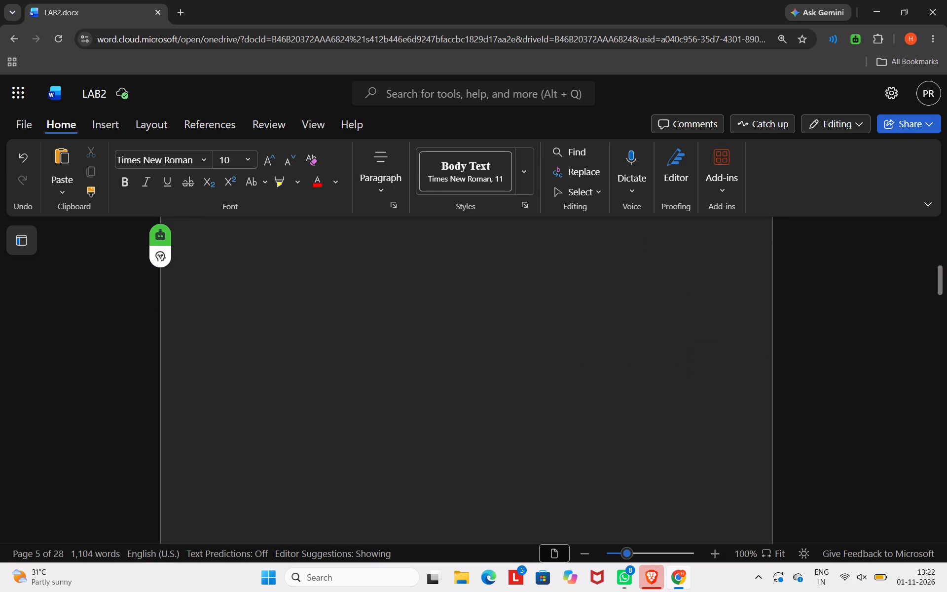
scroll(370, 520, down, 4)
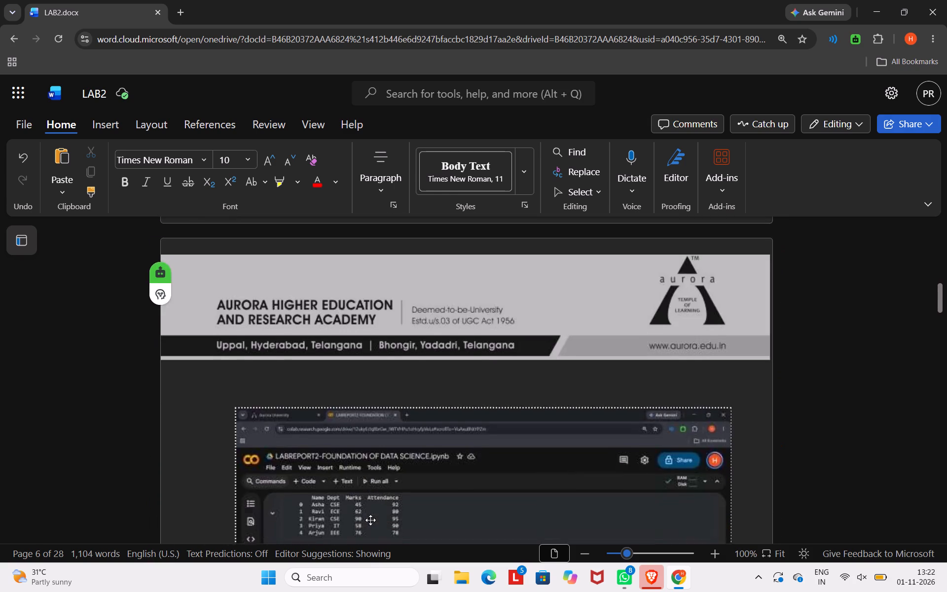
scroll(370, 520, down, 12)
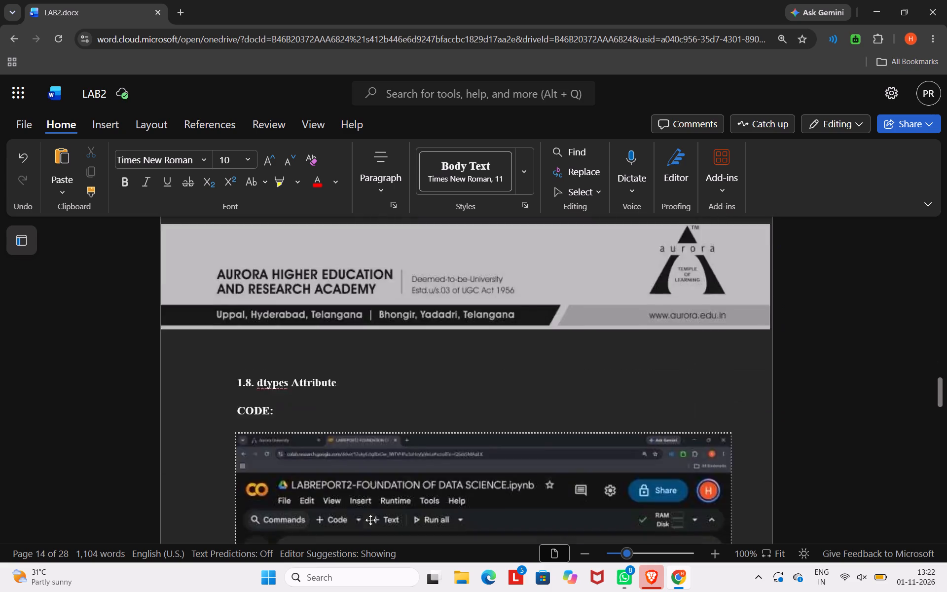
scroll(370, 520, down, 11)
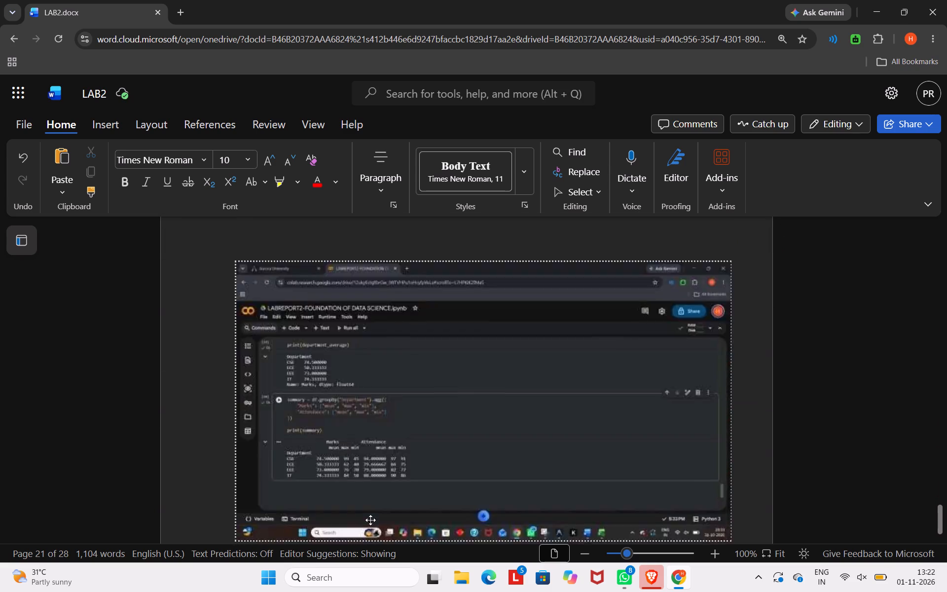
scroll(370, 520, down, 6)
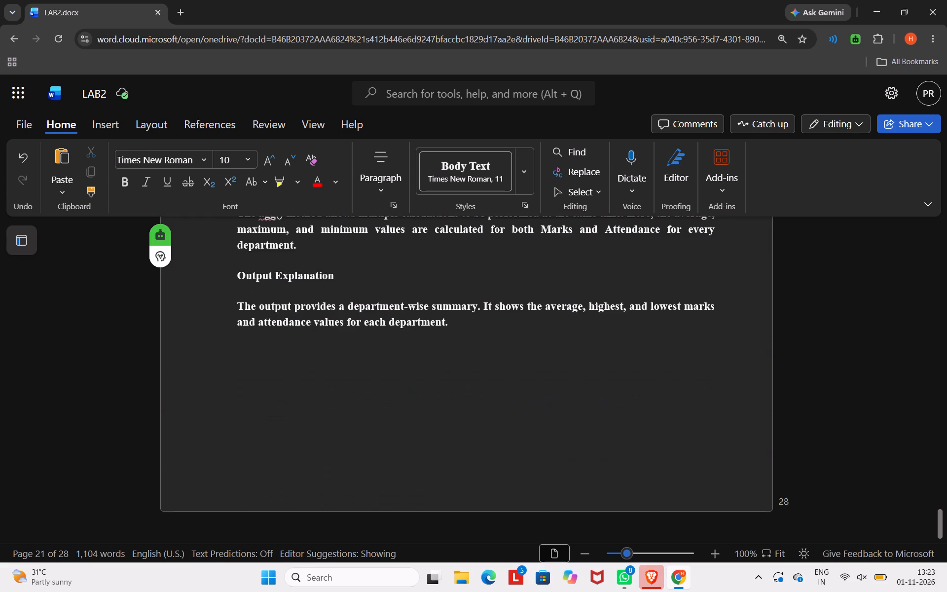
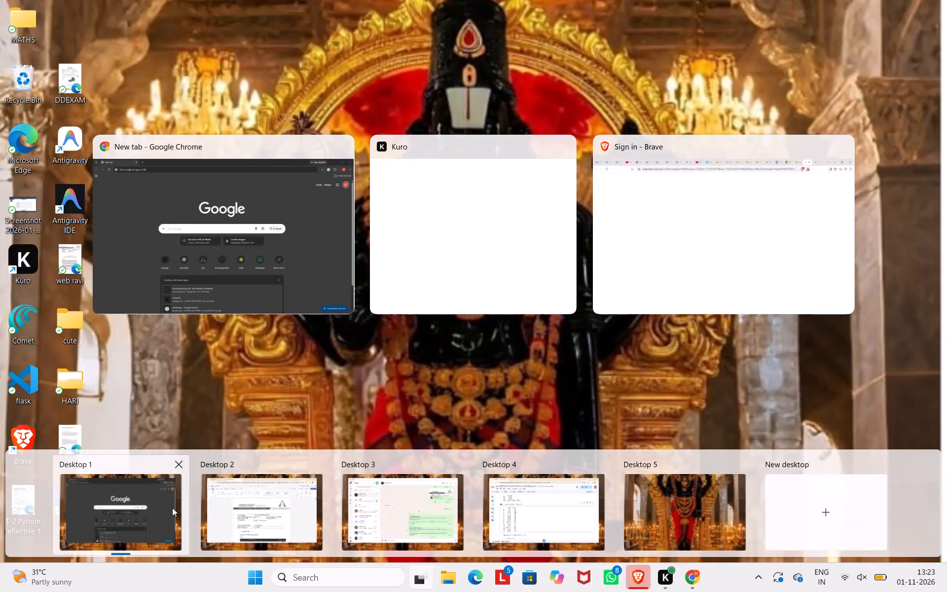
Switch to Chrome on Desktop 1, search the web for "online word" and open the Microsoft Word for the Web result.
click(172, 508)
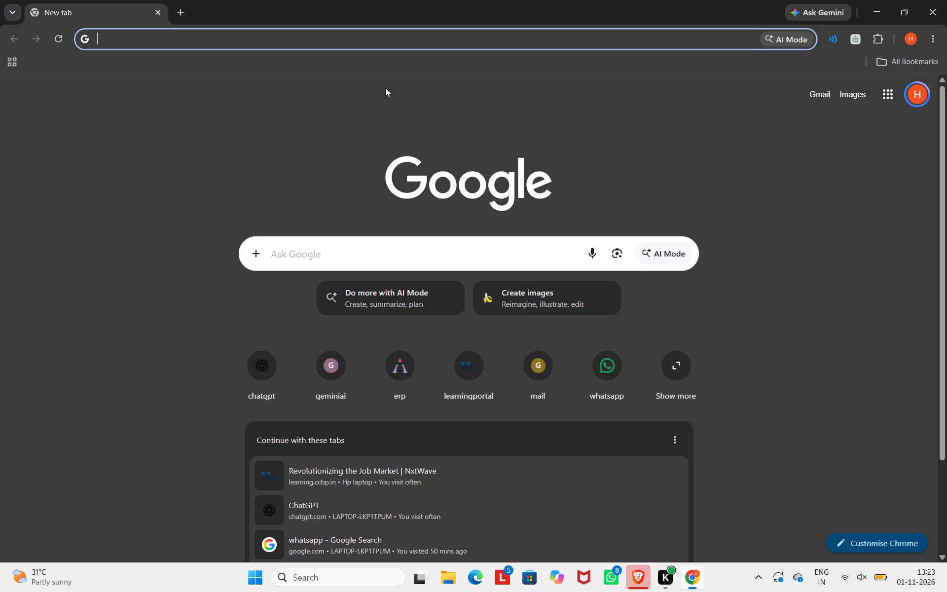
text(onlinr)
key(BackSpace)
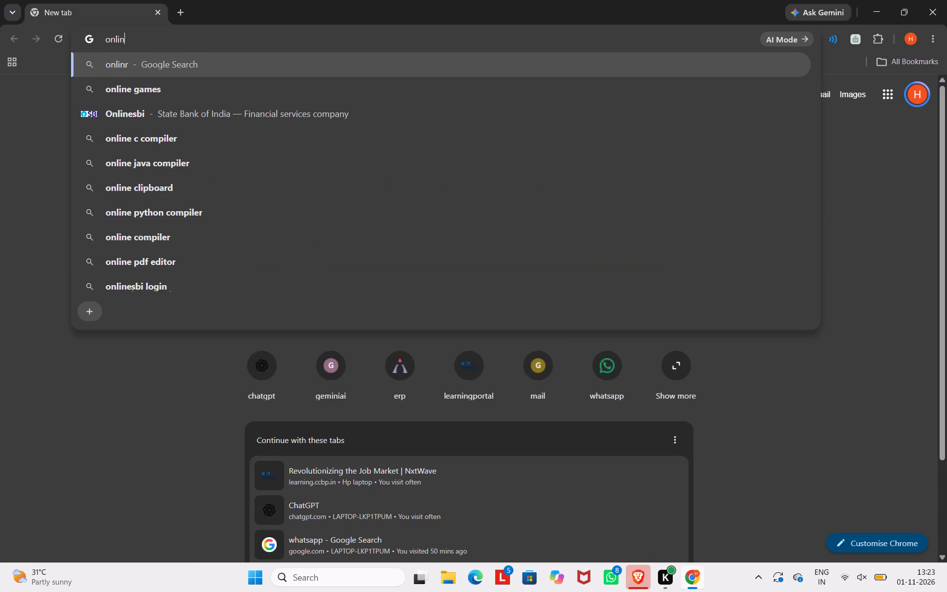
text(e)
key(space)
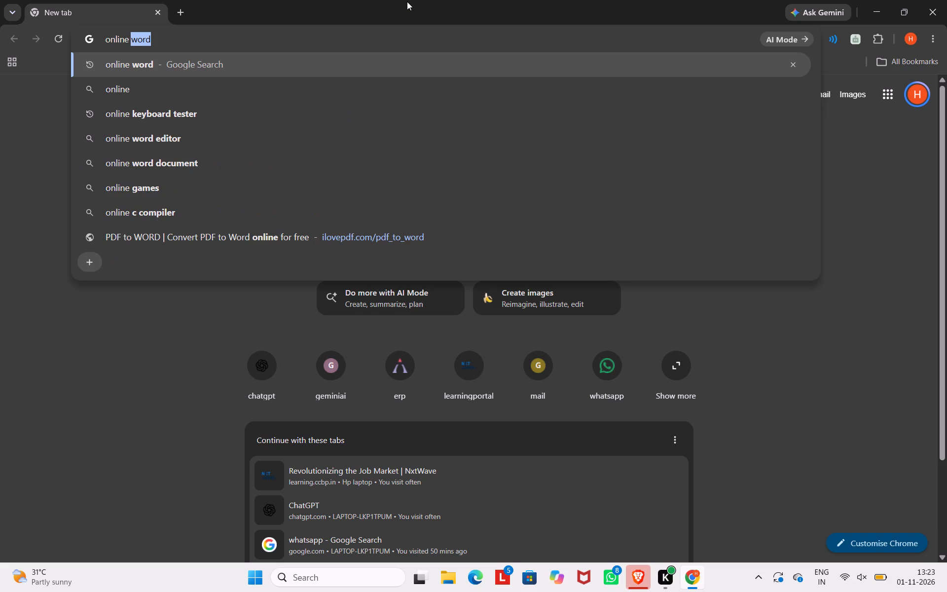
key(Return)
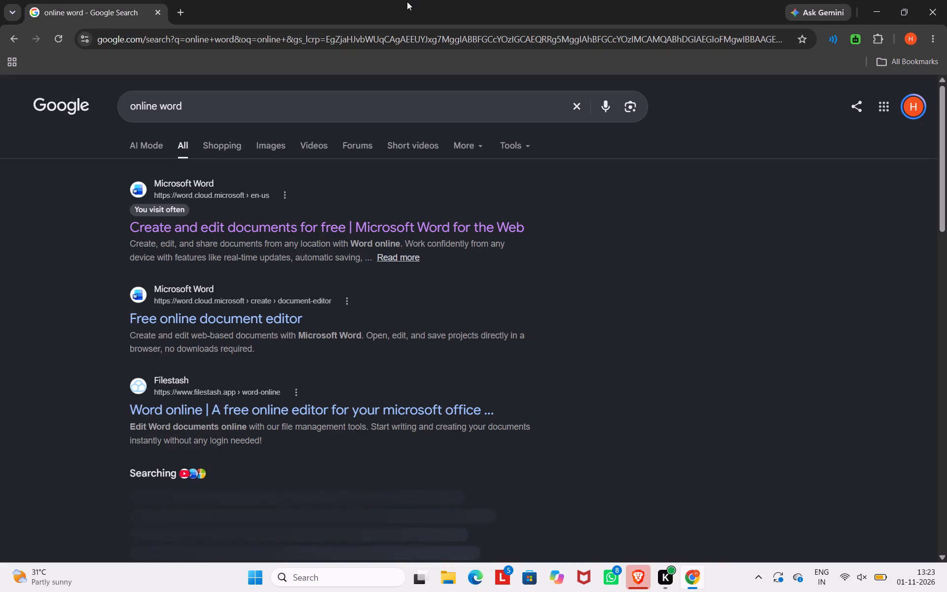
click(430, 216)
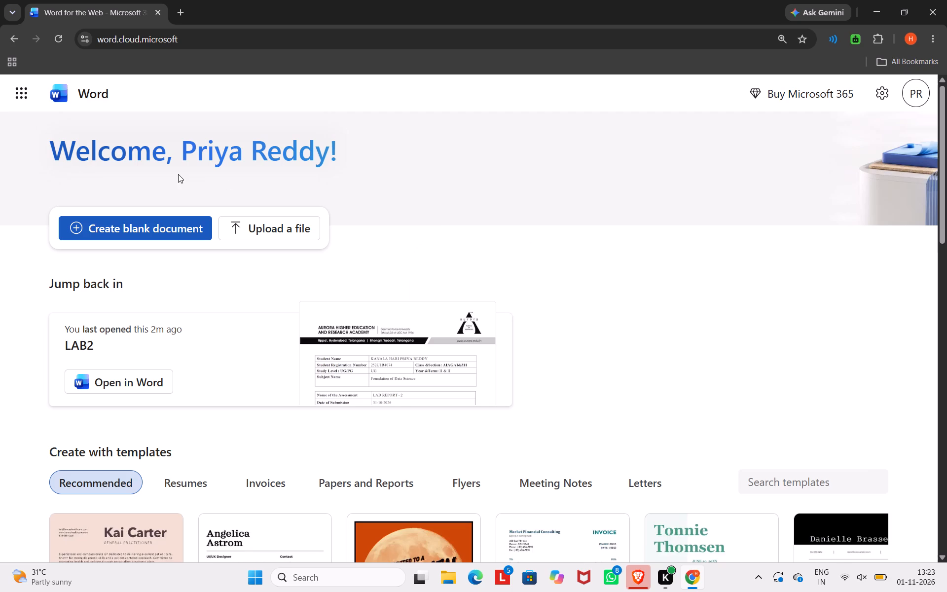
Upload the LAB2 document from the Downloads folder to open it in Word for the web.
click(229, 229)
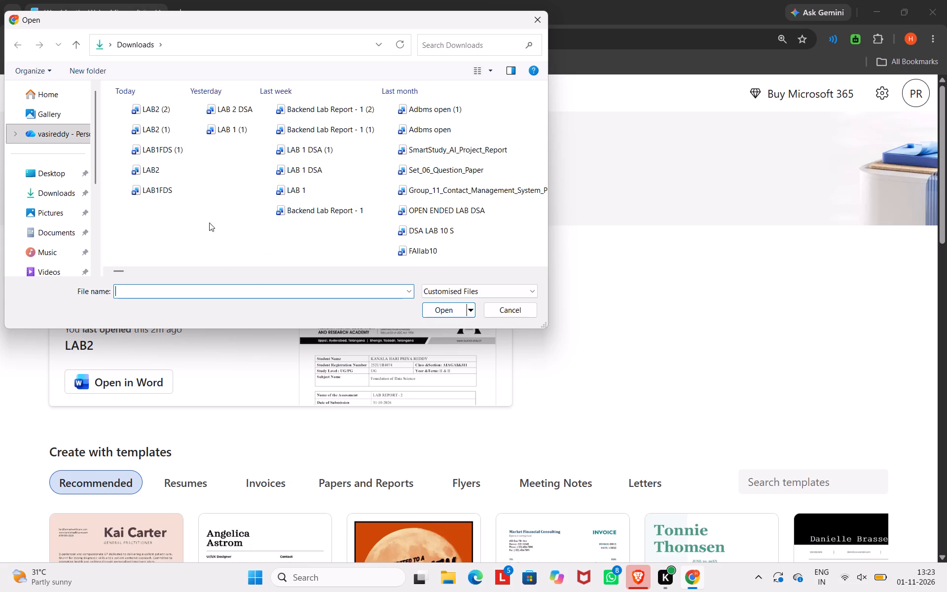
double_click(171, 171)
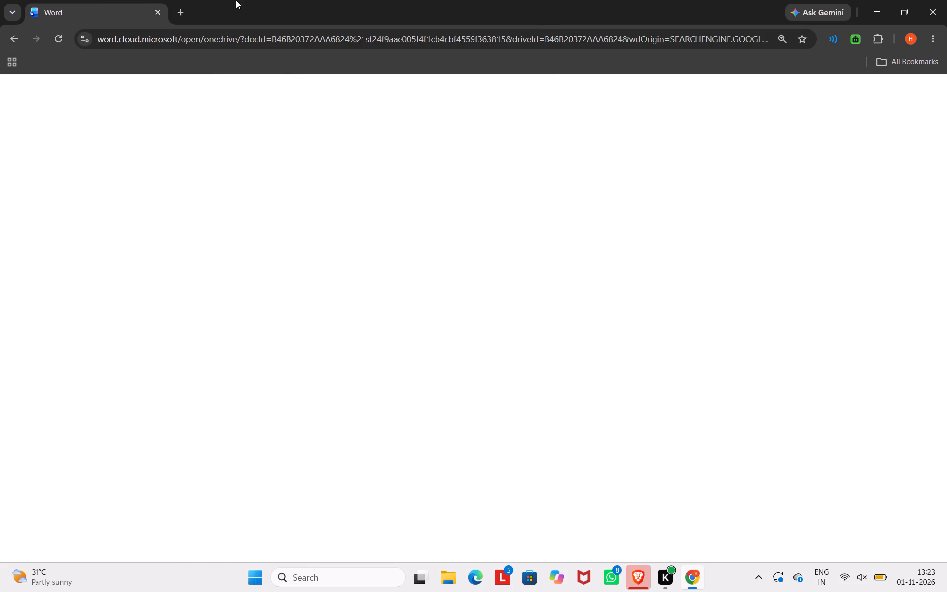
click(147, 14)
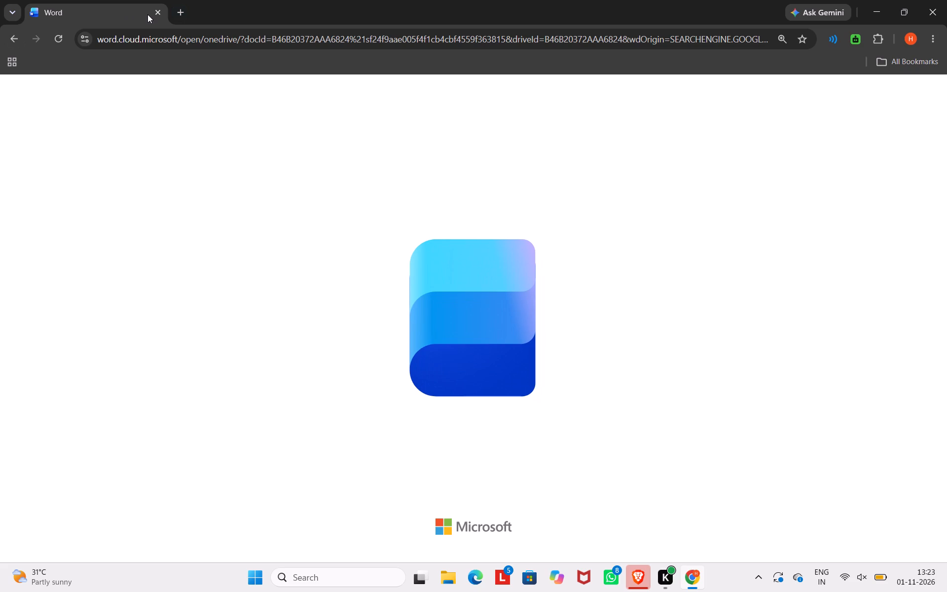
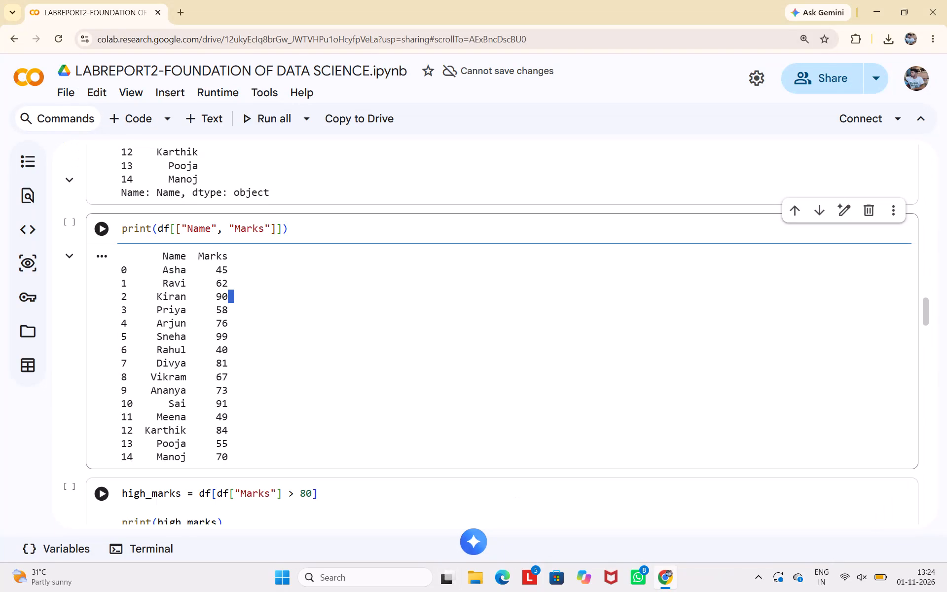
Review the LABREPORT2 Colab notebook's code cells and outputs, from section 1.1 Reading CSV Data through to the end.
scroll(515, 491, up, 17)
scroll(515, 491, up, 7)
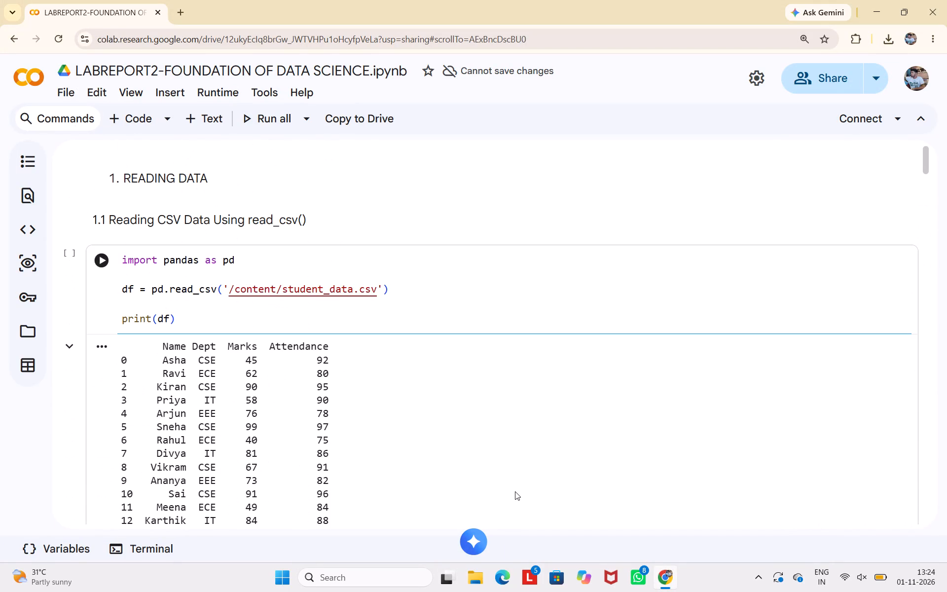
scroll(515, 491, down, 2)
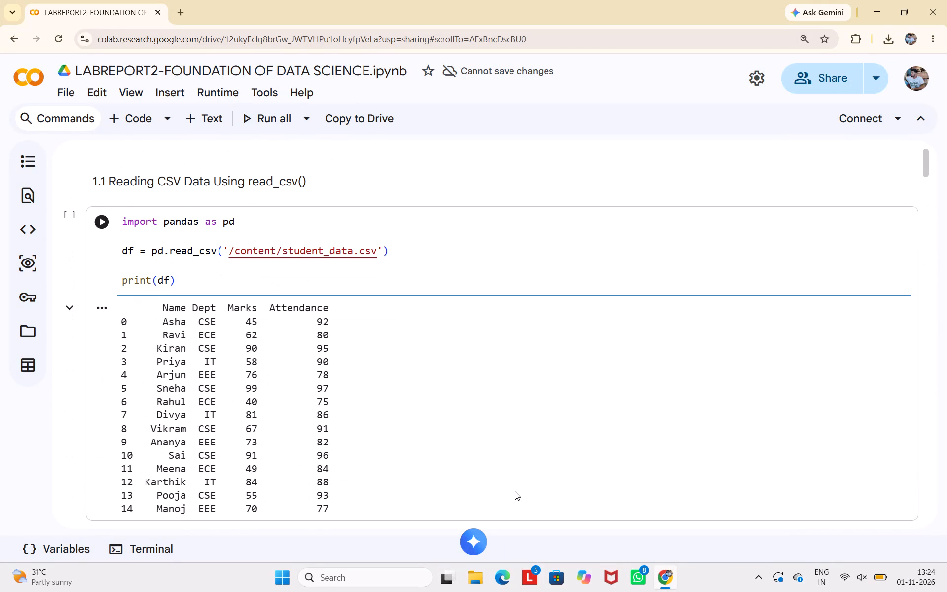
scroll(515, 491, down, 1)
click(515, 491)
scroll(515, 491, up, 2)
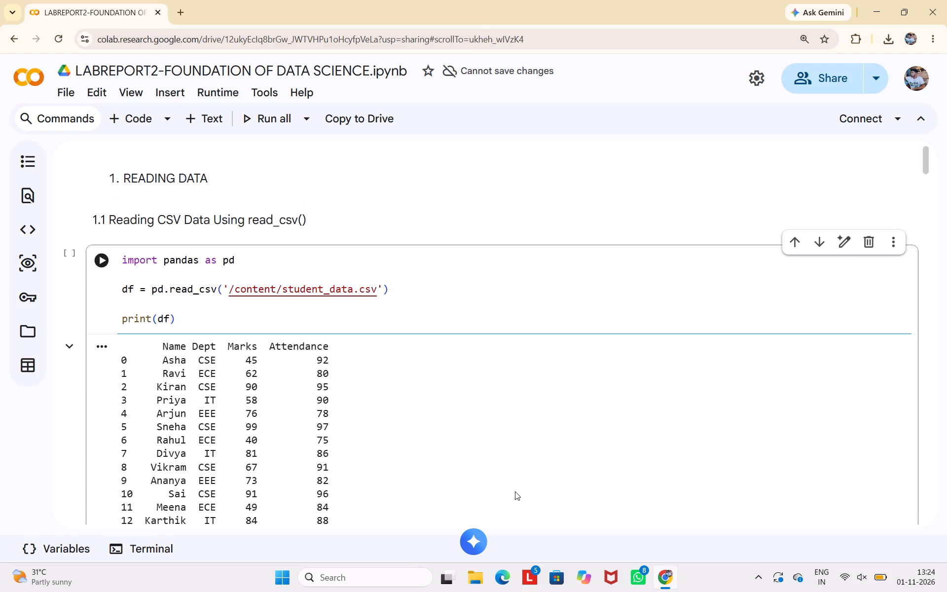
scroll(515, 491, up, 2)
scroll(515, 491, down, 1)
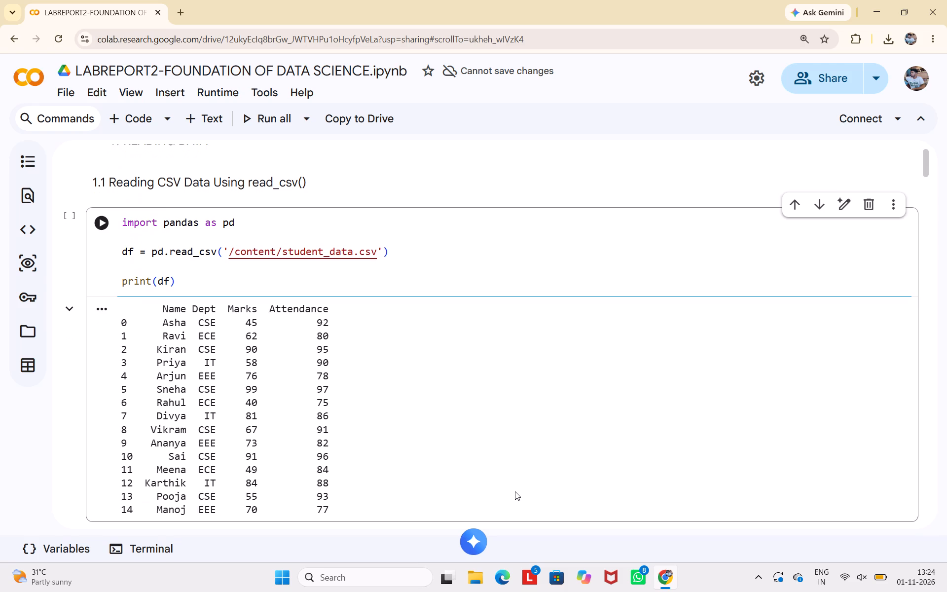
scroll(515, 491, down, 13)
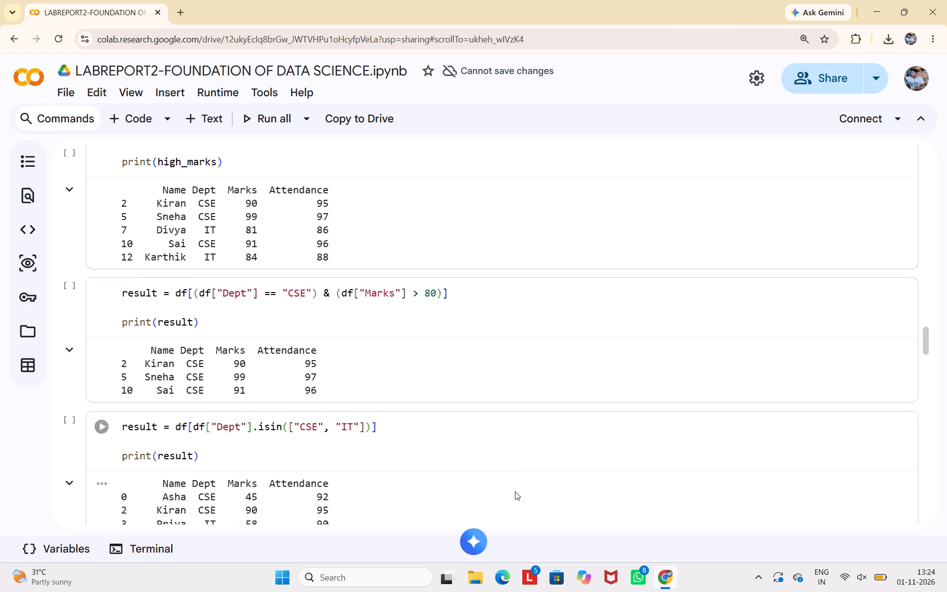
scroll(515, 491, up, 7)
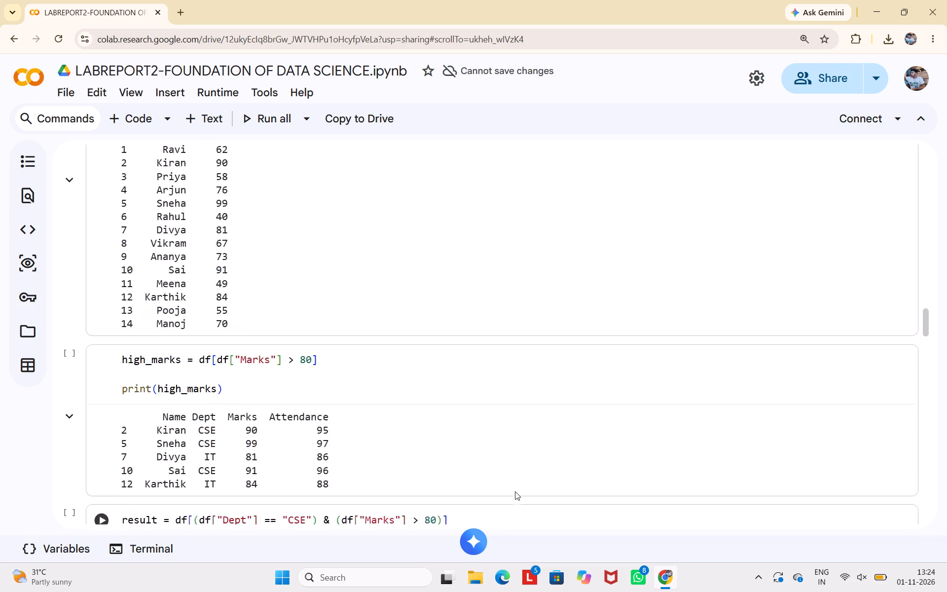
scroll(515, 491, up, 4)
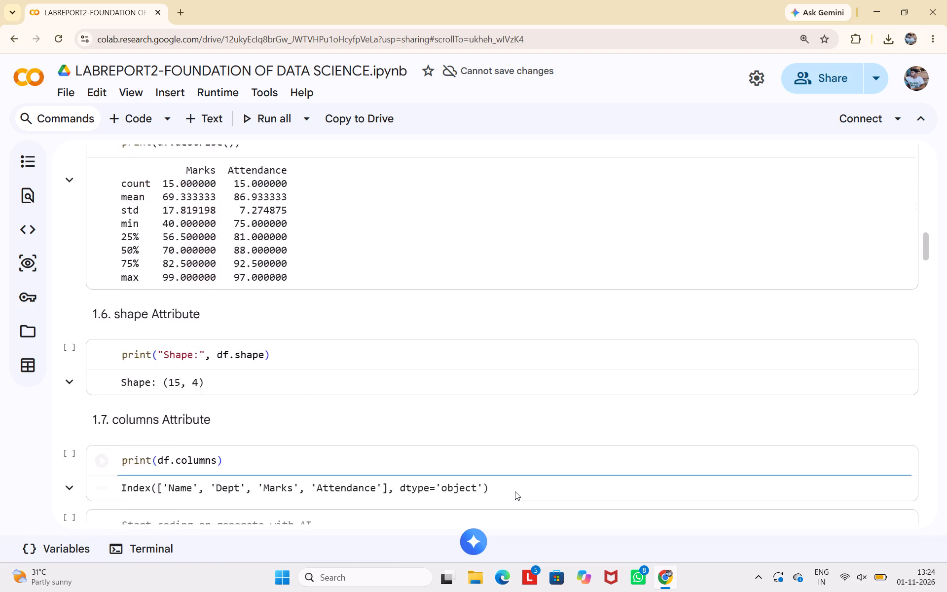
scroll(515, 491, up, 9)
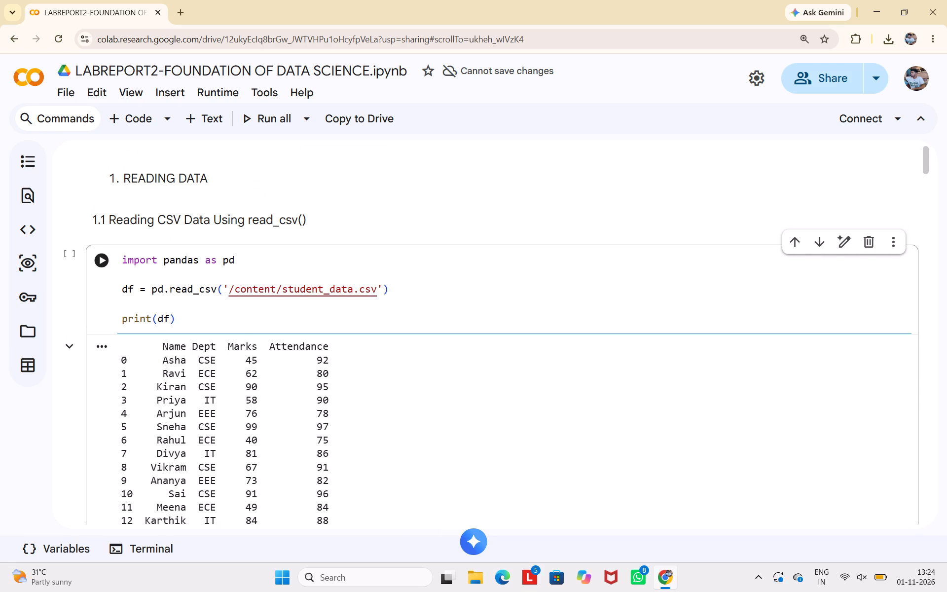
scroll(327, 361, down, 2)
scroll(327, 361, up, 3)
scroll(327, 361, down, 19)
scroll(327, 361, down, 8)
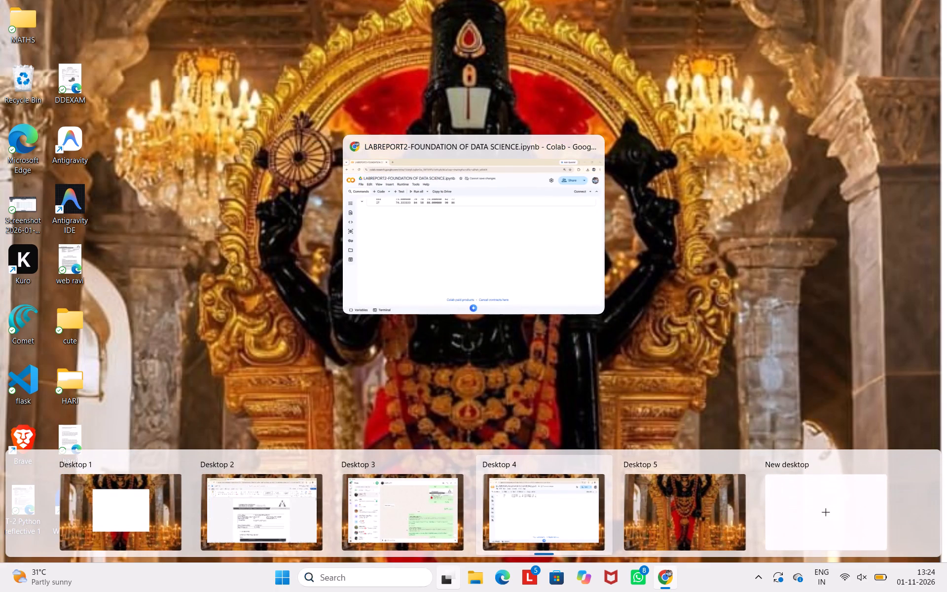
Switch to Desktop 2 and close the Chrome window holding the LAB2 3 Word document.
click(271, 502)
click(946, 0)
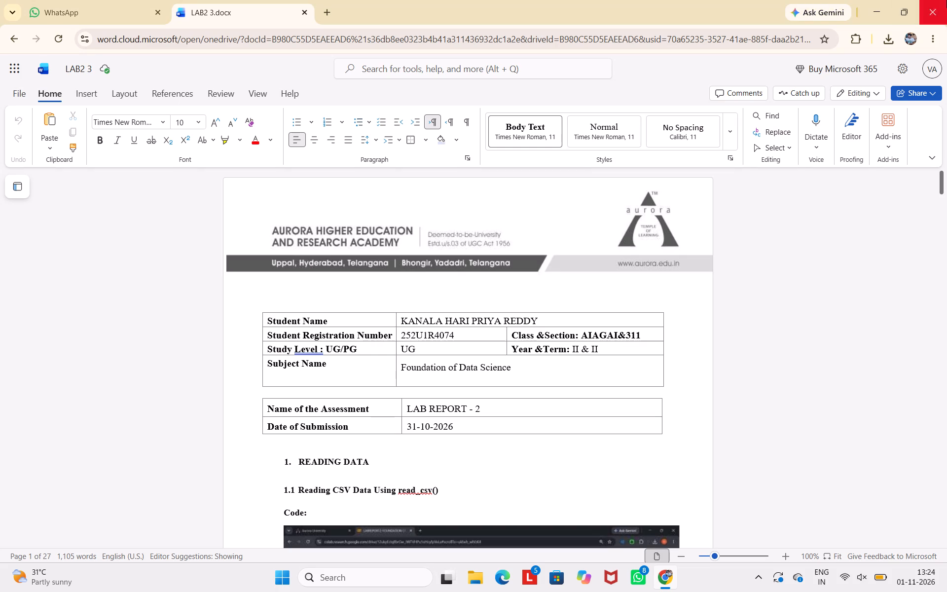
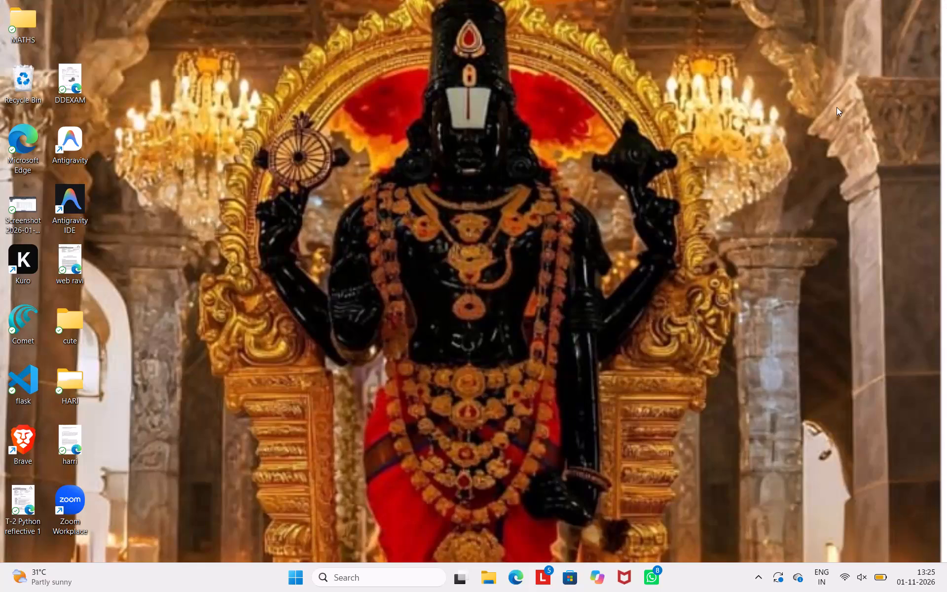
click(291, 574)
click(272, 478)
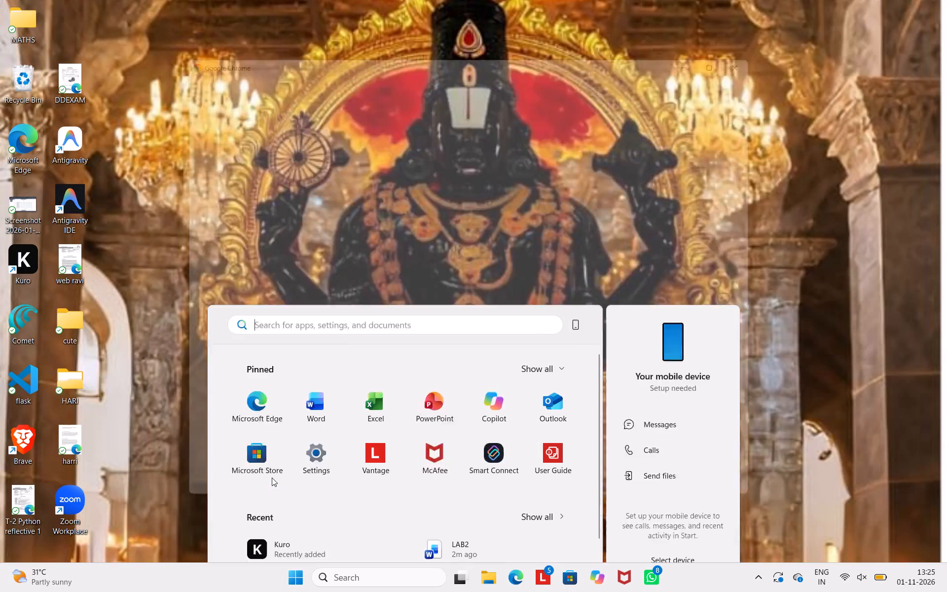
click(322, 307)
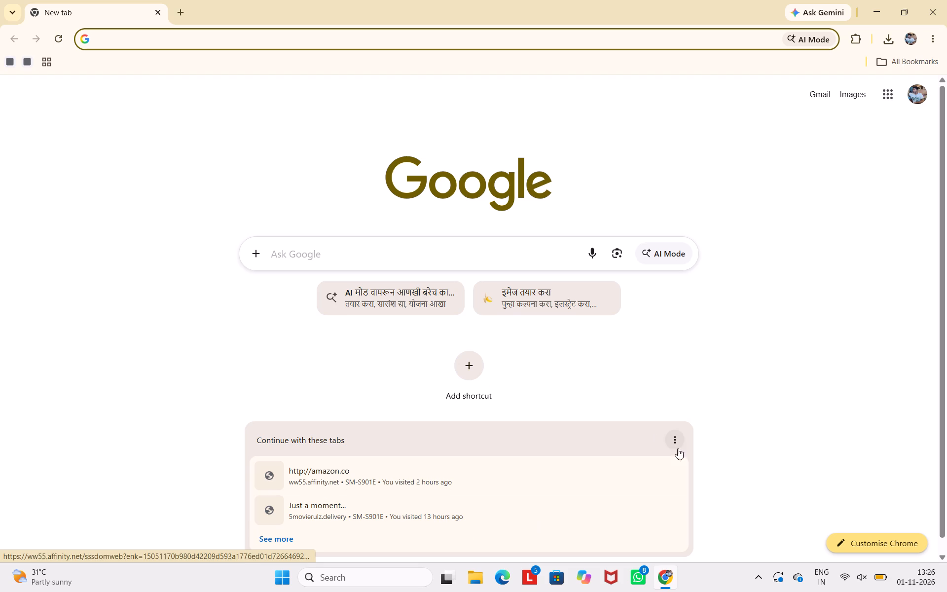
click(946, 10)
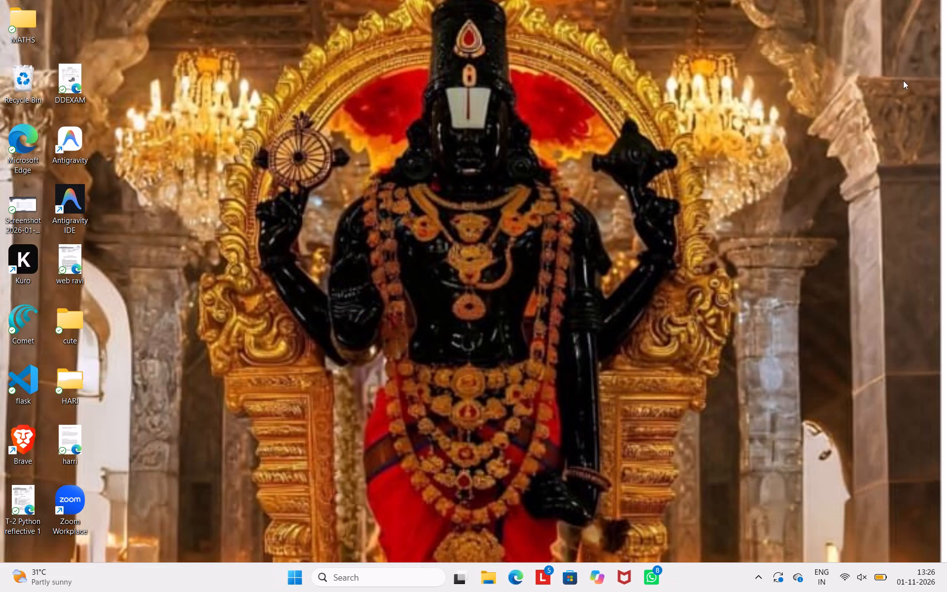
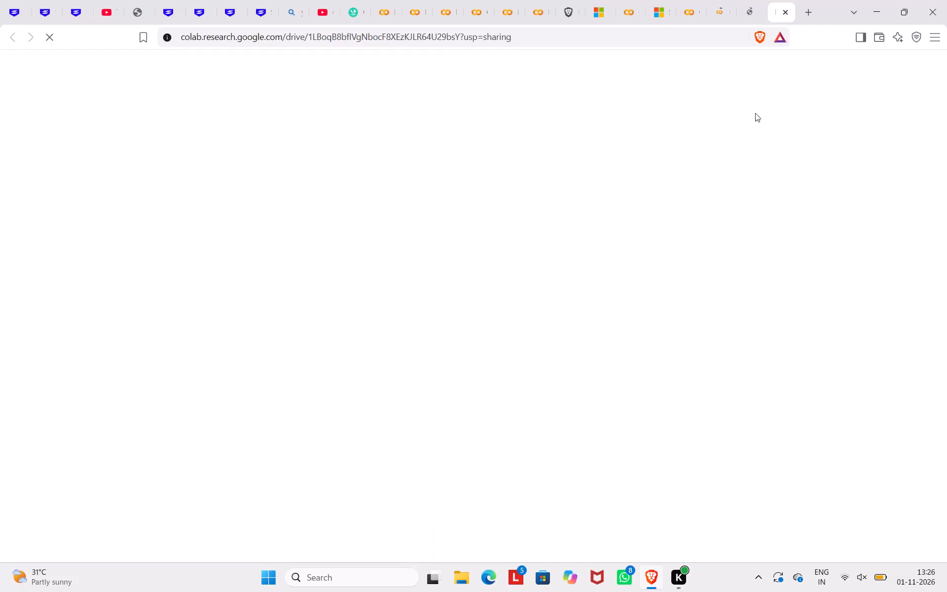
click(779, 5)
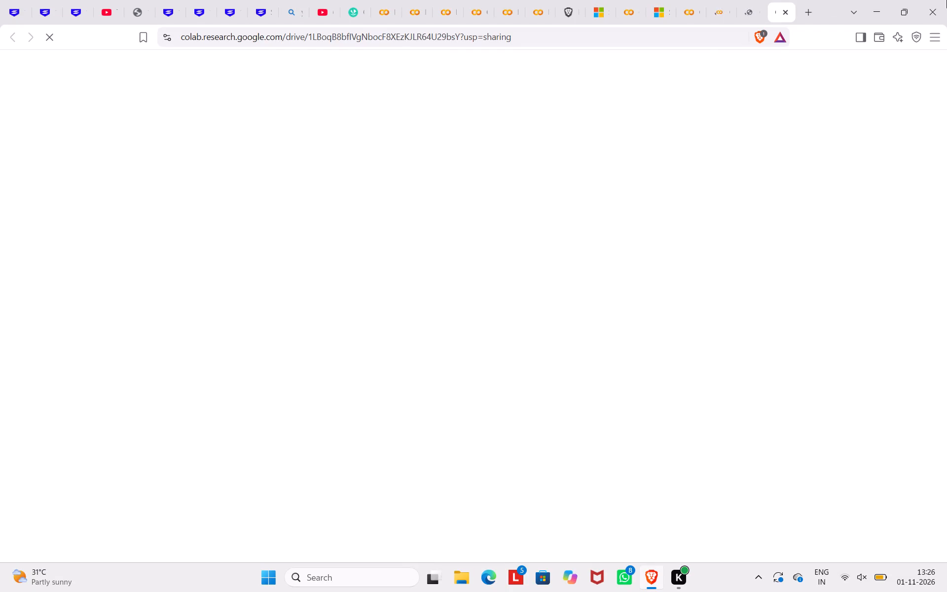